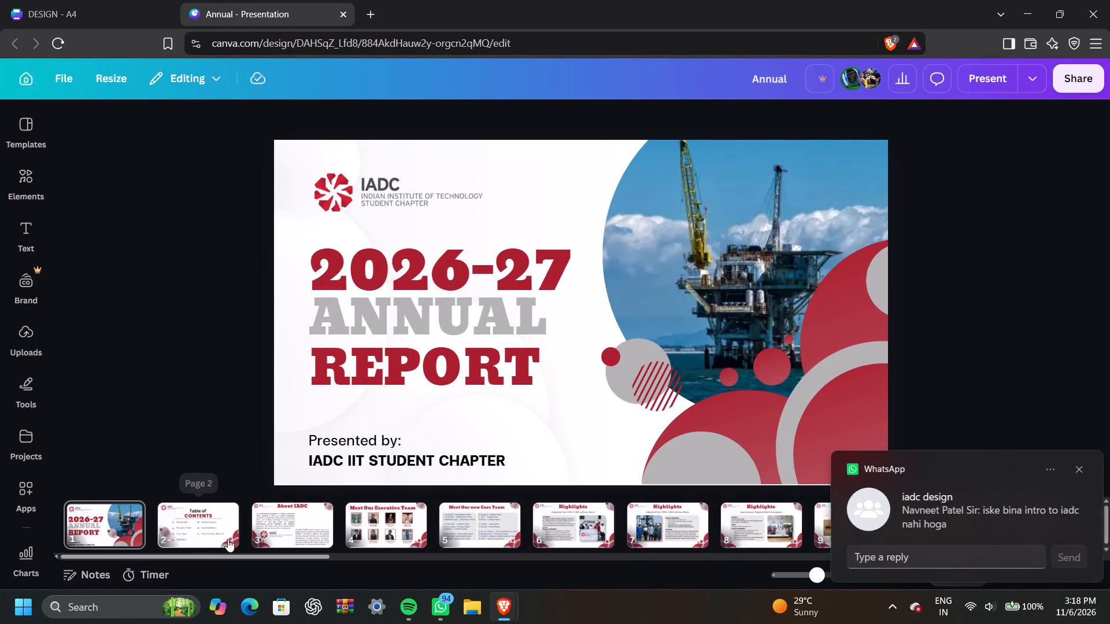
Review the annual report slides from the Executive Team on page 4 through the Extempore Speaking Contest on page 11.
click(388, 535)
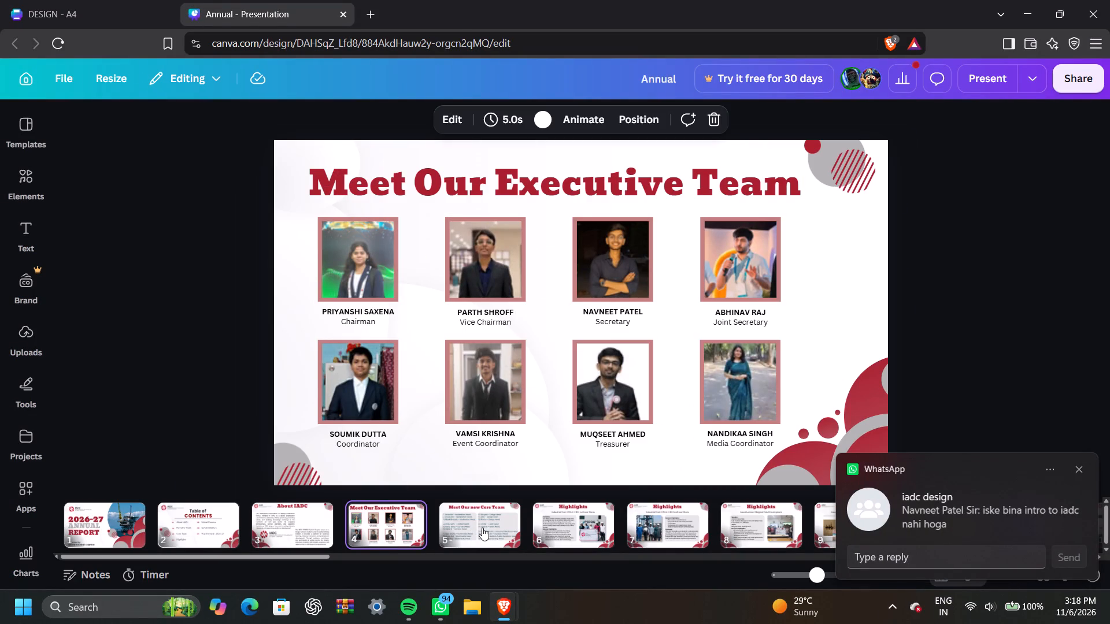
click(482, 528)
click(563, 521)
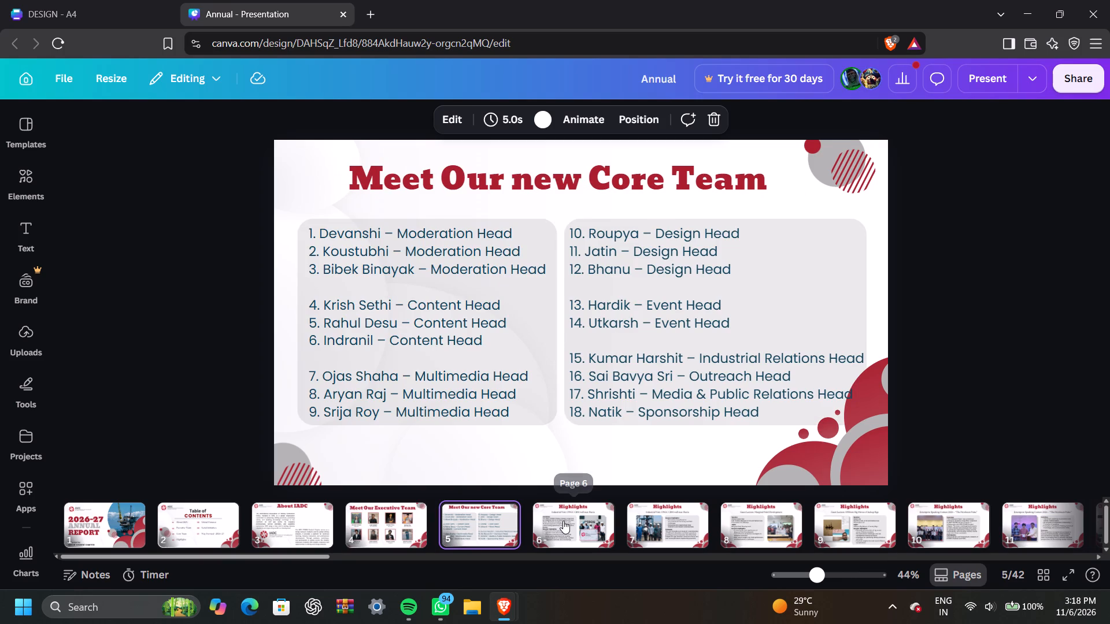
click(642, 529)
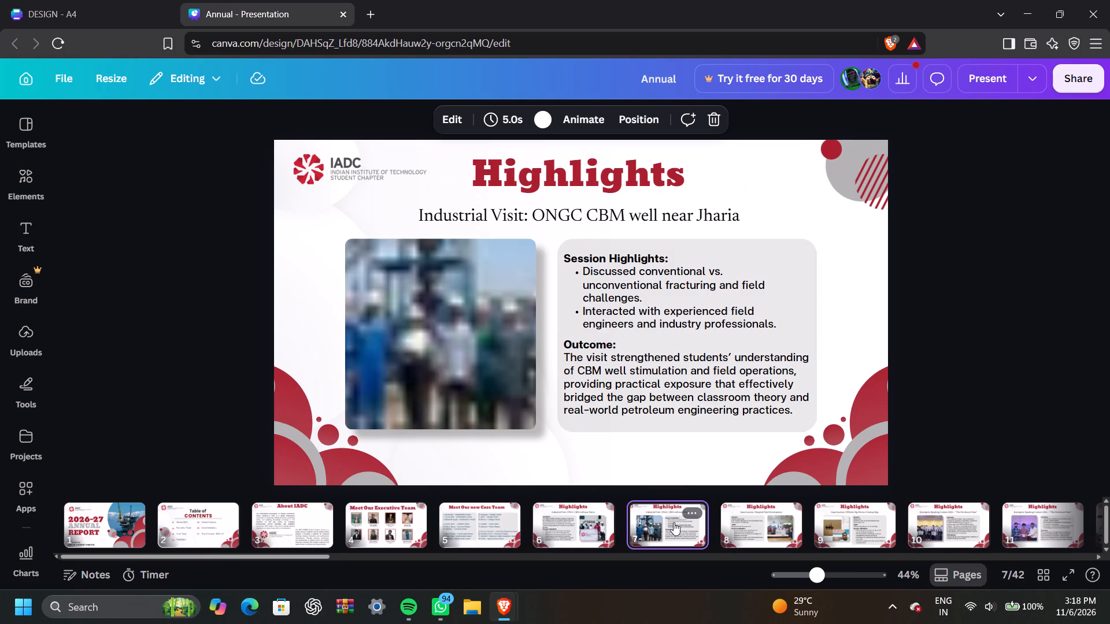
click(769, 522)
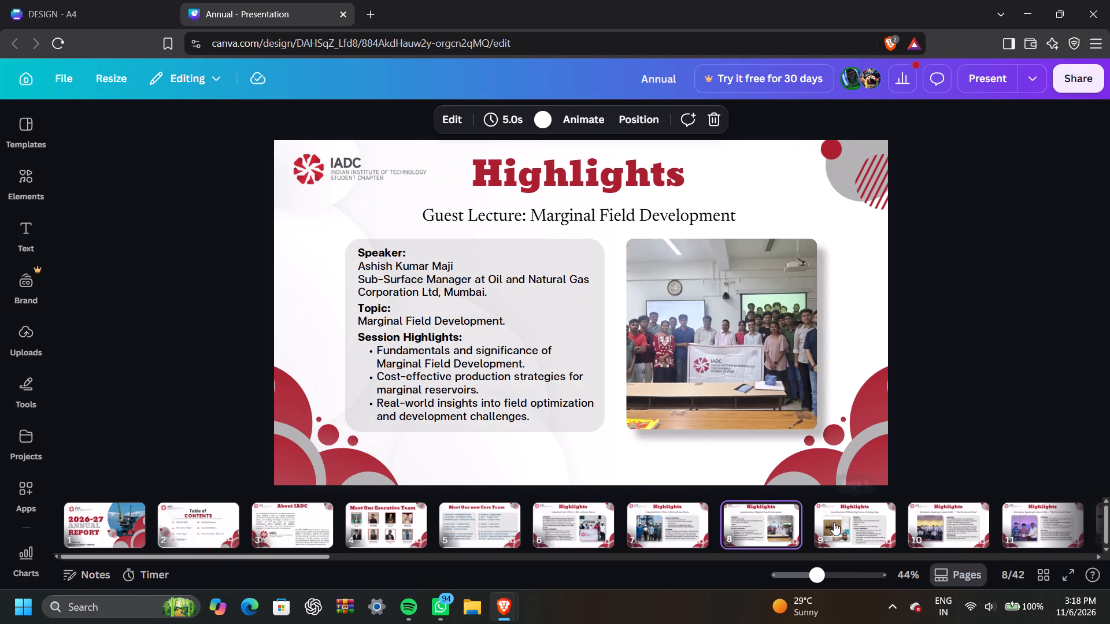
click(834, 522)
scroll(878, 521, left, 2)
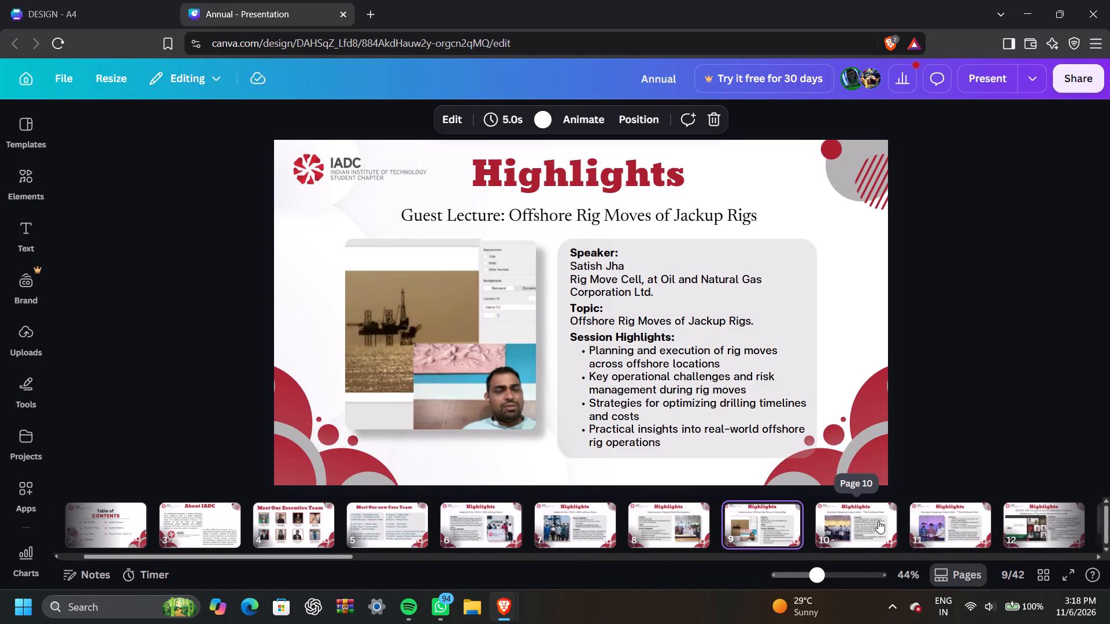
click(828, 526)
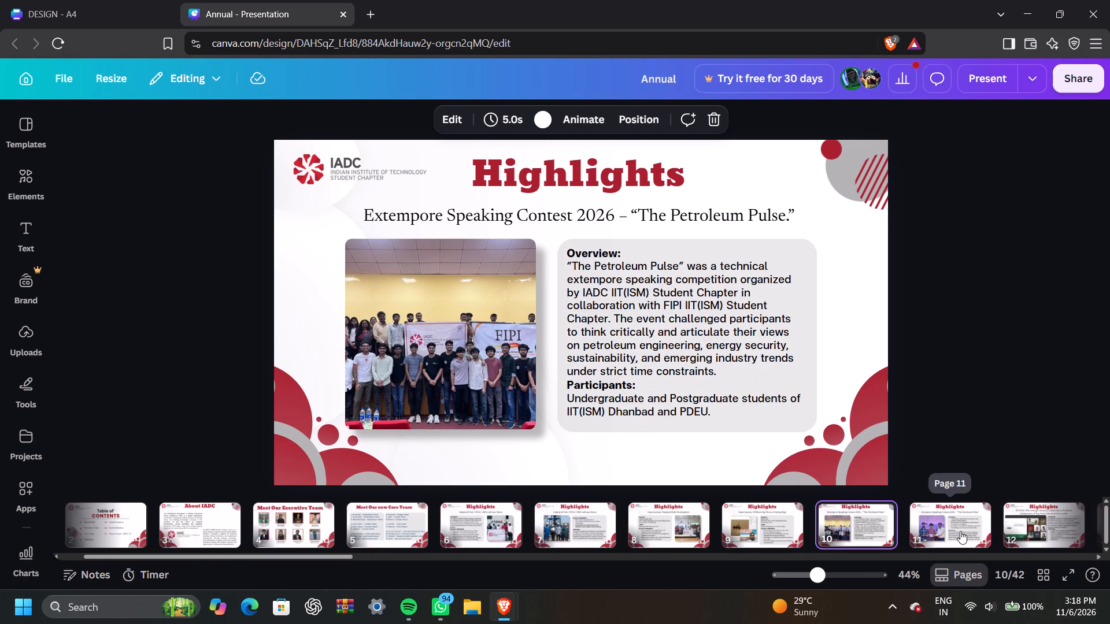
click(960, 531)
Skim the middle pages of the report and examine the Global Presence slide on page 29.
scroll(960, 531, left, 10)
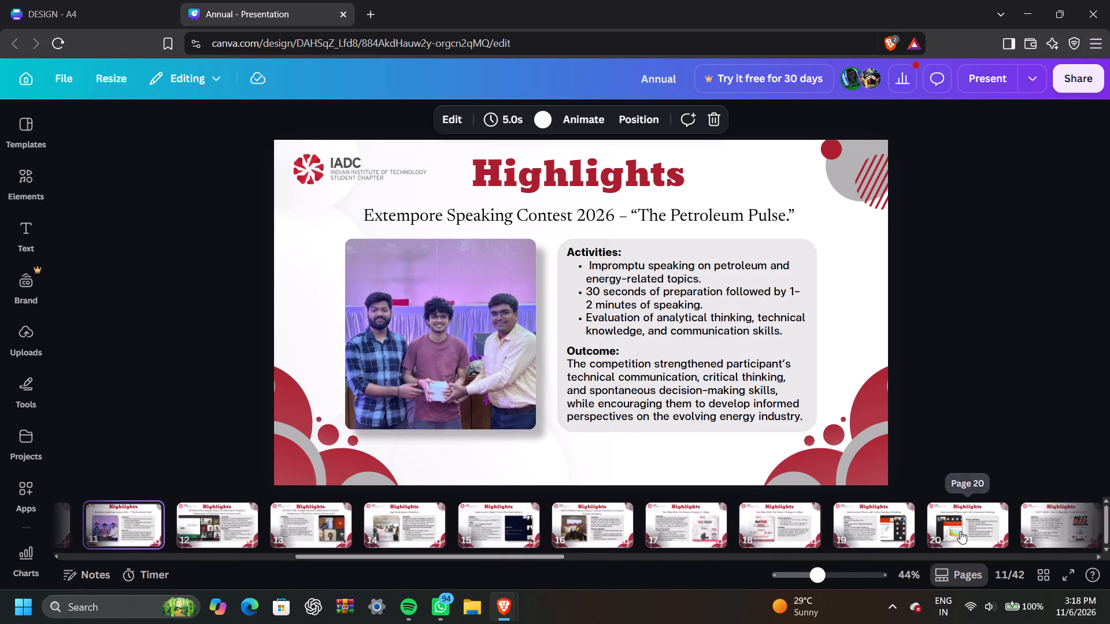
scroll(960, 531, left, 5)
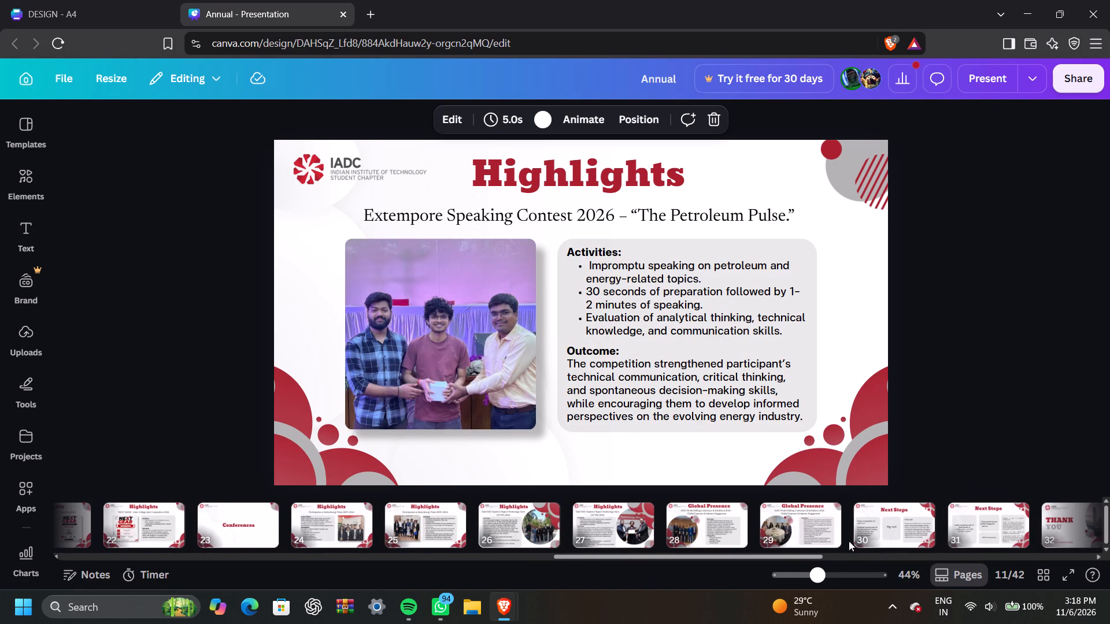
click(795, 521)
Examine the additional Highlights slides after the Thank You page, from page 34 to the Directional Drilling guest lecture on page 42.
scroll(795, 521, left, 3)
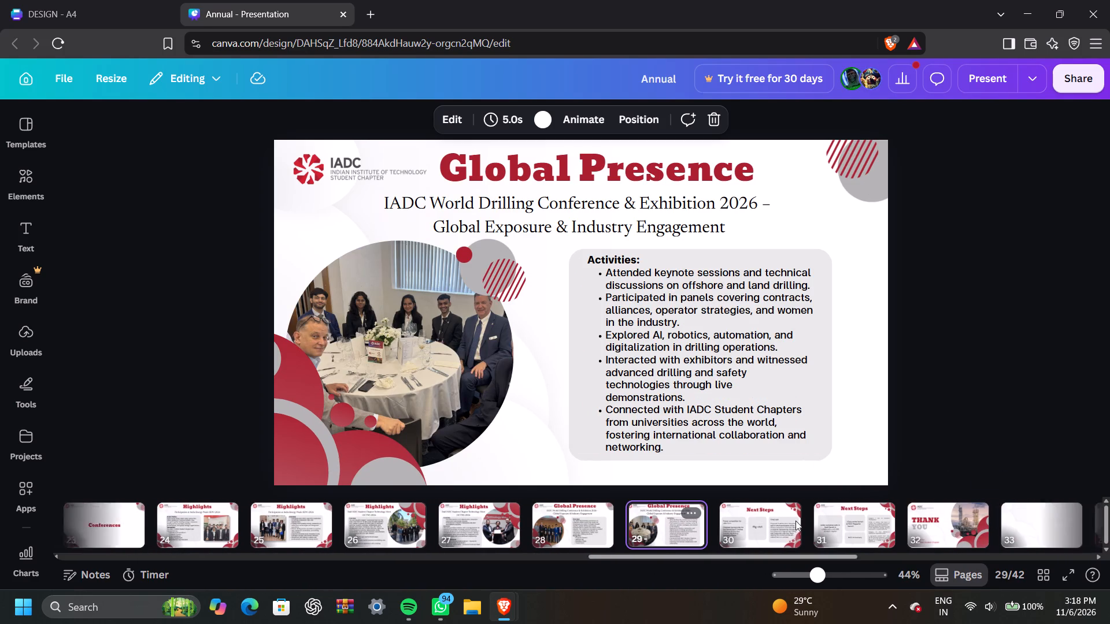
scroll(795, 521, left, 1)
scroll(871, 551, left, 1)
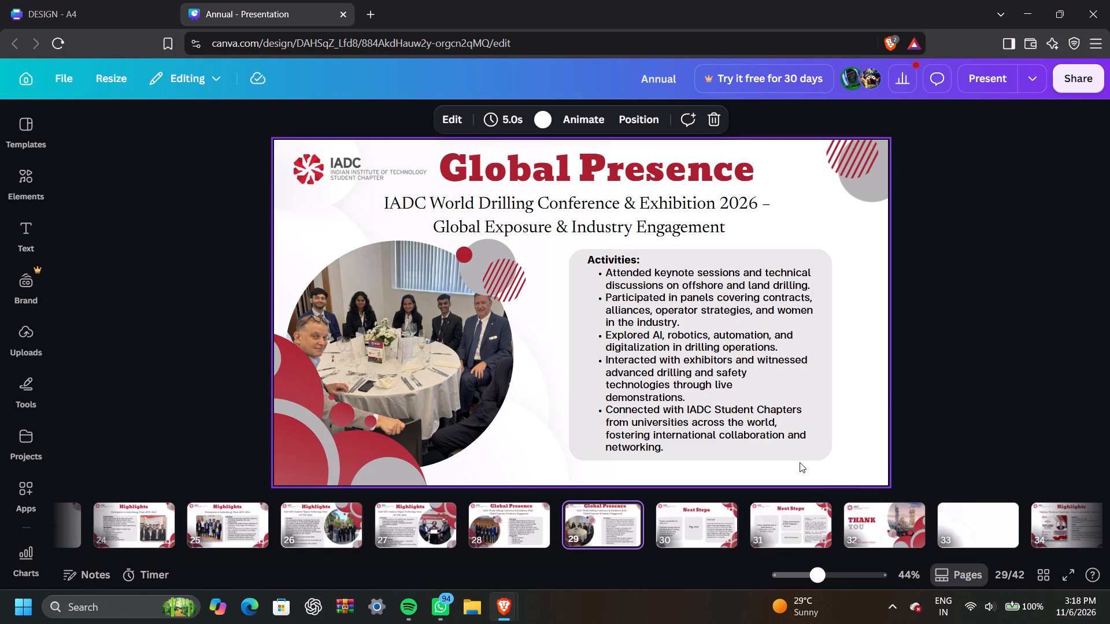
scroll(959, 515, left, 2)
click(919, 522)
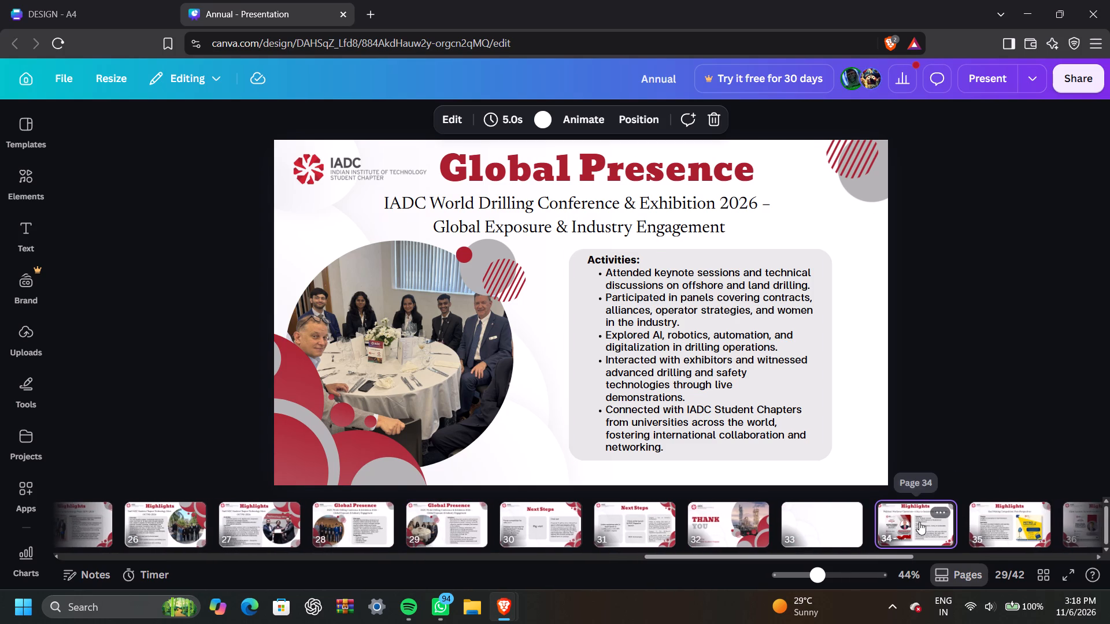
scroll(919, 522, left, 2)
click(917, 522)
scroll(985, 540, left, 1)
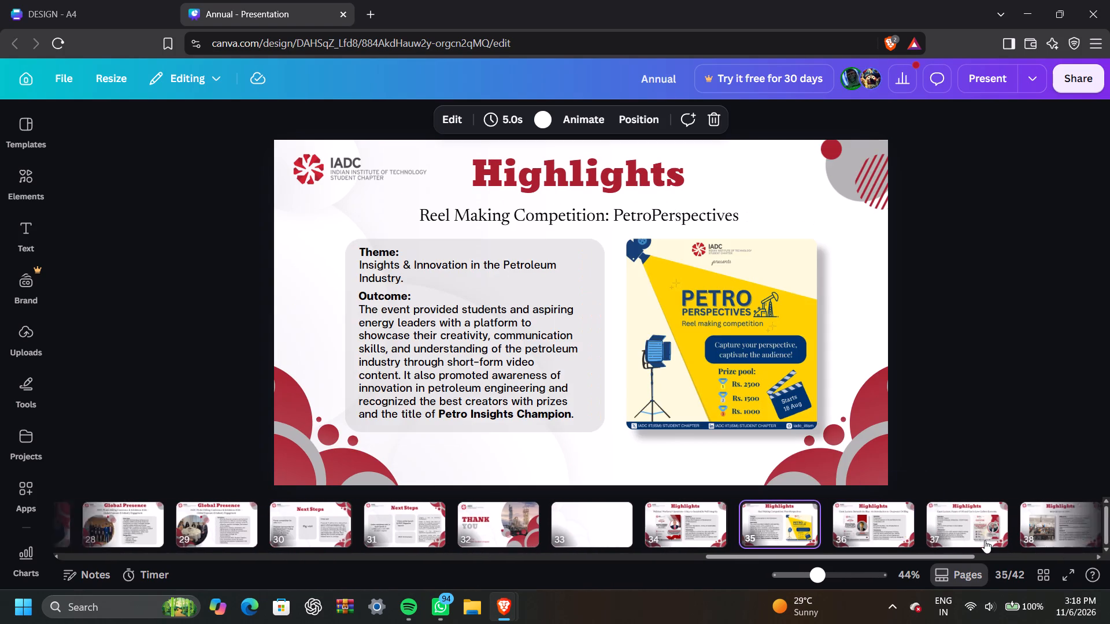
scroll(985, 540, left, 1)
click(1036, 525)
scroll(1036, 525, left, 2)
click(972, 527)
scroll(972, 527, left, 2)
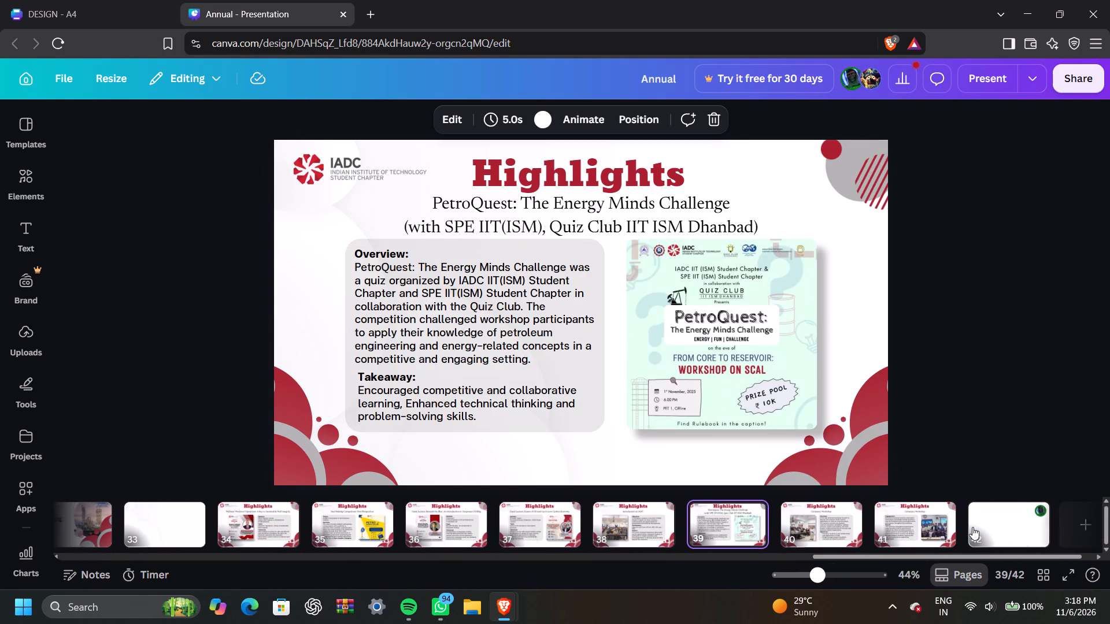
click(787, 517)
click(884, 533)
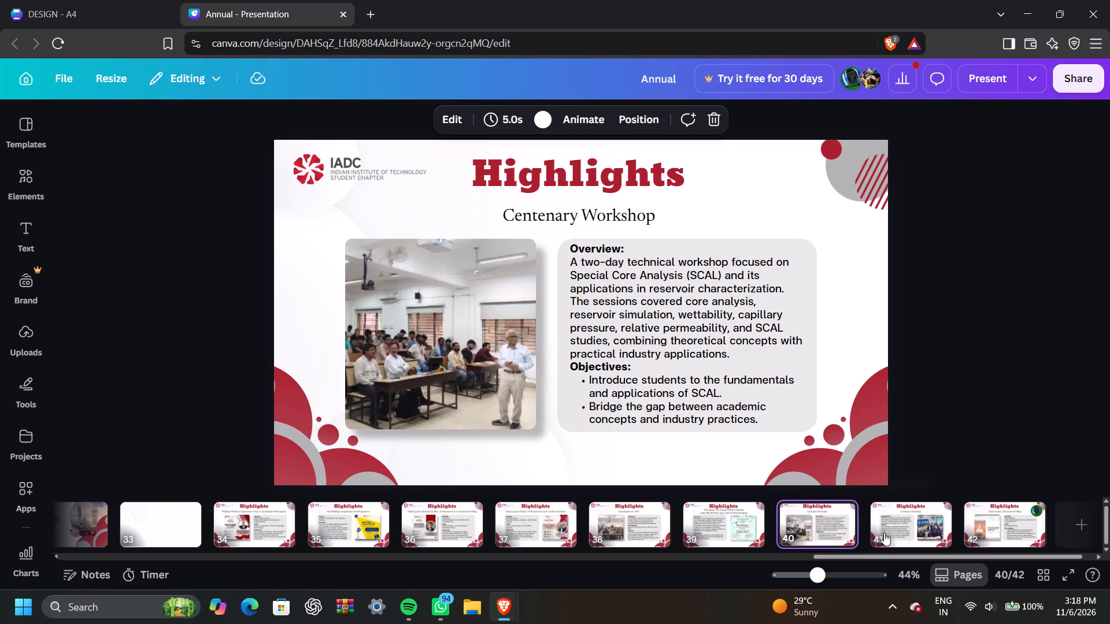
click(974, 557)
click(838, 547)
scroll(955, 555, left, 1)
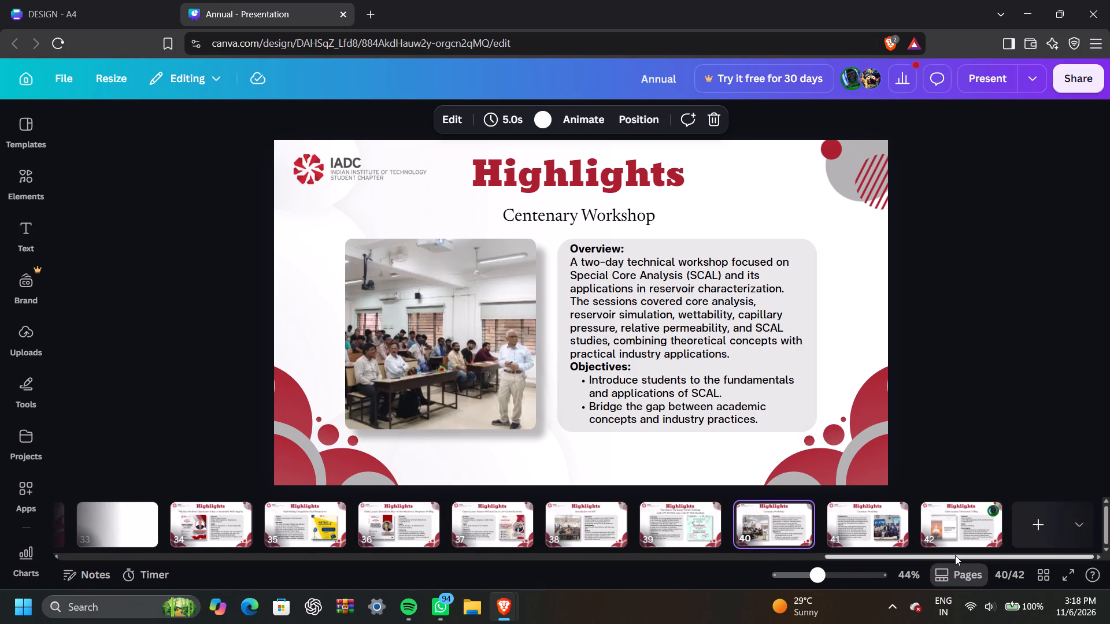
scroll(955, 555, left, 1)
right_click(928, 542)
click(663, 494)
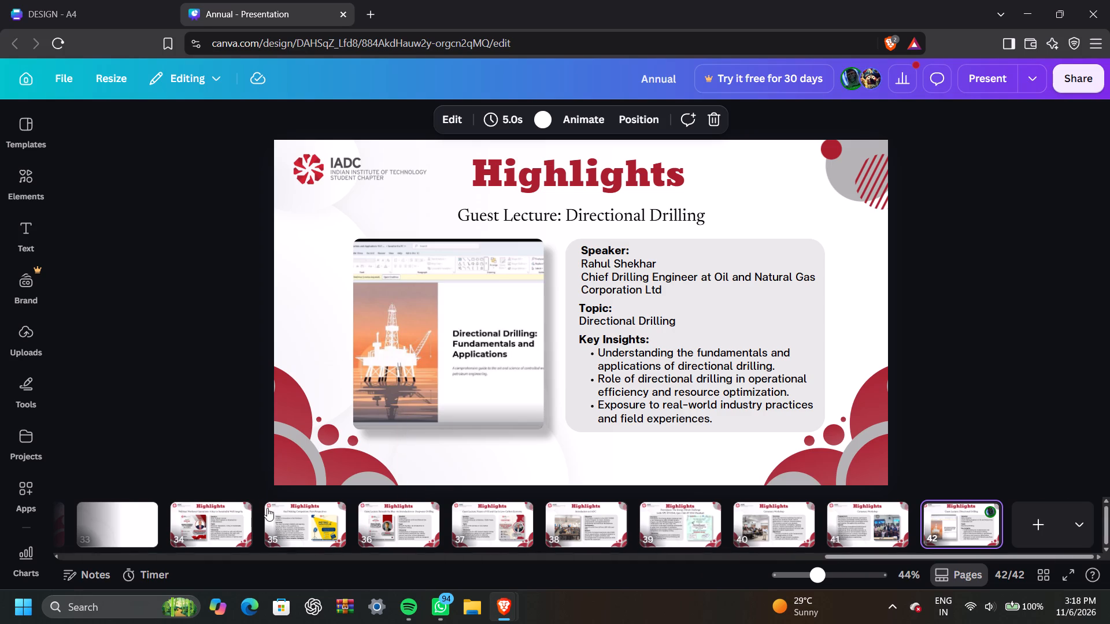
Return to the start of the presentation and review the cover, Table of Contents, About IADC, team pages and first Highlights slide.
scroll(267, 508, right, 20)
scroll(267, 508, right, 1)
click(250, 521)
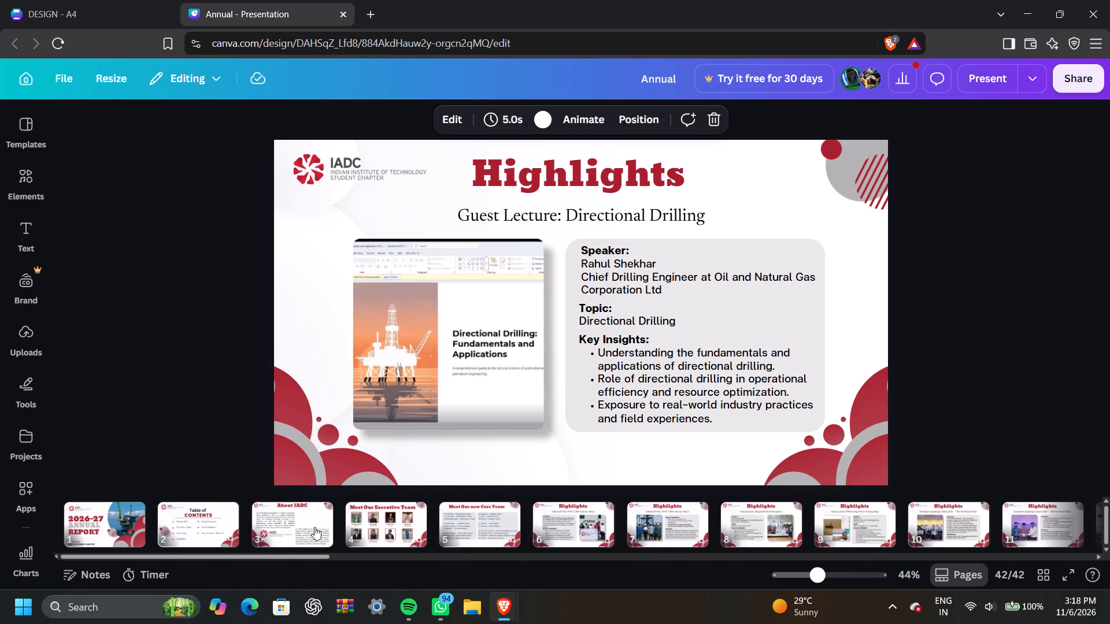
click(314, 527)
click(138, 530)
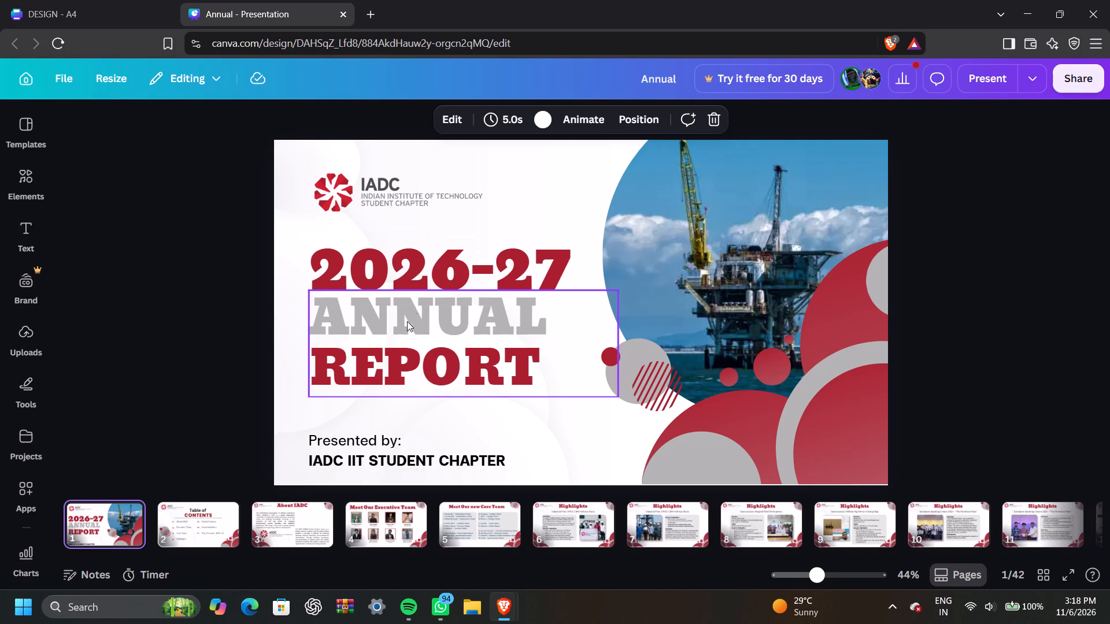
click(210, 516)
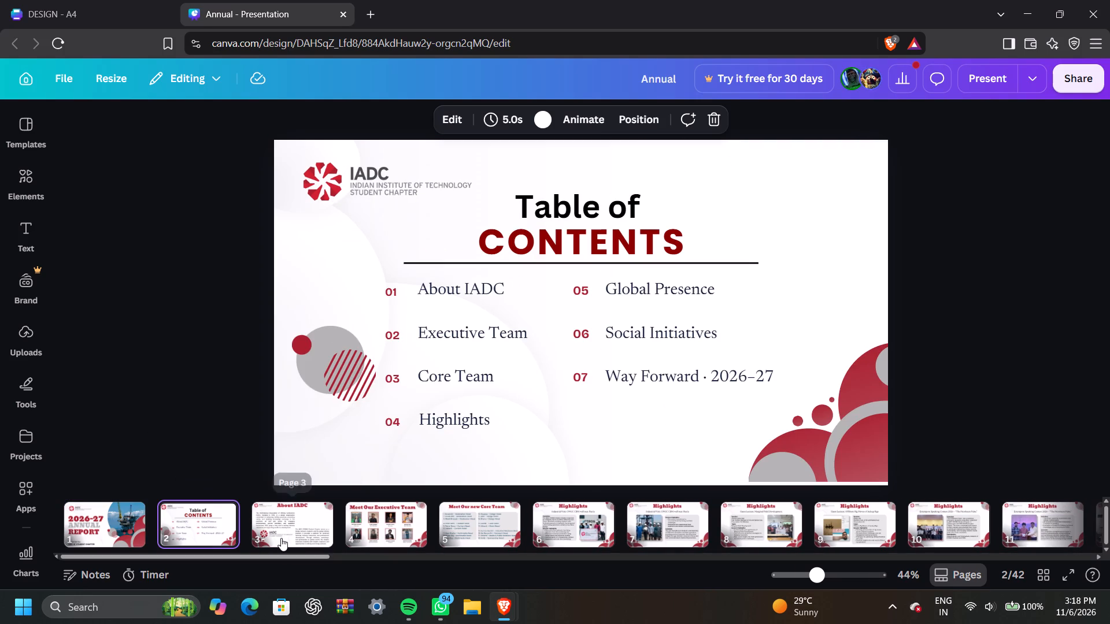
click(297, 552)
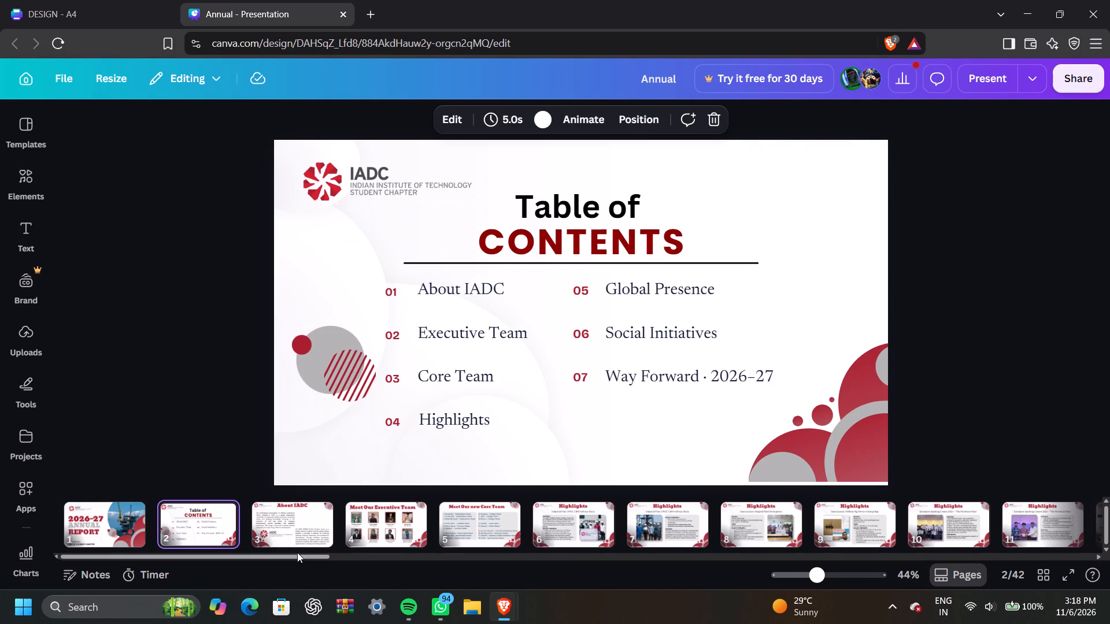
click(304, 545)
click(372, 528)
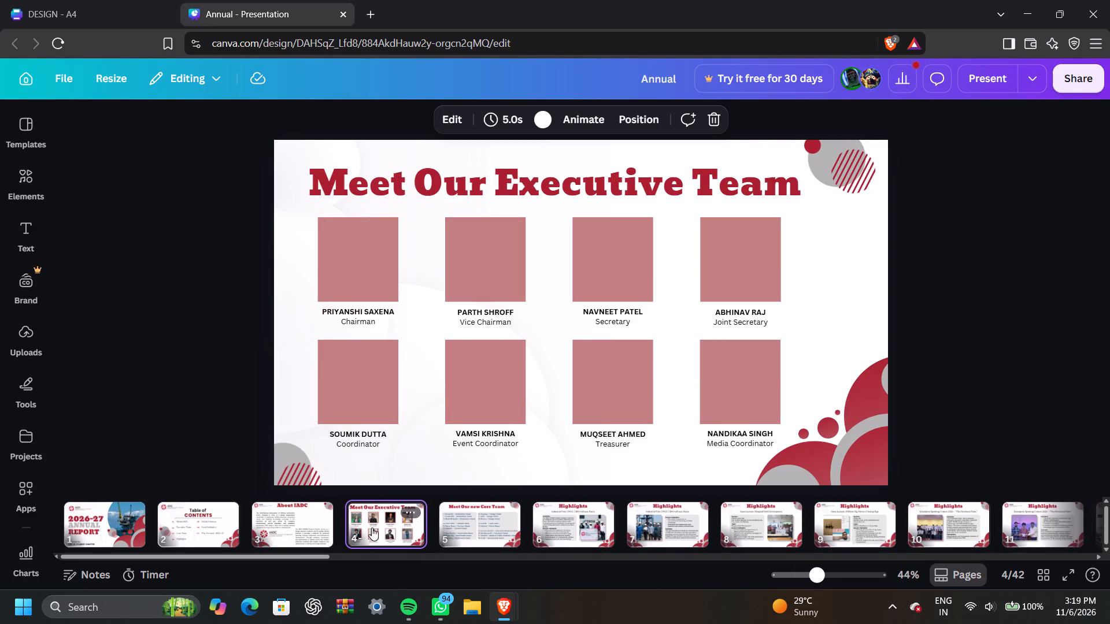
click(459, 508)
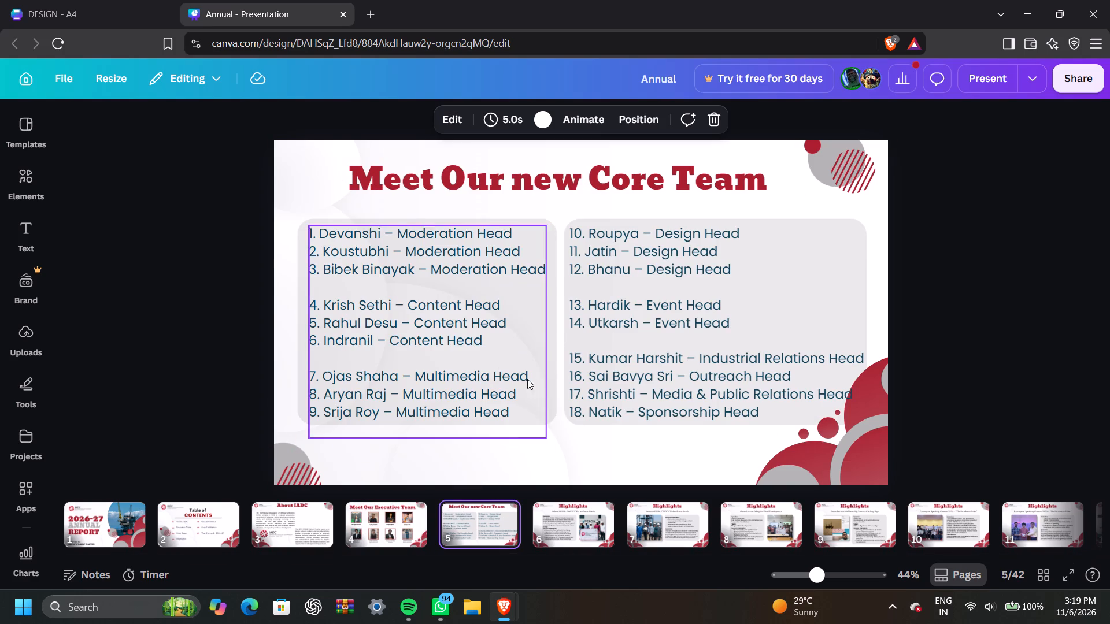
click(542, 518)
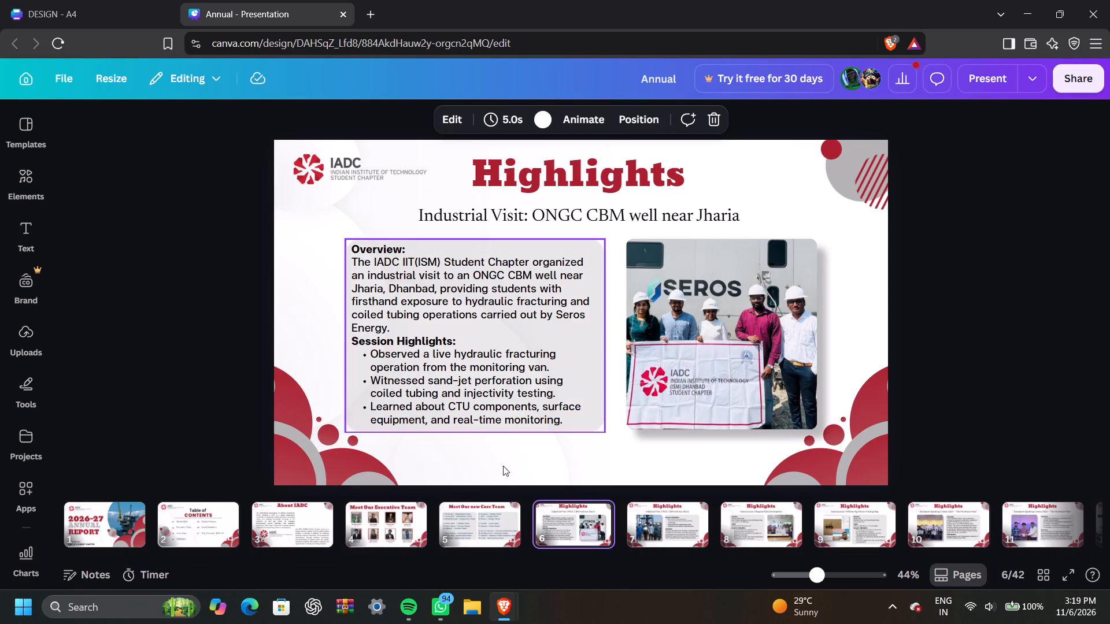
click(494, 506)
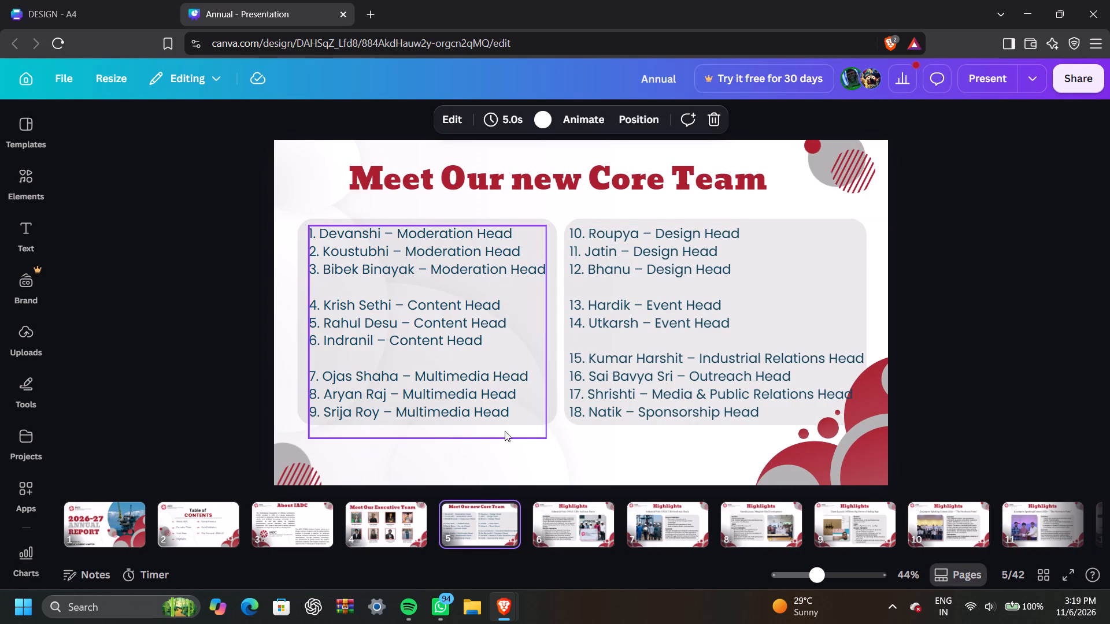
Compare the Highlights slides on pages 6 to 8, covering the ONGC CBM well visit and the Marginal Field Development lecture, and skim the page thumbnails.
click(565, 509)
click(643, 522)
scroll(643, 522, left, 2)
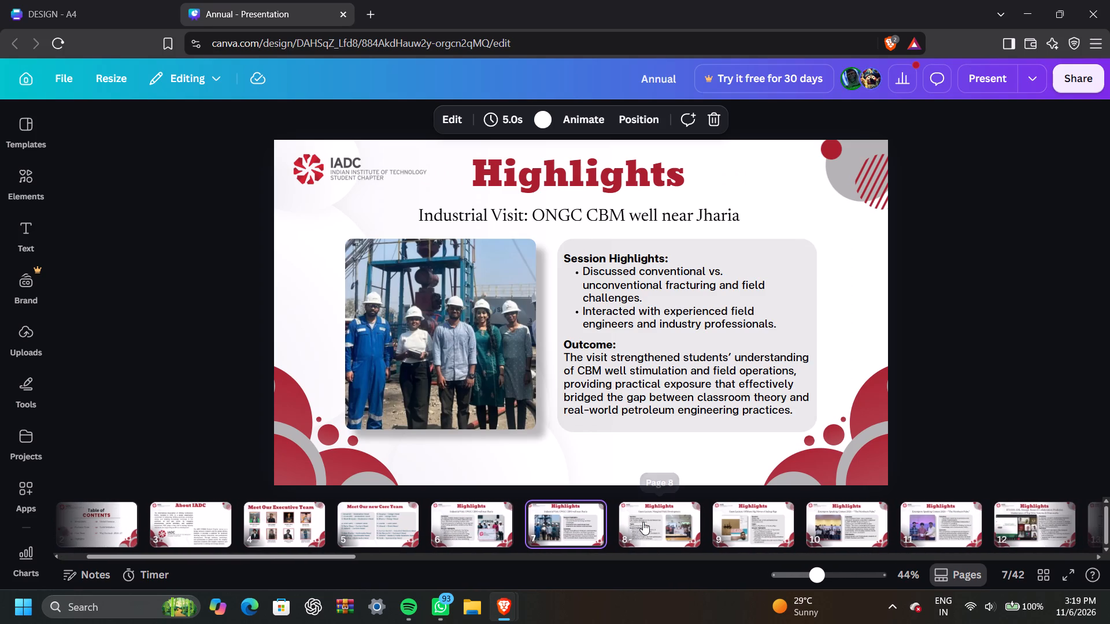
click(643, 522)
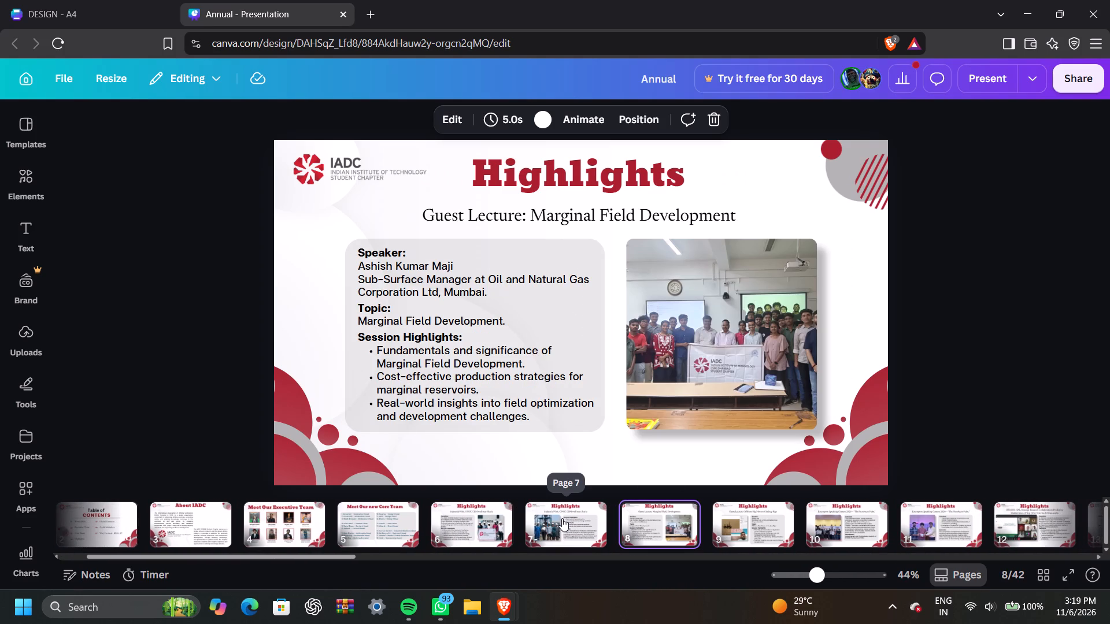
click(562, 518)
click(562, 518)
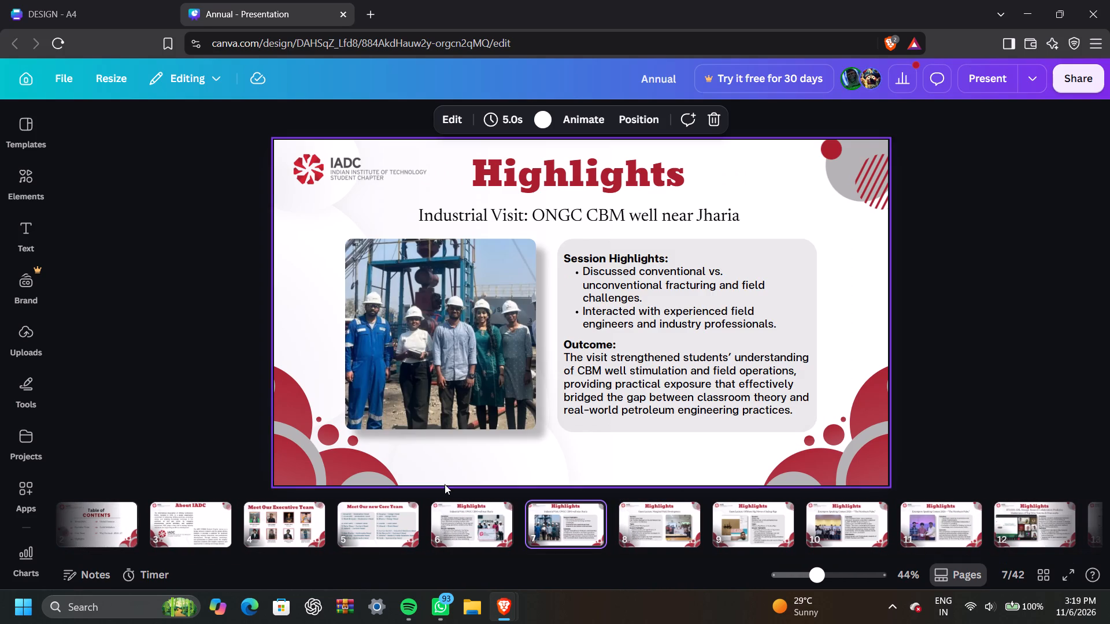
click(656, 529)
click(454, 529)
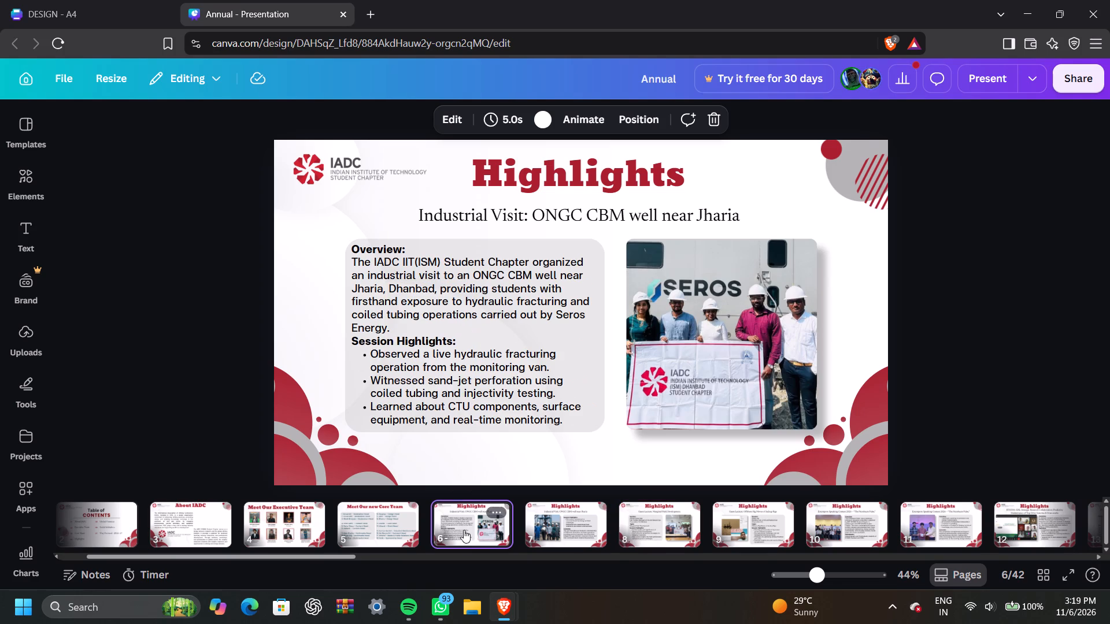
scroll(574, 524, left, 5)
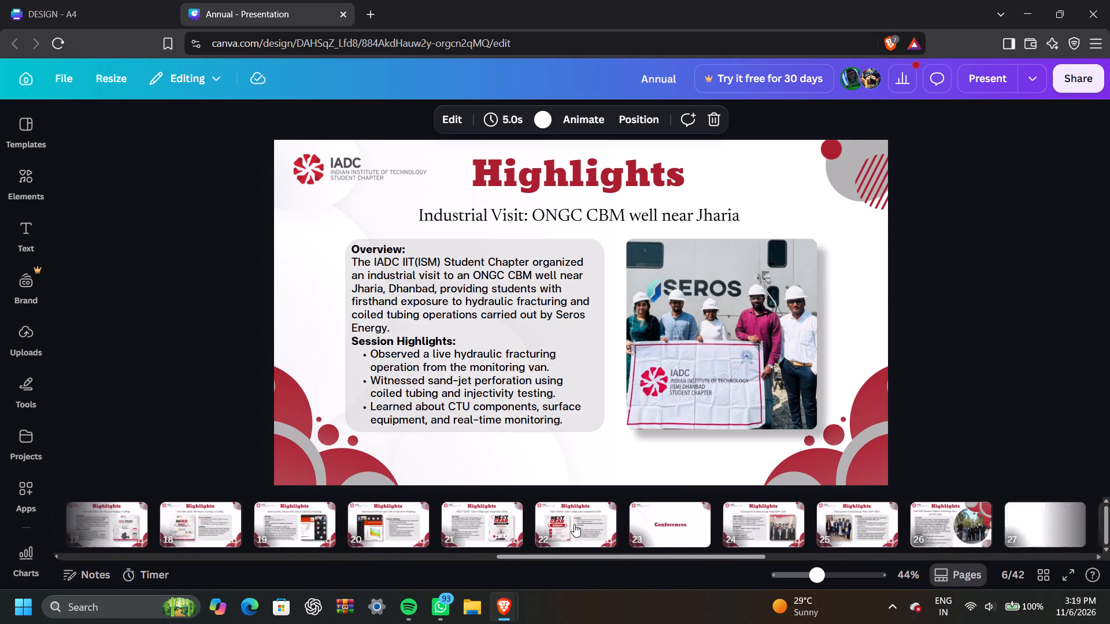
scroll(574, 524, left, 2)
scroll(383, 515, right, 15)
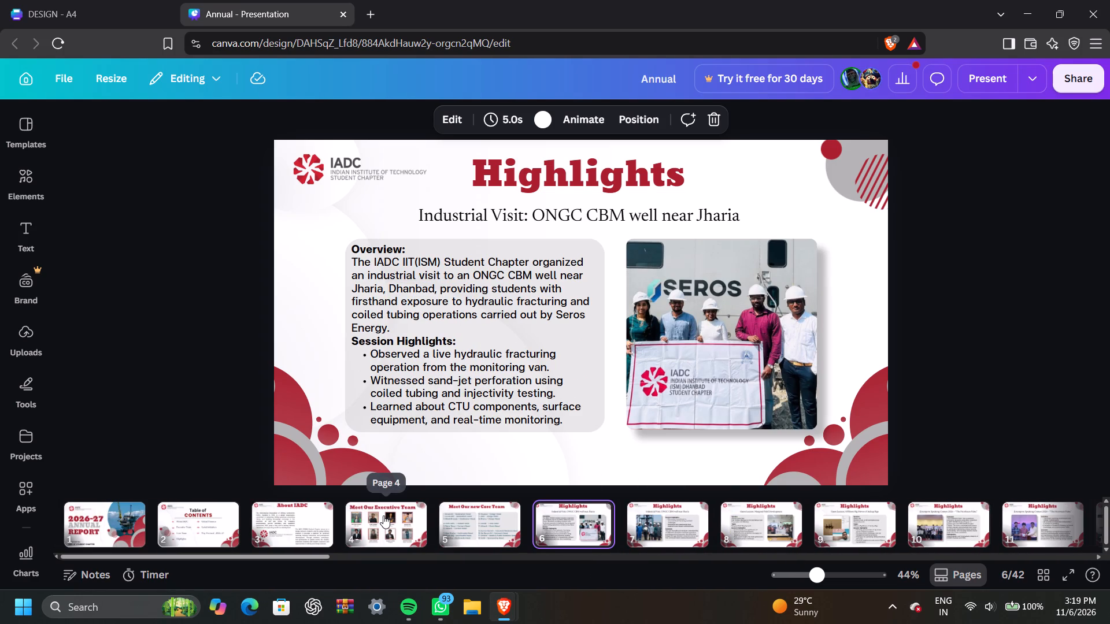
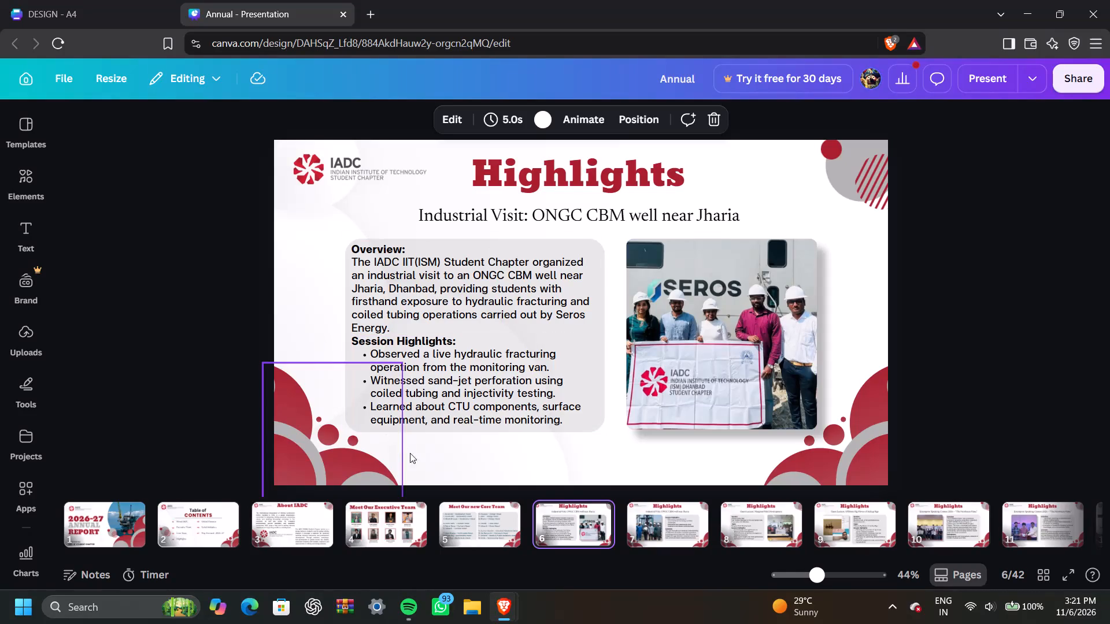
Look over the annual report's Core Team, cover and Table of Contents pages and skim the Highlights pages that follow.
click(458, 541)
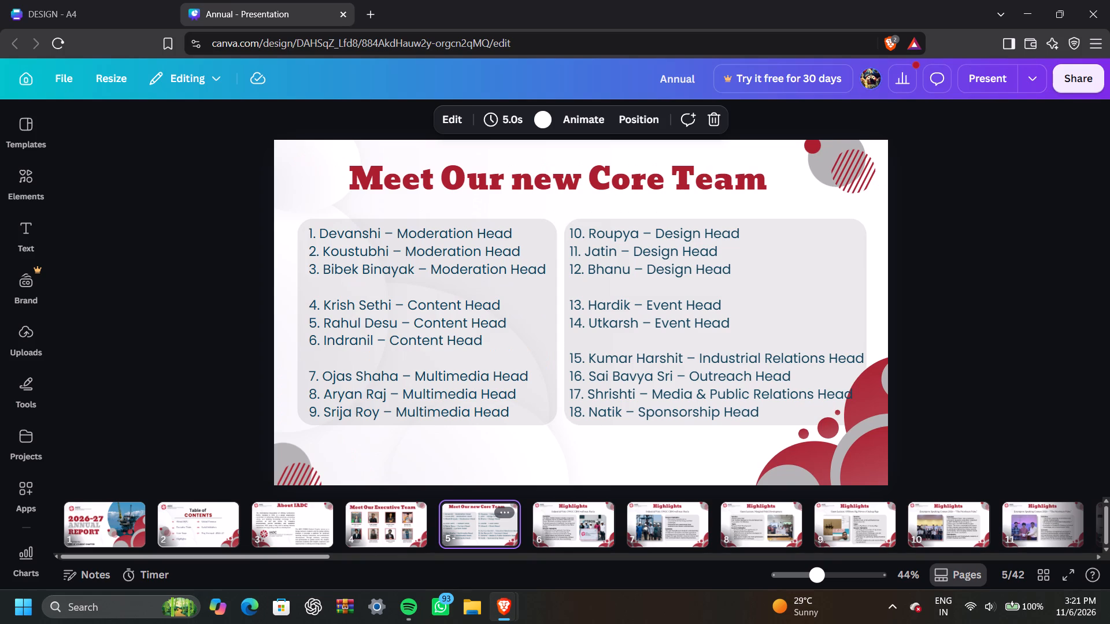
click(123, 536)
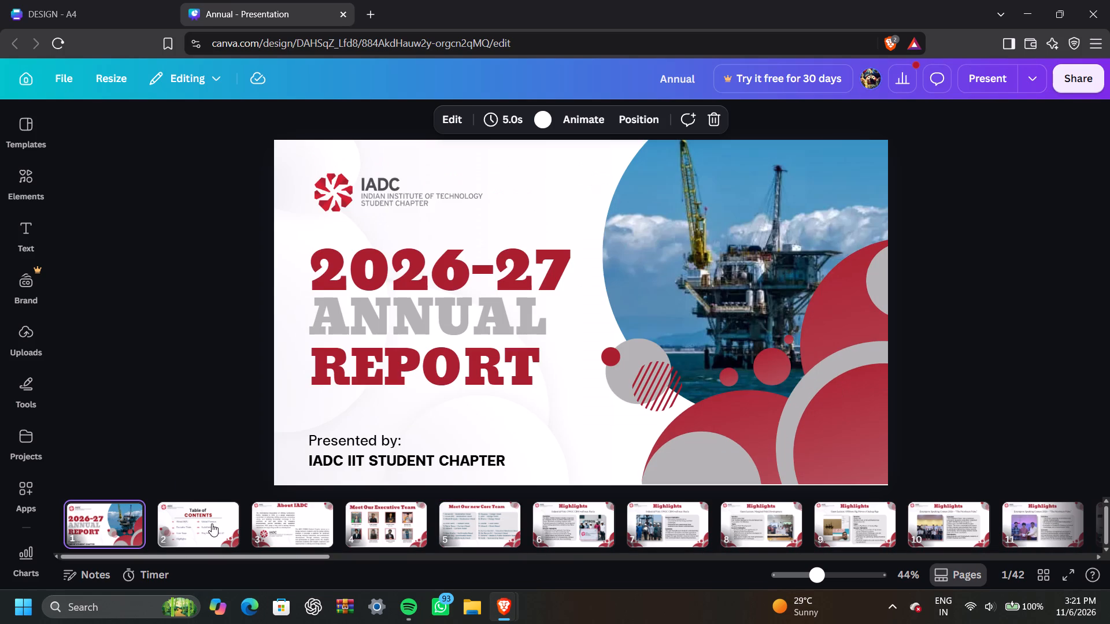
click(212, 523)
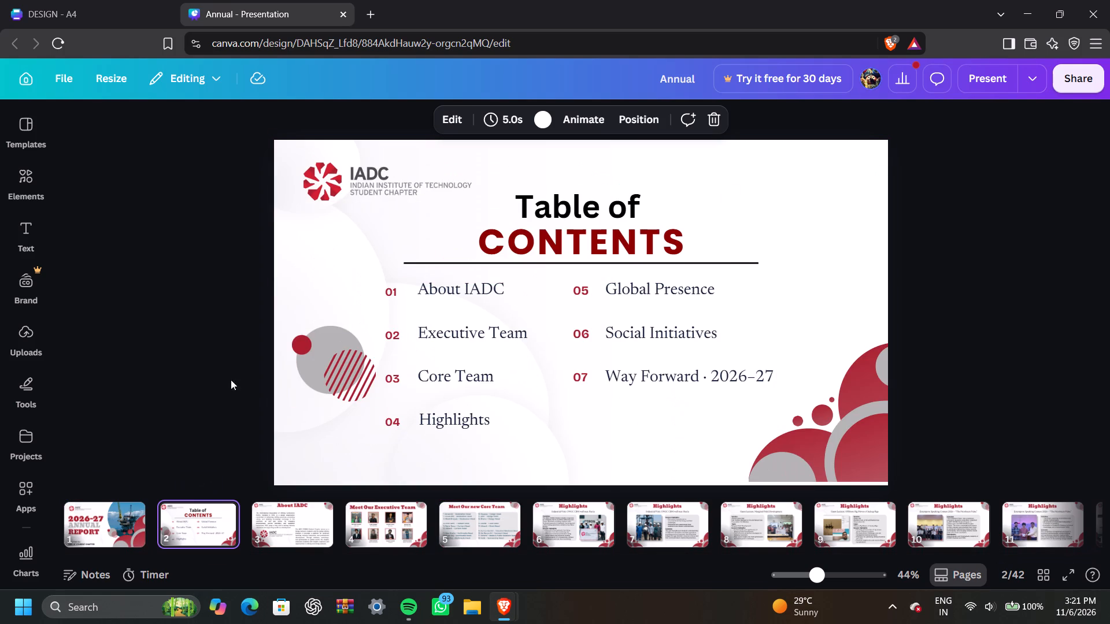
click(112, 521)
scroll(911, 529, left, 6)
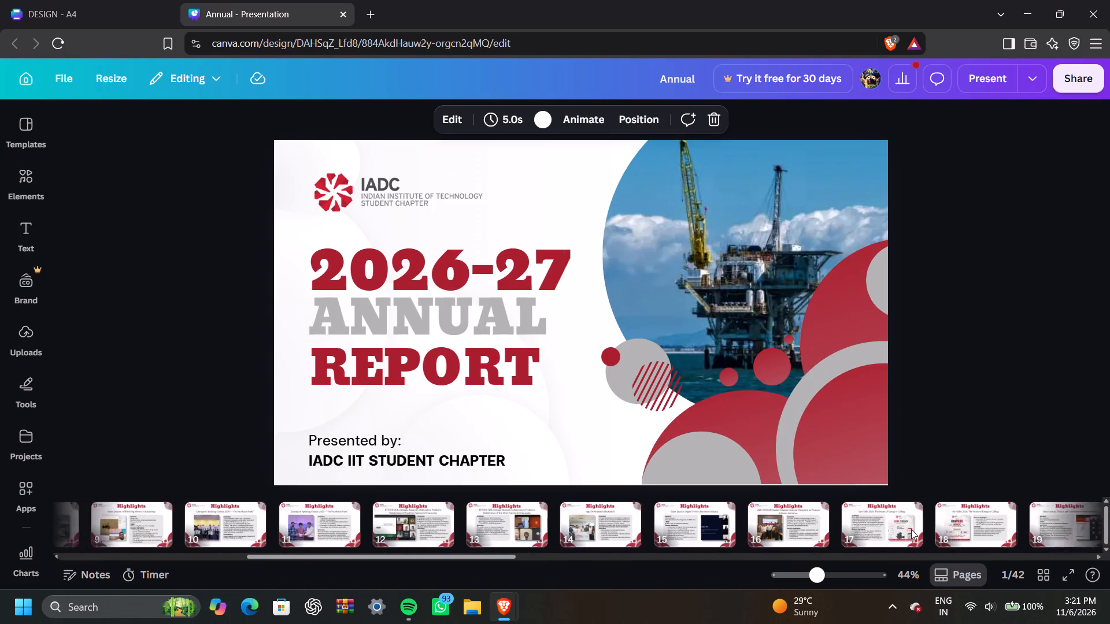
scroll(911, 529, left, 3)
scroll(911, 529, right, 13)
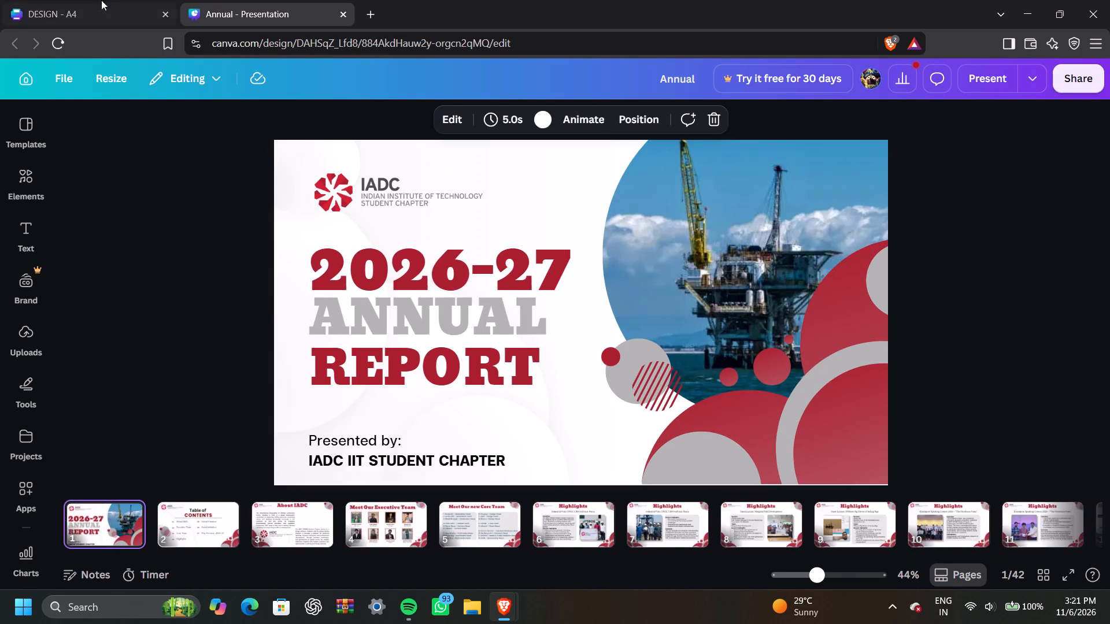
Check the A4 DESIGN document, including the copy open in the other browser window.
click(88, 0)
scroll(332, 320, up, 14)
click(219, 8)
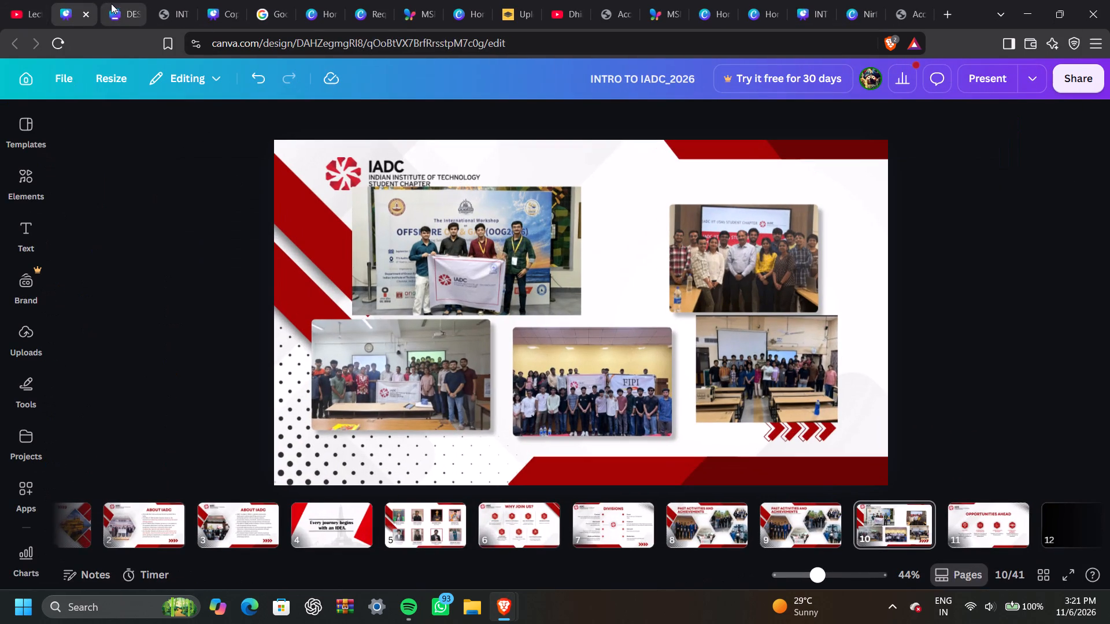
click(121, 6)
scroll(167, 221, up, 16)
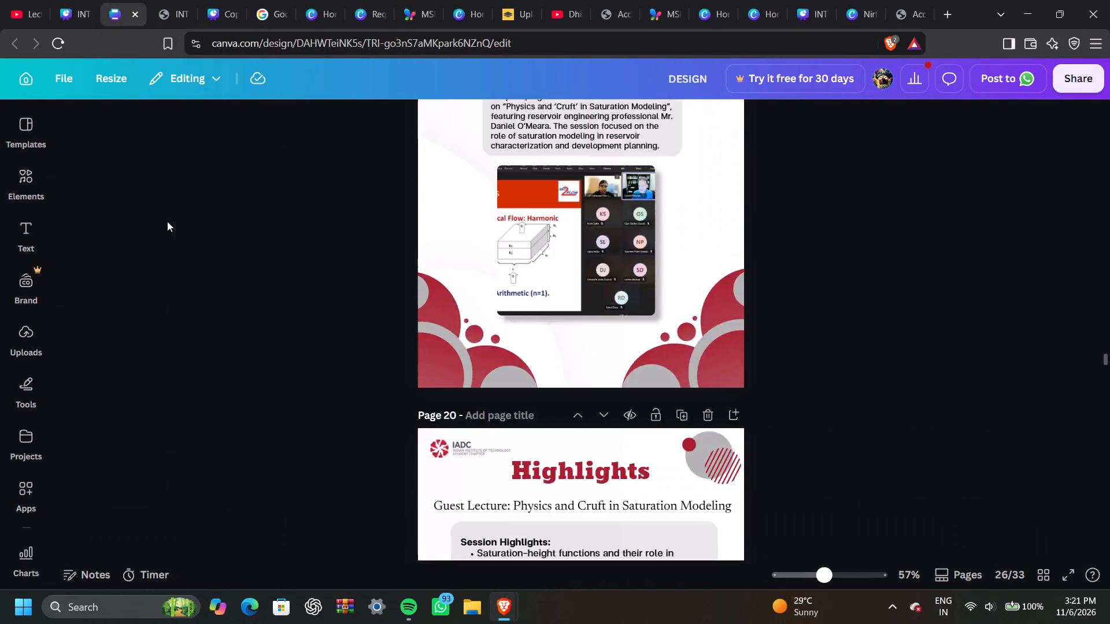
Switch to the INTRO TO IADC_2026 presentation and review its pages from About IADC through Past Activities and Achievements.
click(74, 0)
click(117, 519)
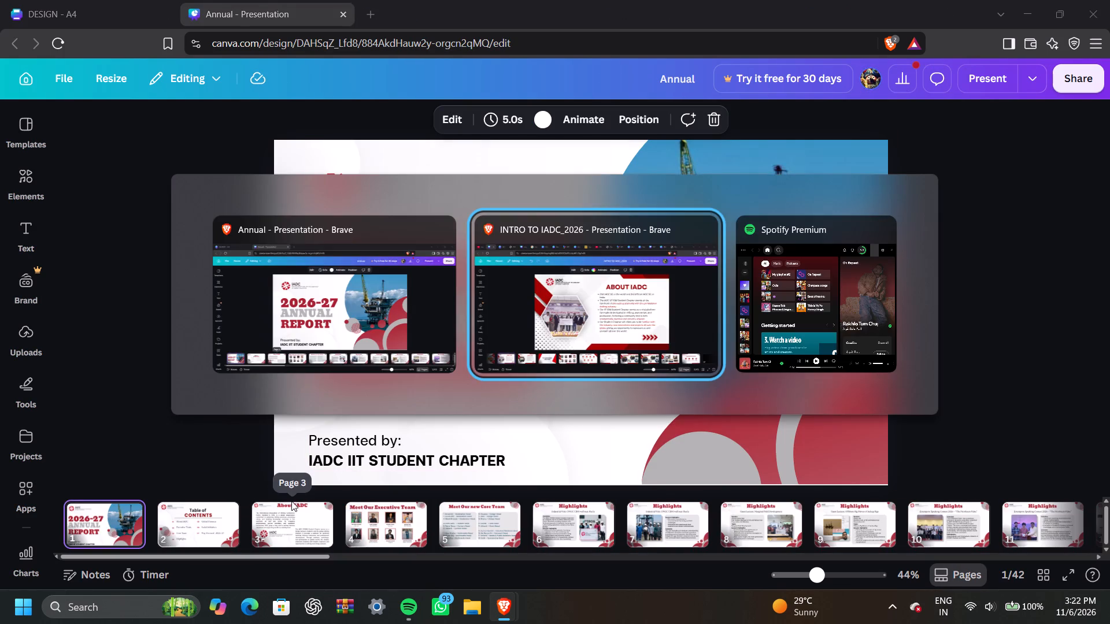
scroll(127, 521, right, 3)
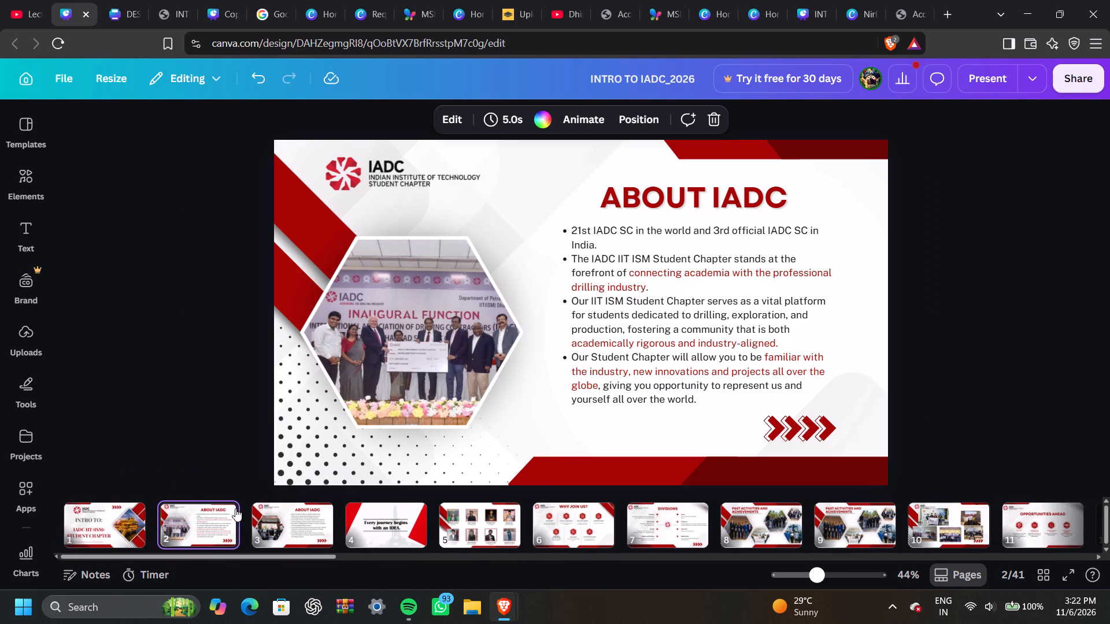
click(299, 523)
click(420, 534)
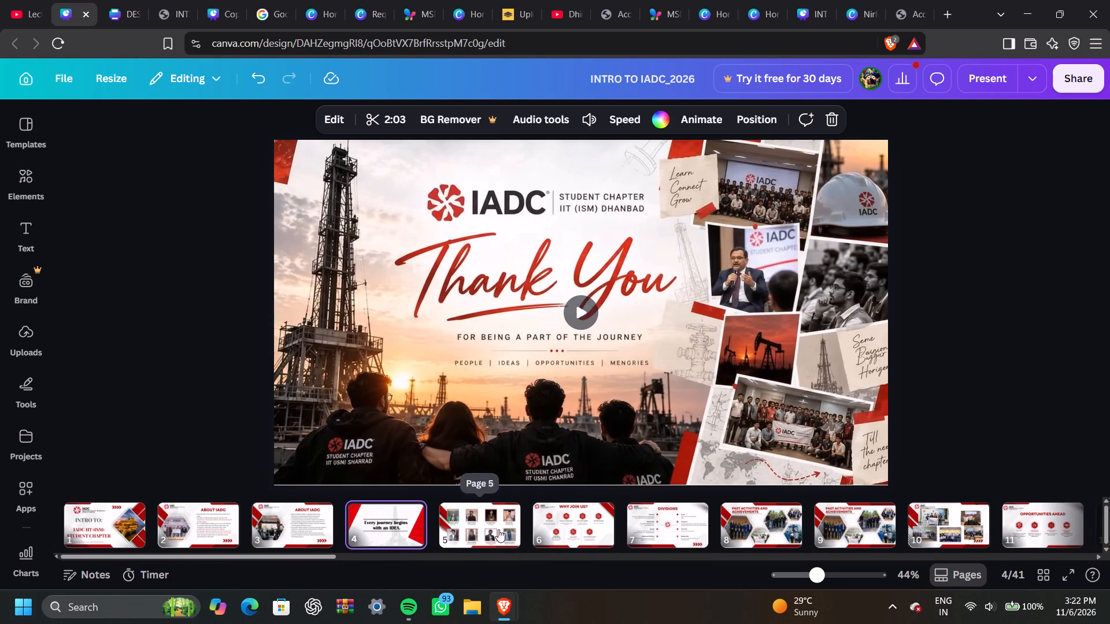
click(498, 529)
click(416, 527)
click(515, 531)
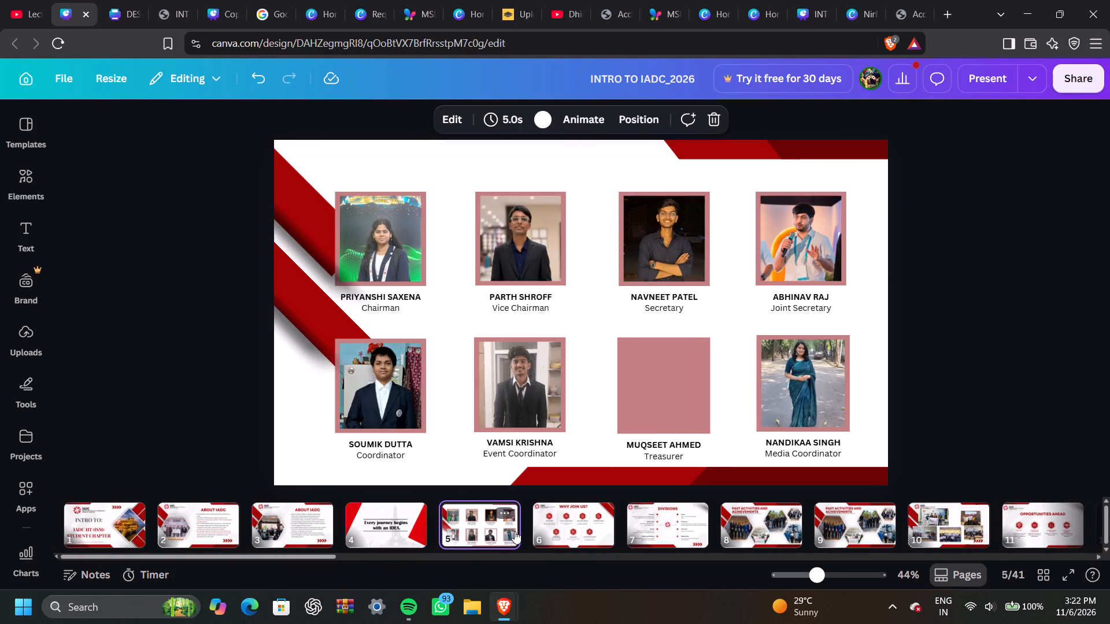
click(604, 523)
click(677, 529)
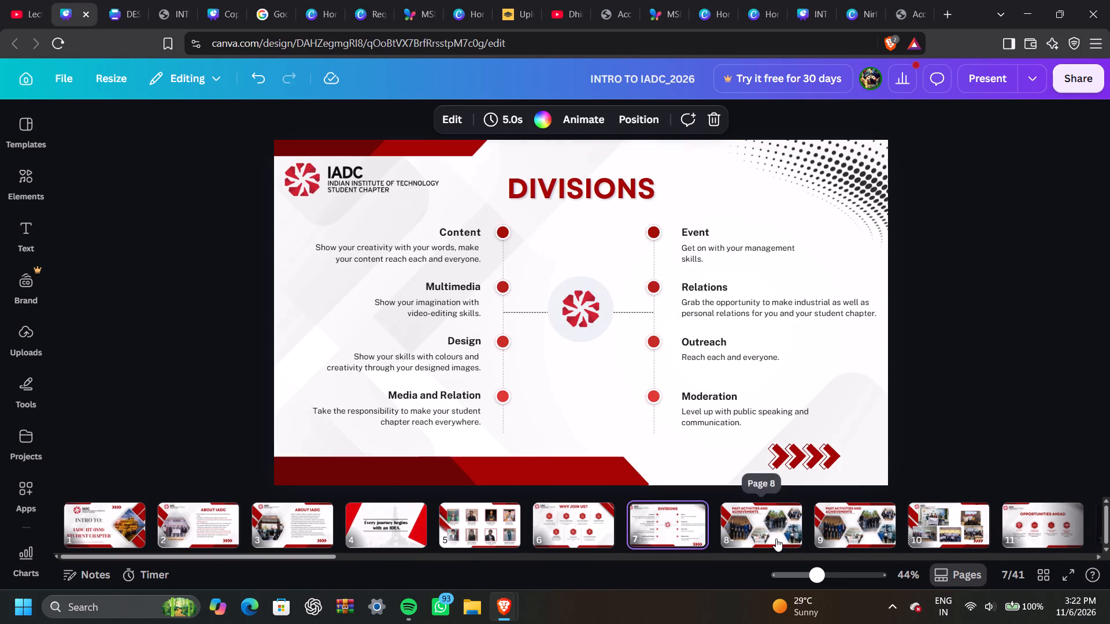
click(776, 538)
click(571, 533)
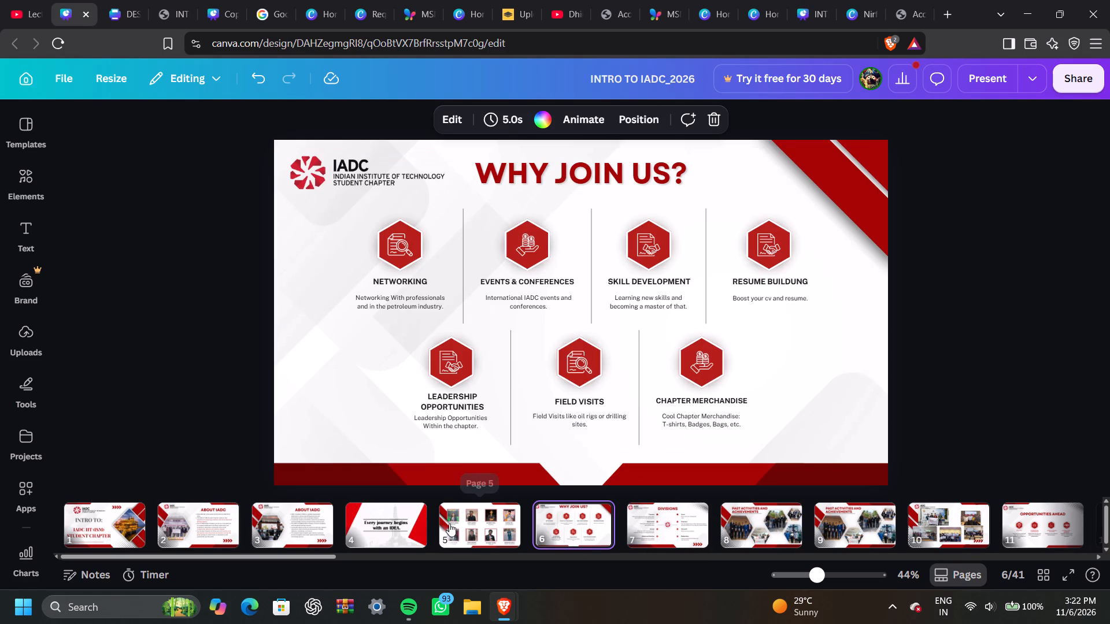
Move the executive team photo page ahead of the "Every journey begins with an IDEA" page, making it page 4.
drag(449, 523, 327, 519)
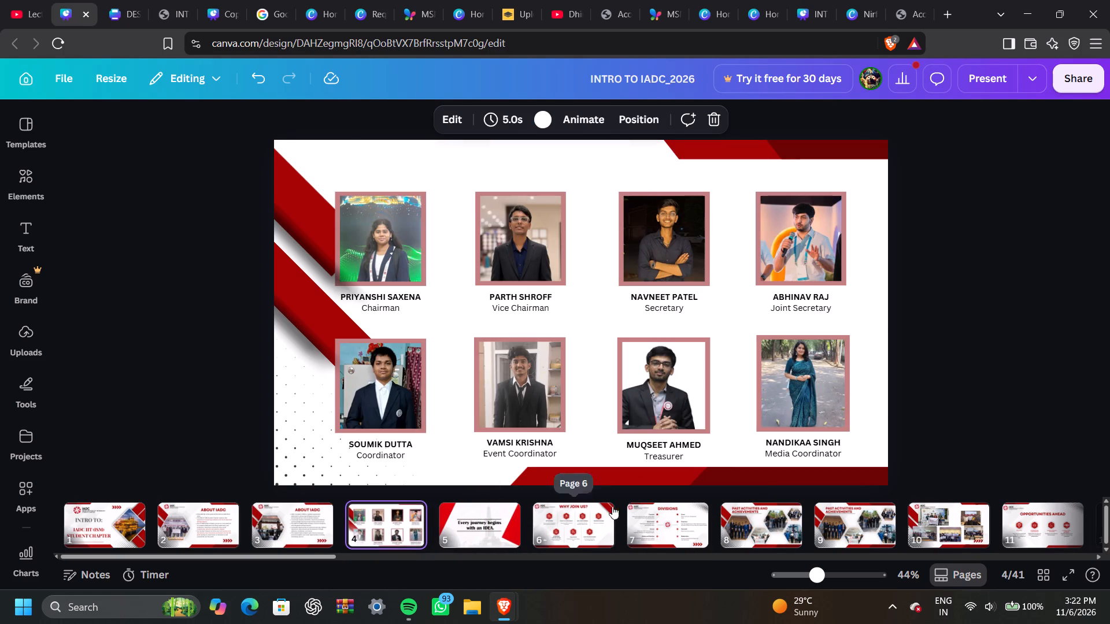
Copy the "Every journey begins with an IDEA", Why Join Us? and Divisions pages, pages 5 to 7.
click(467, 513)
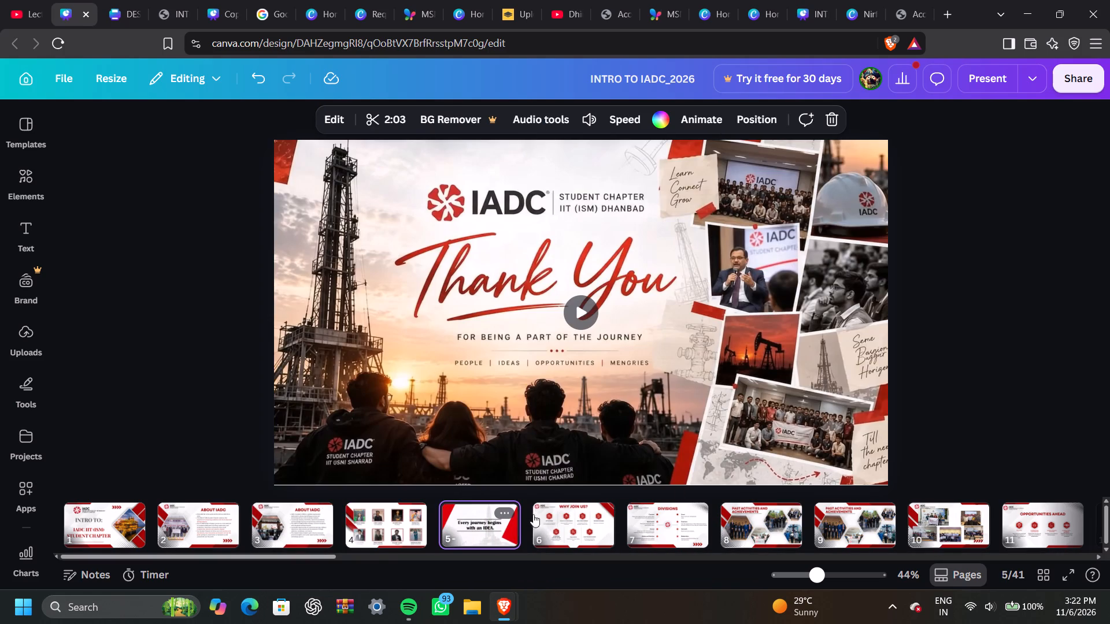
shift+click(701, 525)
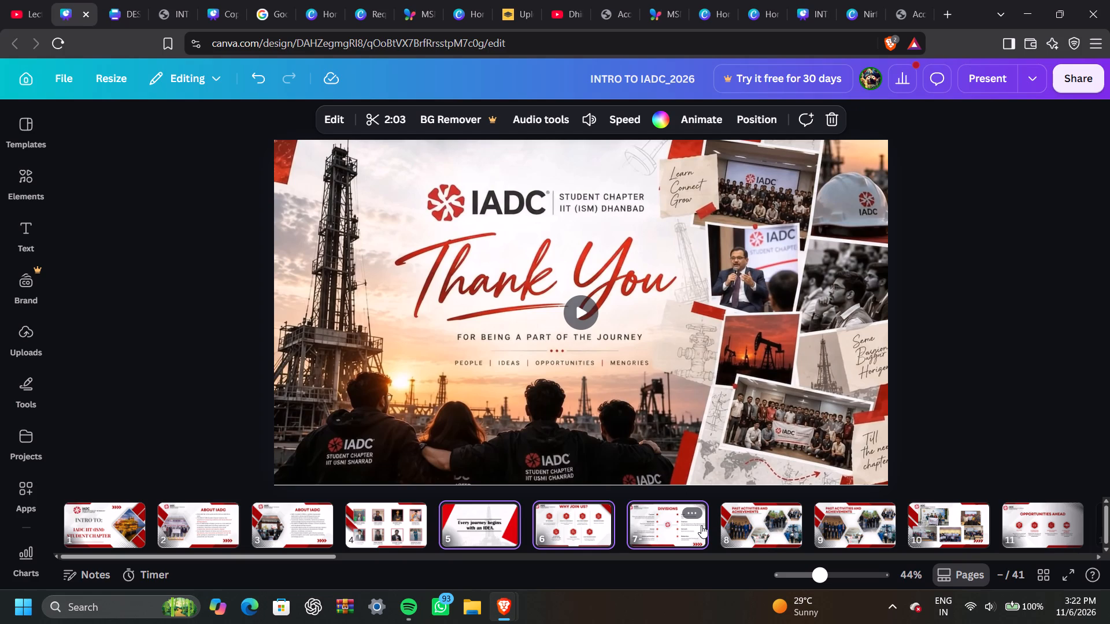
key(ctrl+c)
key(ctrl+c)
key(ctrl+c)
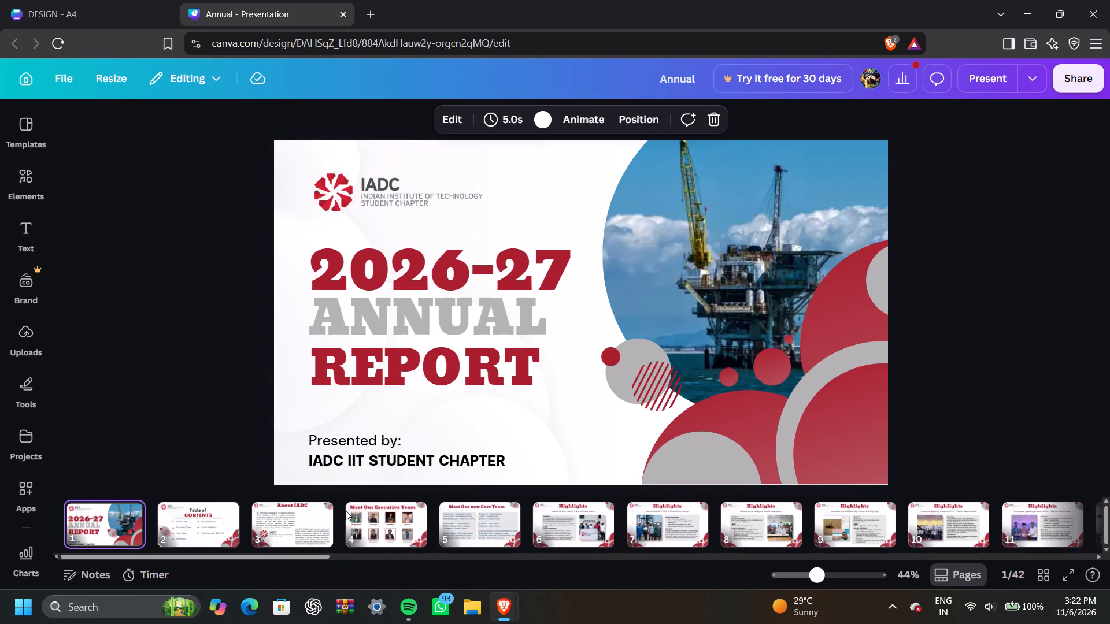
Return to the annual report presentation and view its Executive Team and Table of Contents pages.
click(364, 525)
click(227, 511)
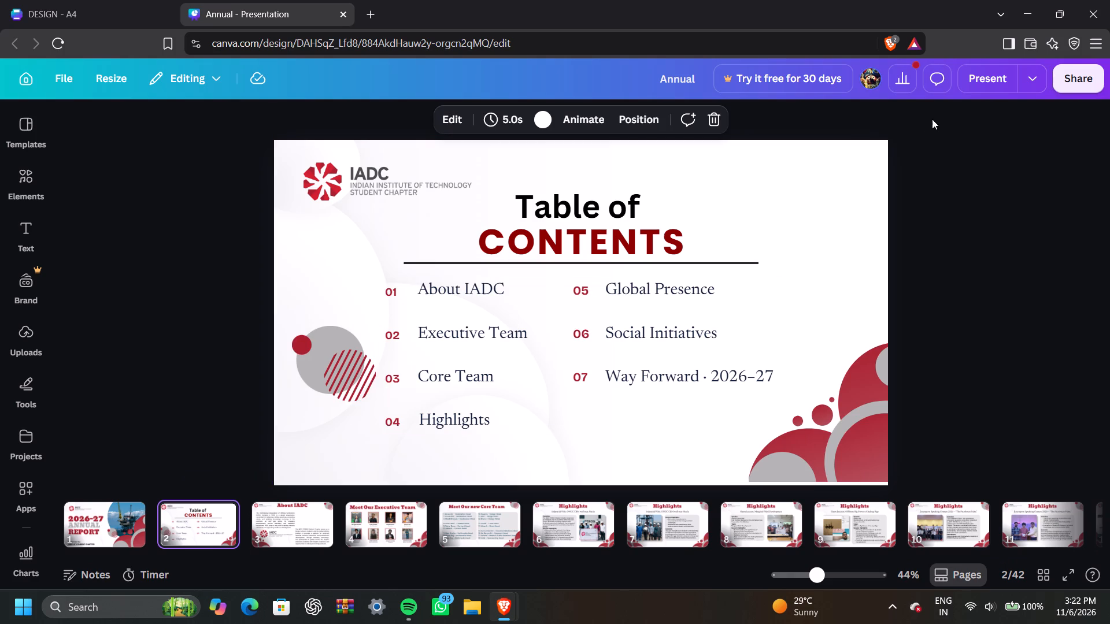
click(865, 87)
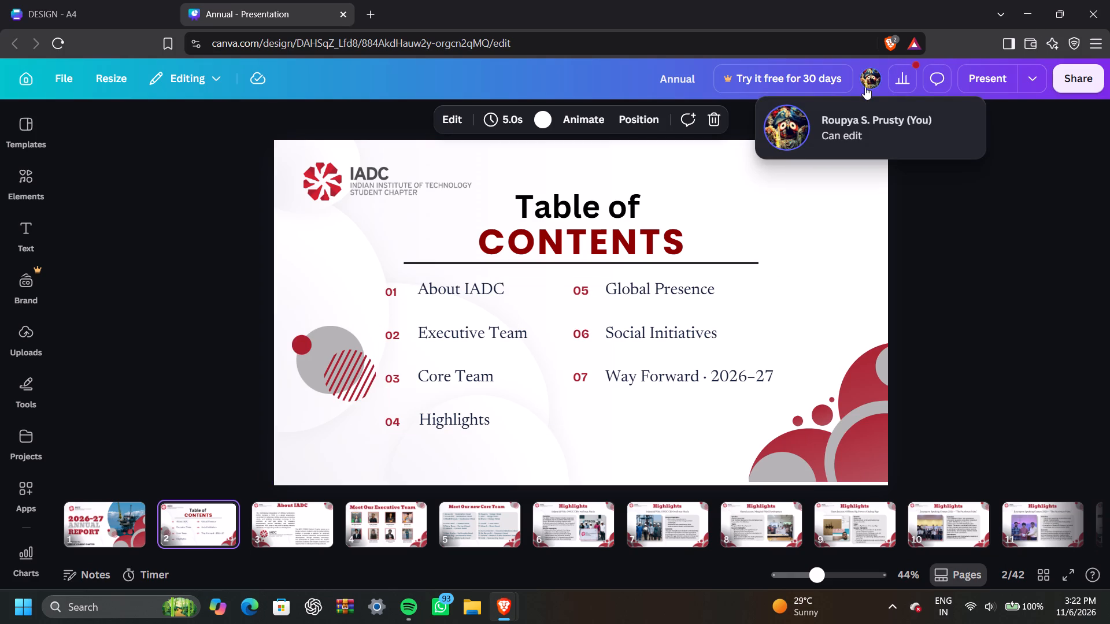
click(906, 254)
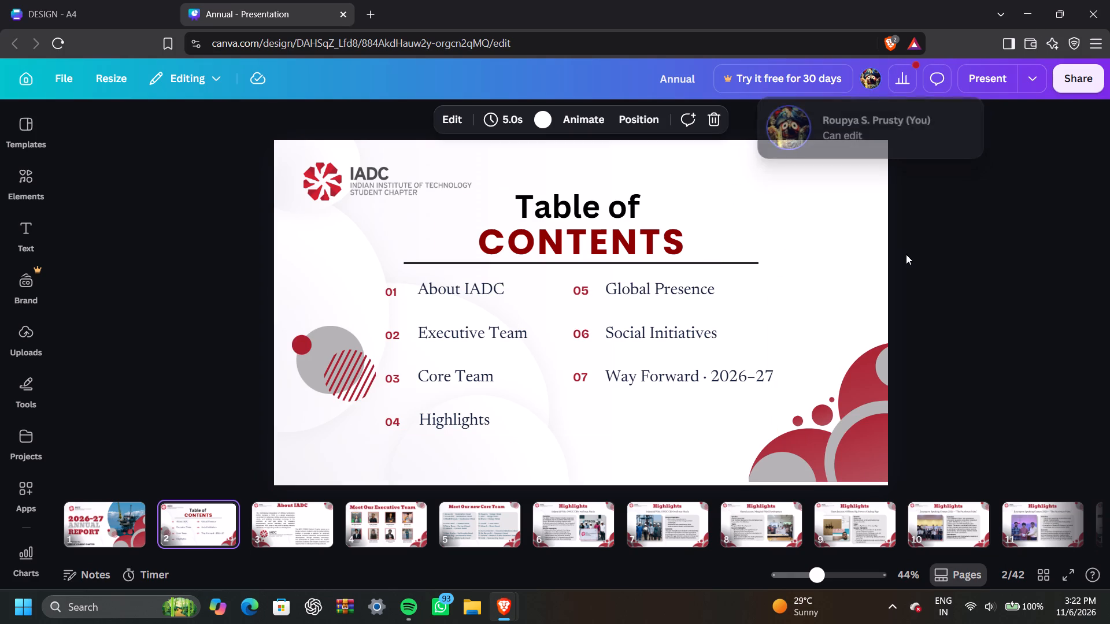
click(1030, 70)
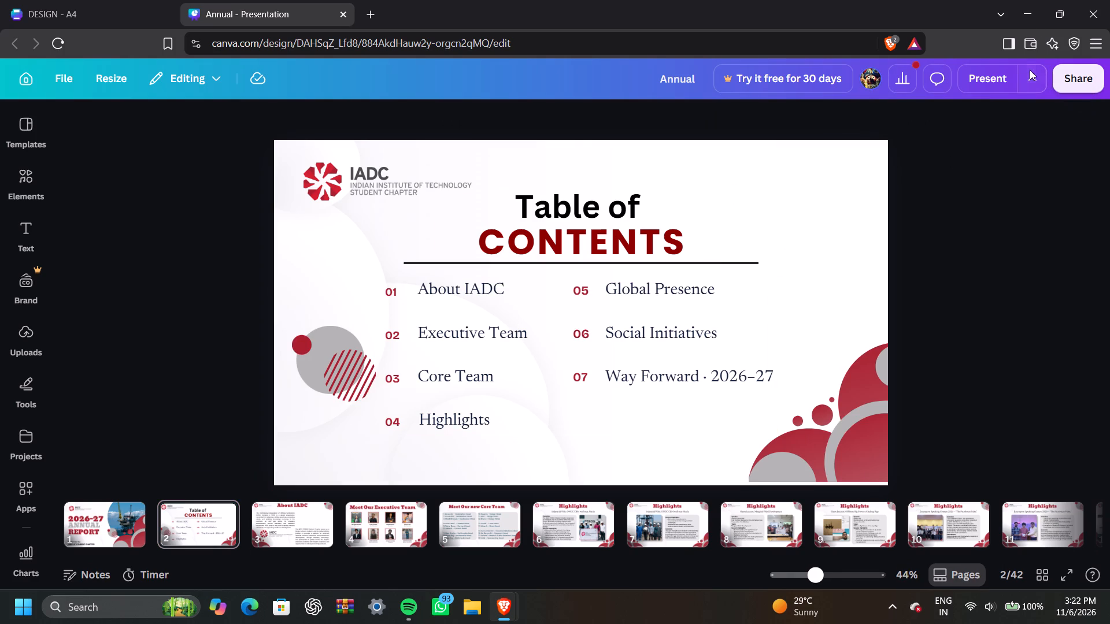
Look through the annual report's page thumbnails to the last page and back to the beginning.
click(1030, 295)
scroll(848, 560, left, 2)
scroll(1003, 522, left, 12)
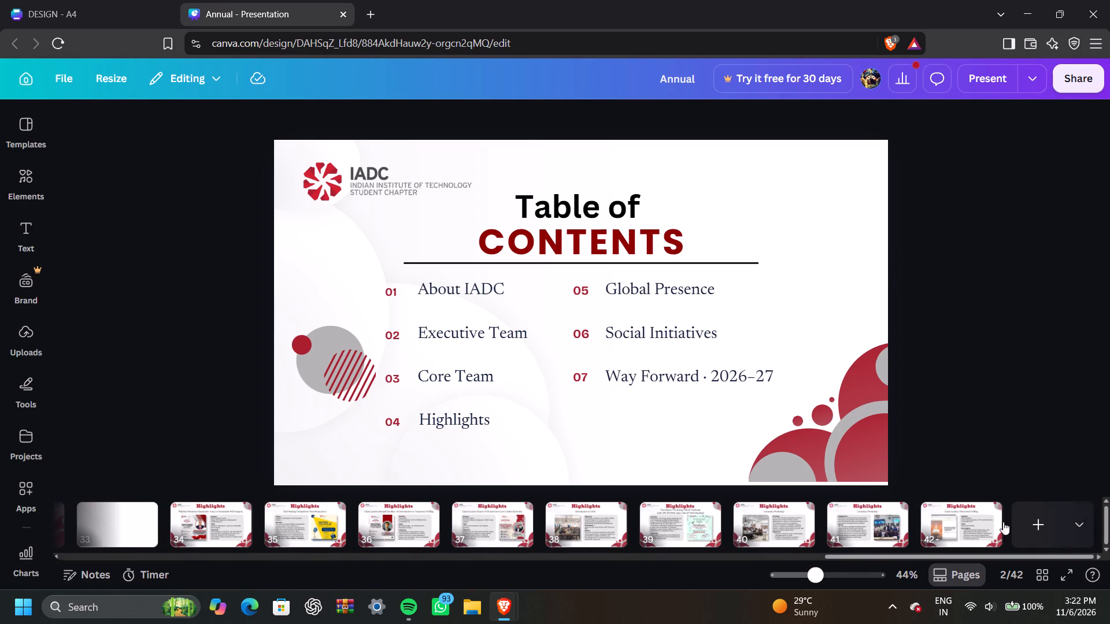
scroll(1003, 522, right, 9)
scroll(1003, 522, left, 7)
scroll(1003, 522, right, 8)
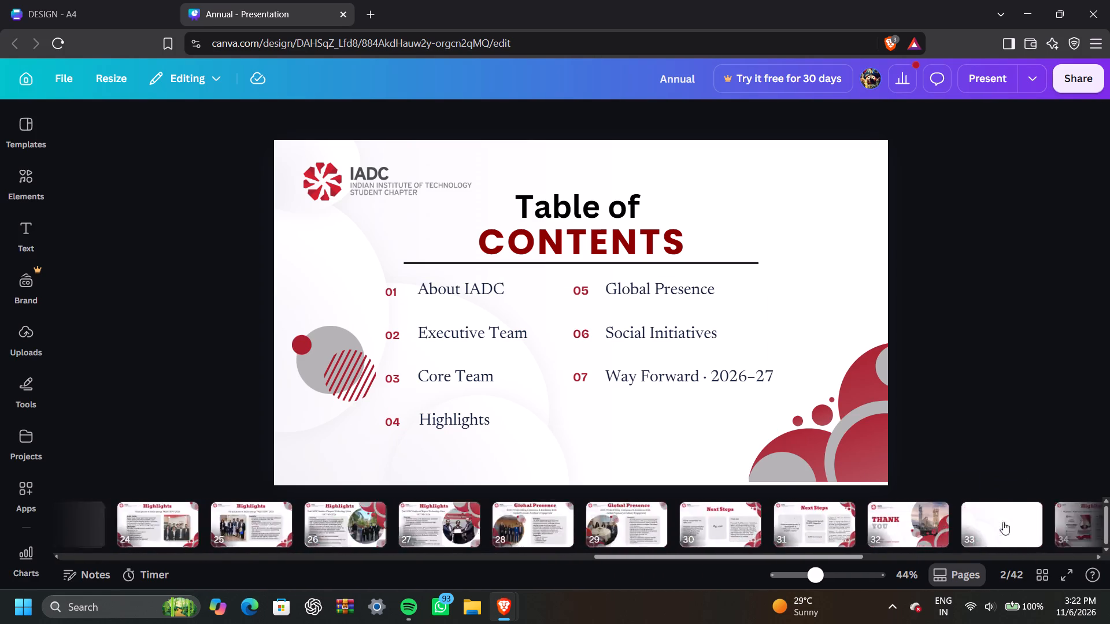
scroll(1003, 522, right, 5)
scroll(532, 528, right, 5)
scroll(202, 511, right, 5)
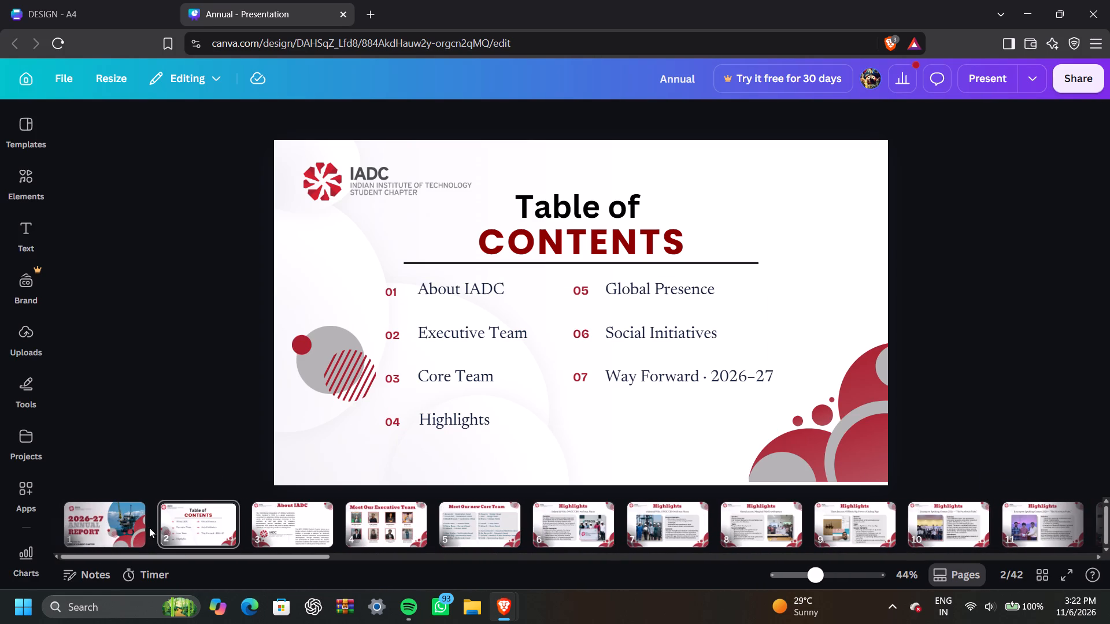
Delete the Table of Contents page, page 2 of the annual report.
click(185, 533)
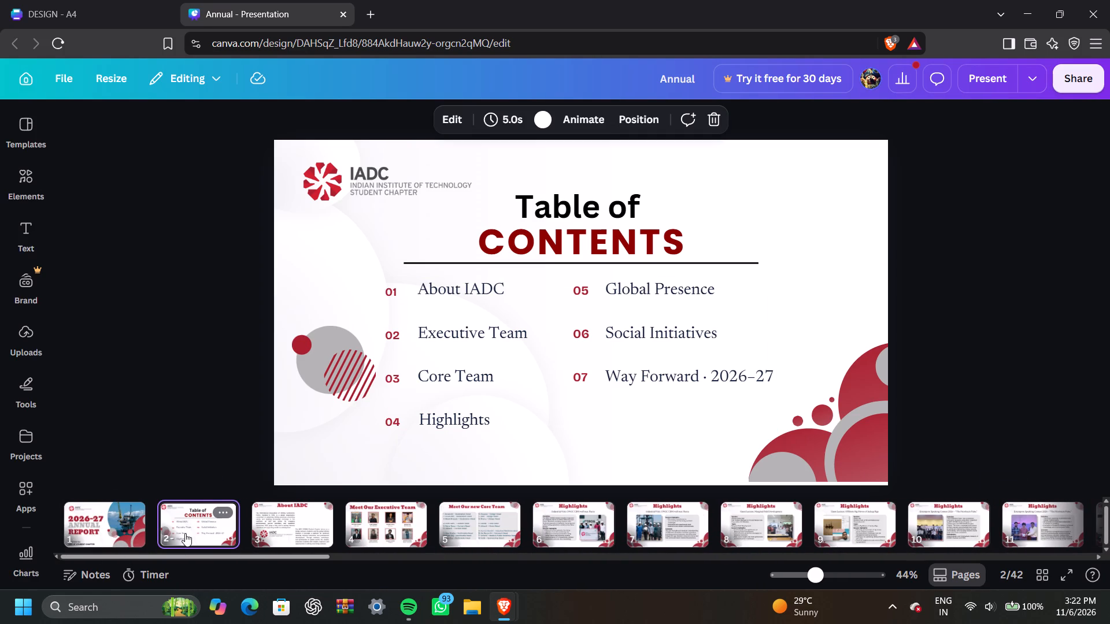
key(Delete)
Paste the copied "Every journey begins with an IDEA", Why Join Us? and Divisions pages after the Meet Our new Core Team page.
click(297, 517)
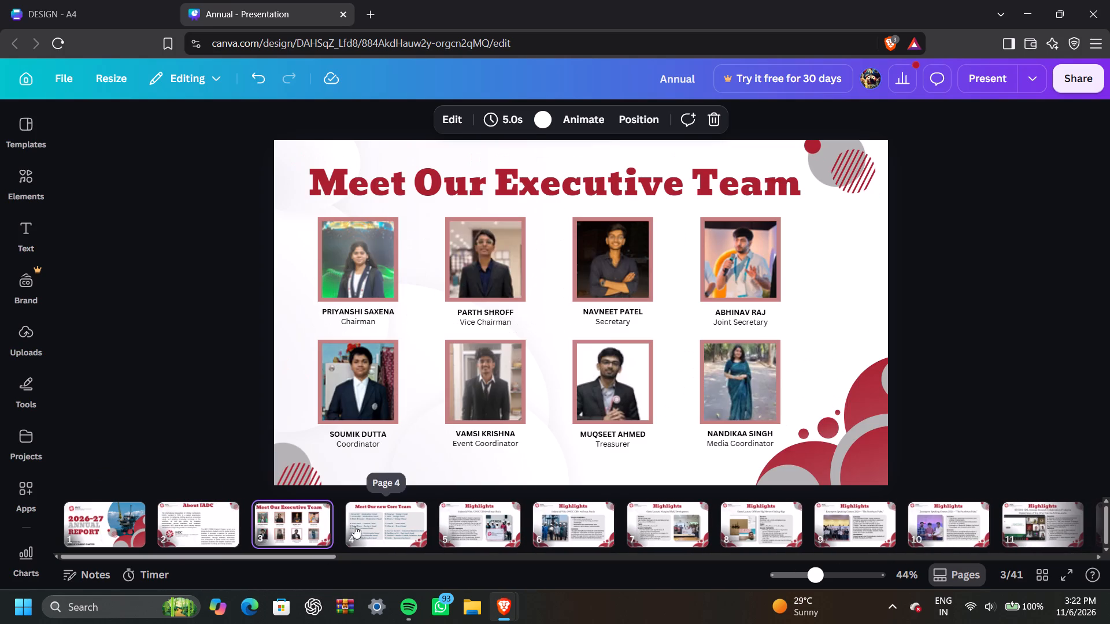
click(468, 523)
click(419, 517)
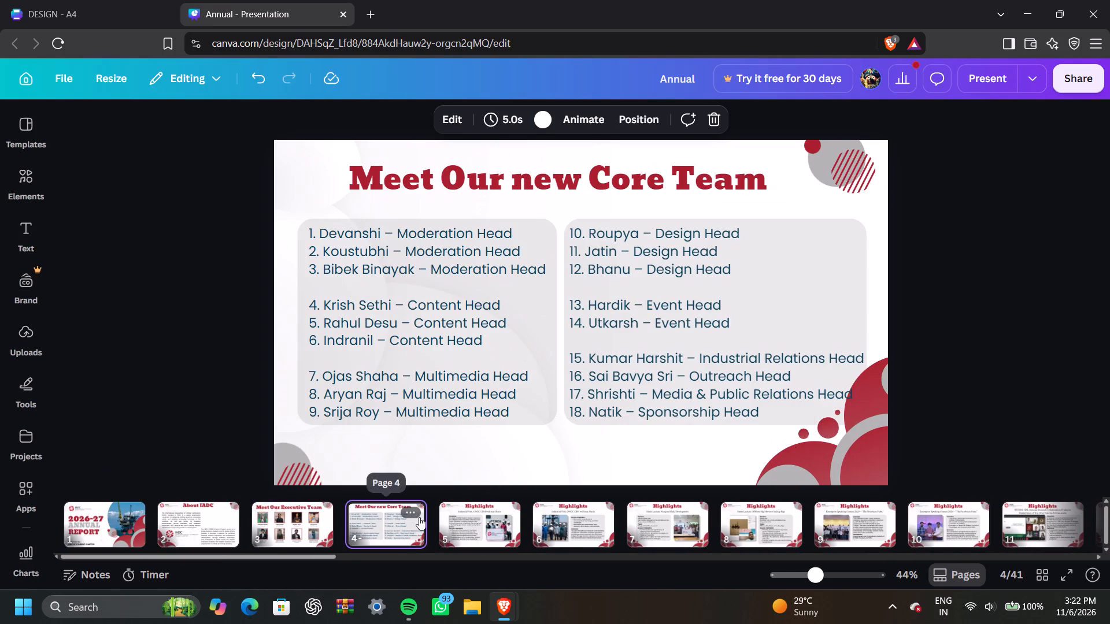
key(ctrl+v)
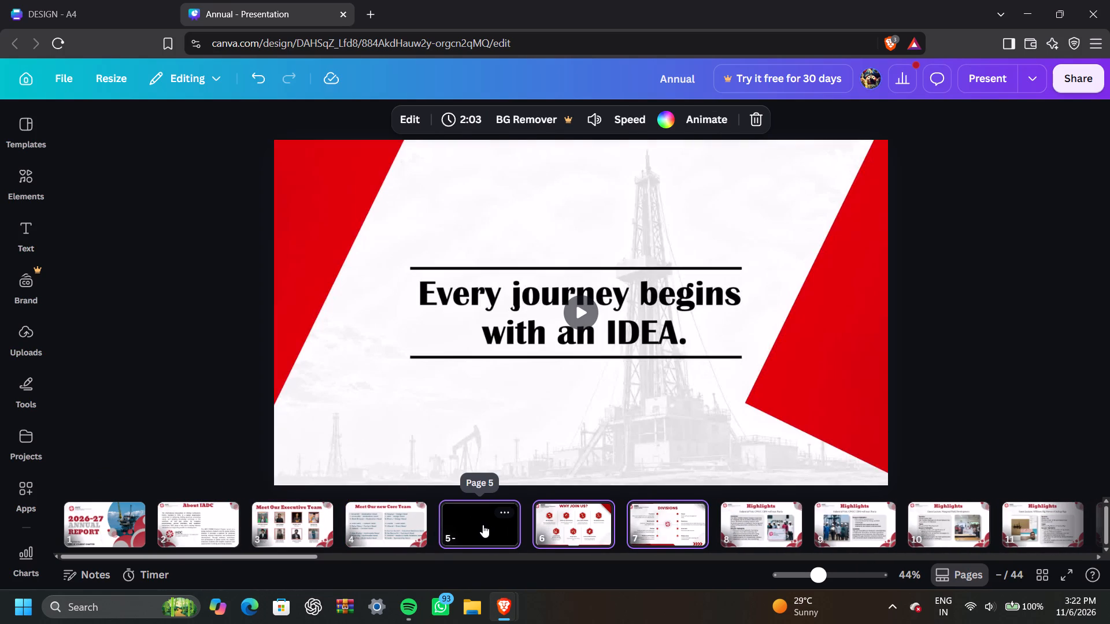
Review the Meet Our new Core Team, cover and About IADC pages of the annual report.
click(420, 523)
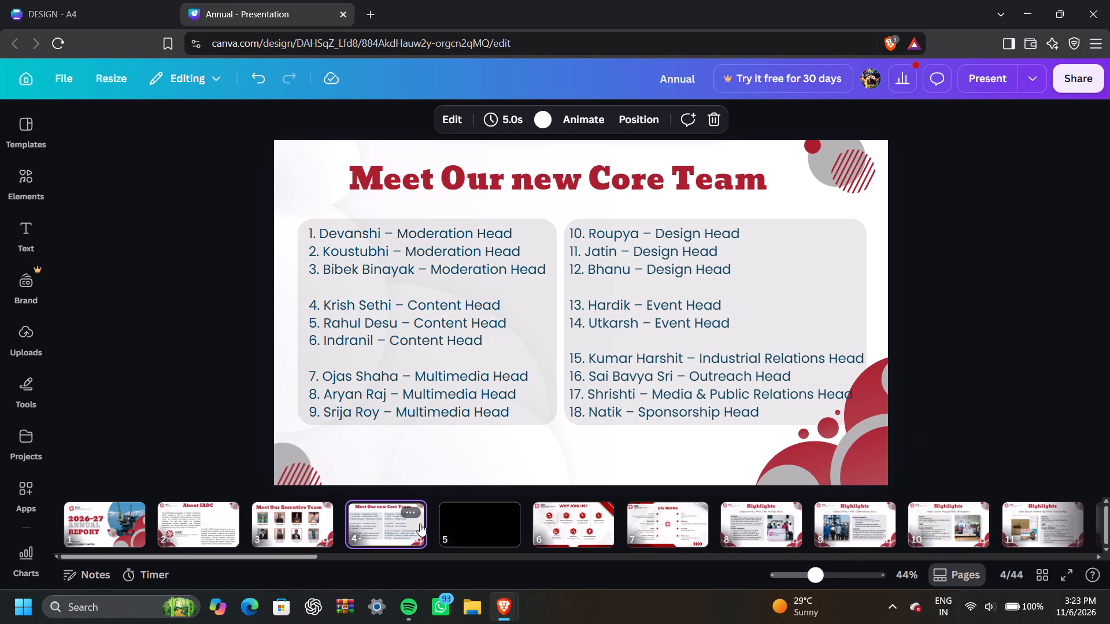
click(120, 511)
click(181, 522)
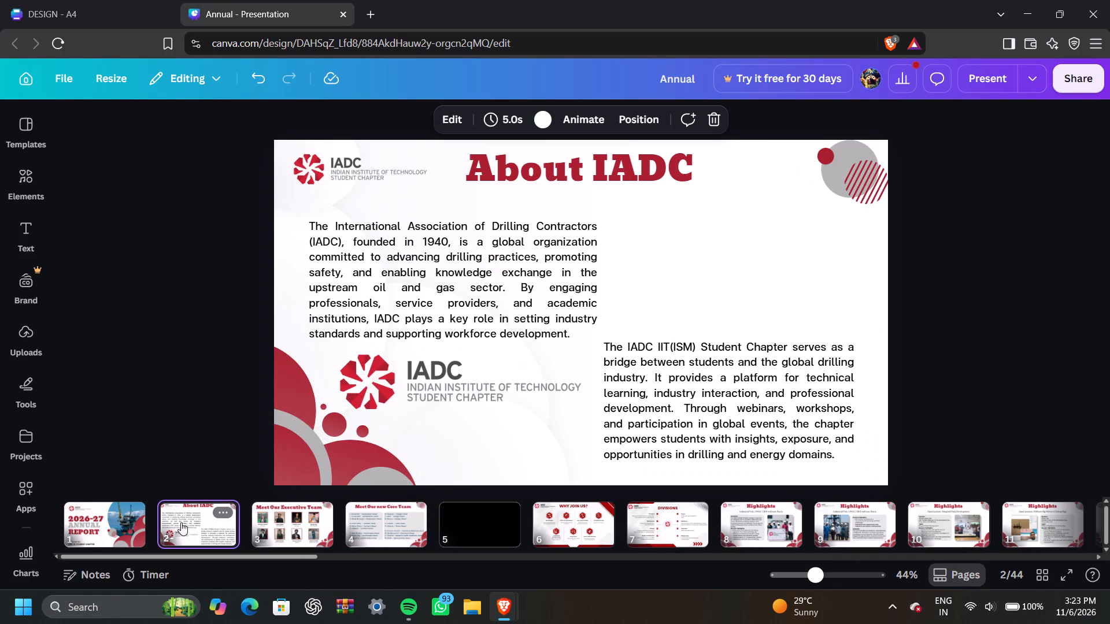
Examine annual report pages 3 to 7, comparing the team pages with the Why Join Us? and Divisions pages.
click(294, 528)
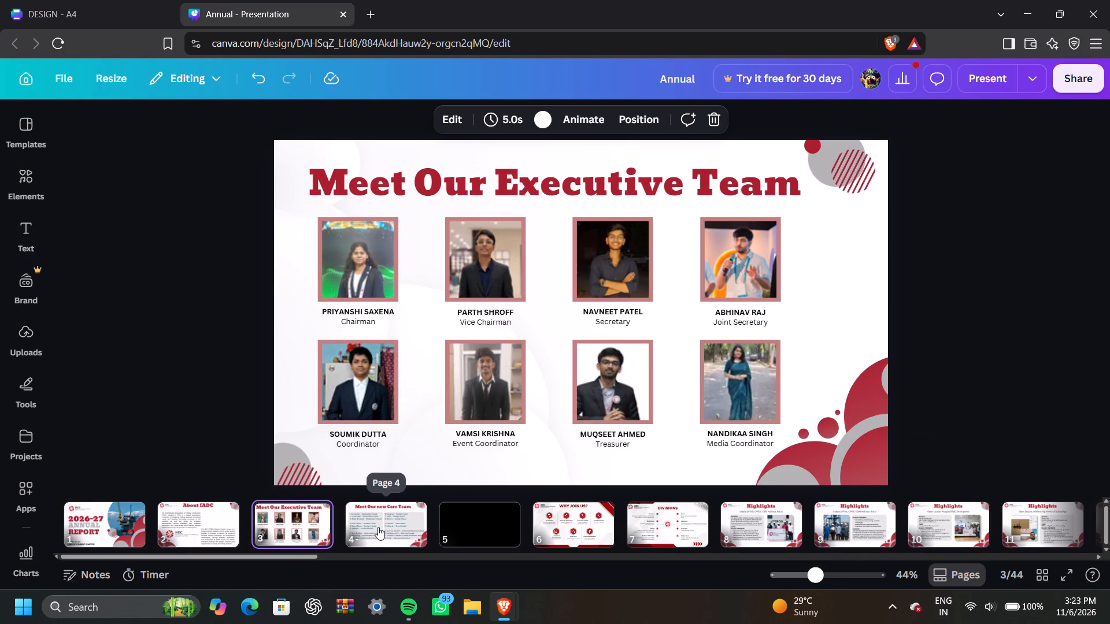
click(378, 527)
click(478, 519)
click(580, 525)
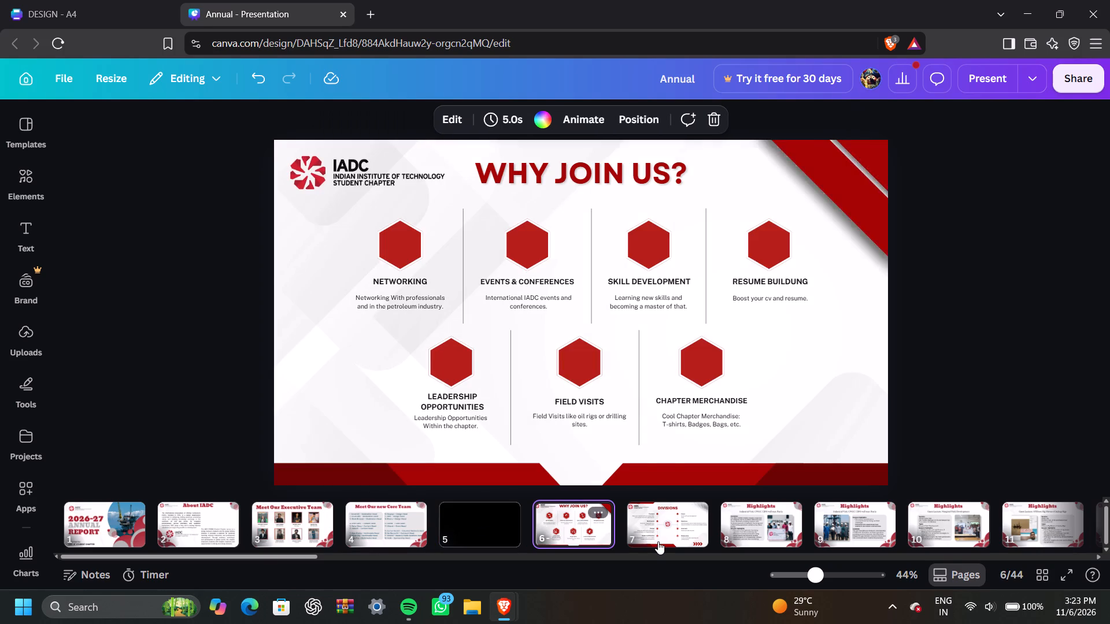
click(659, 541)
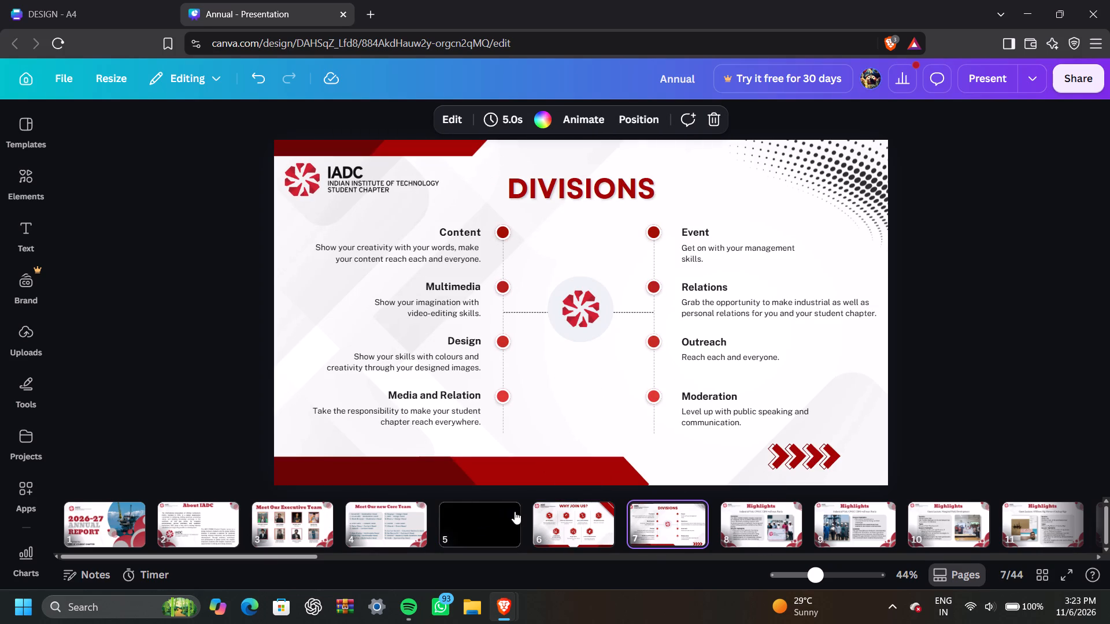
click(515, 511)
click(593, 517)
click(653, 530)
click(732, 511)
click(637, 522)
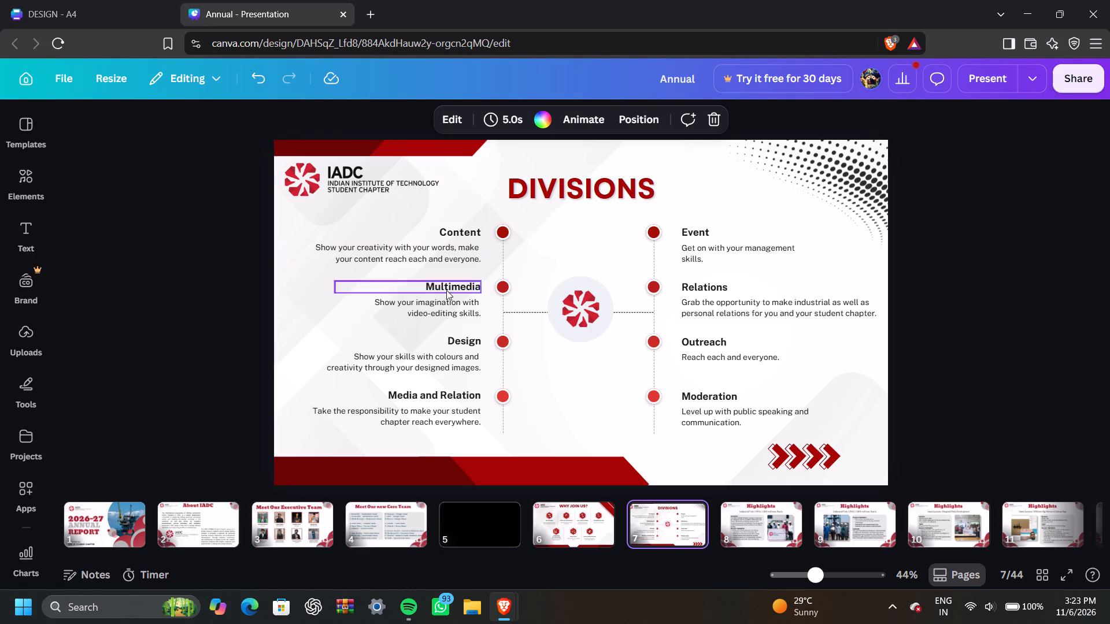
click(280, 519)
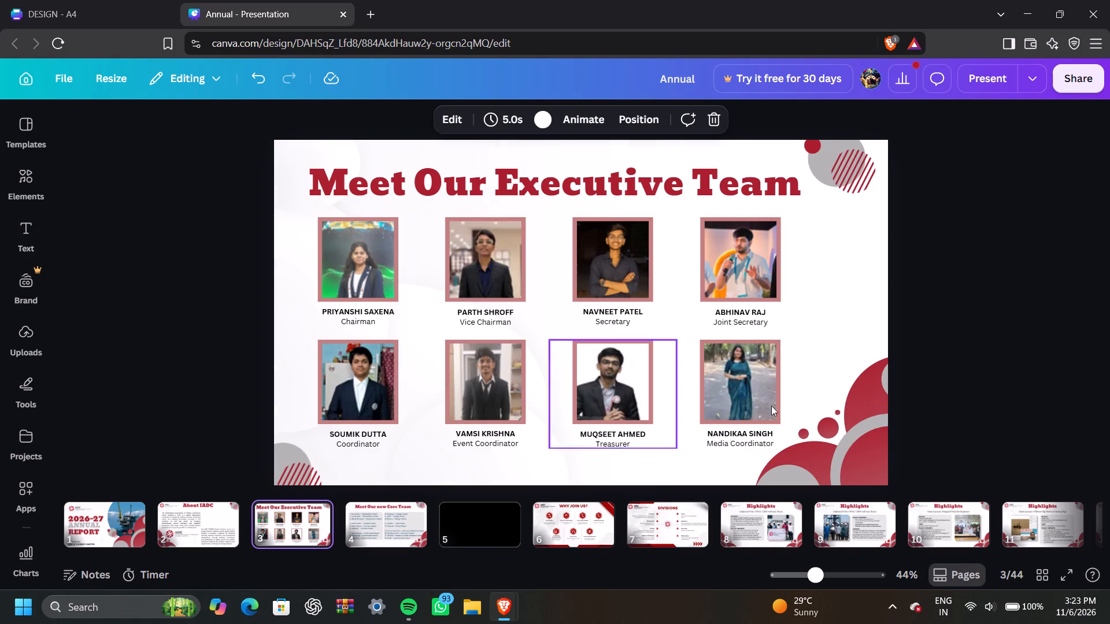
click(592, 508)
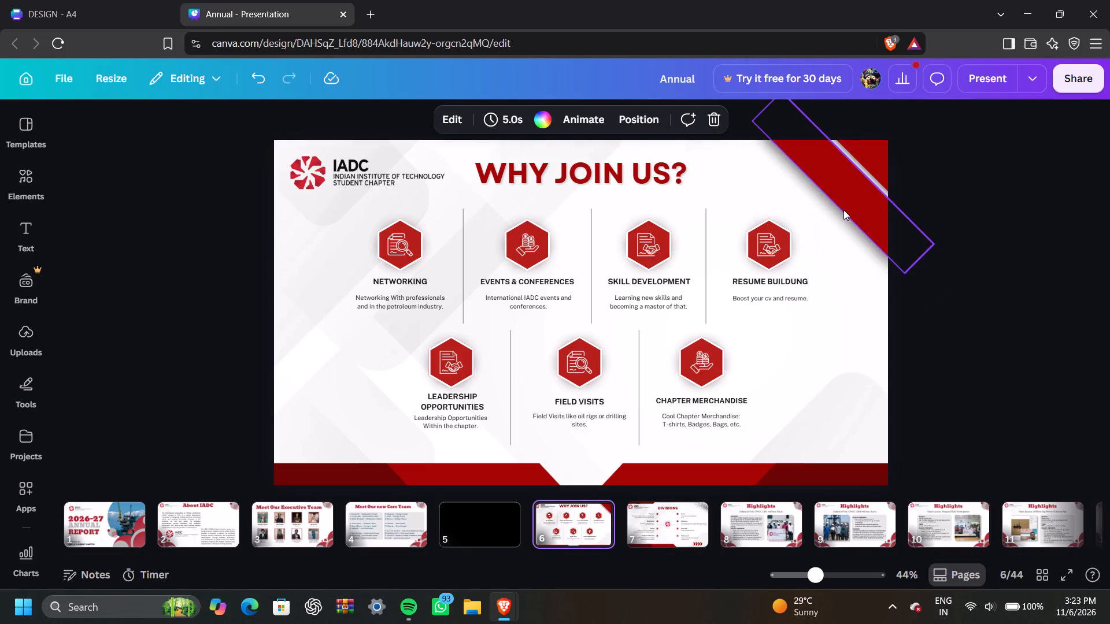
click(671, 510)
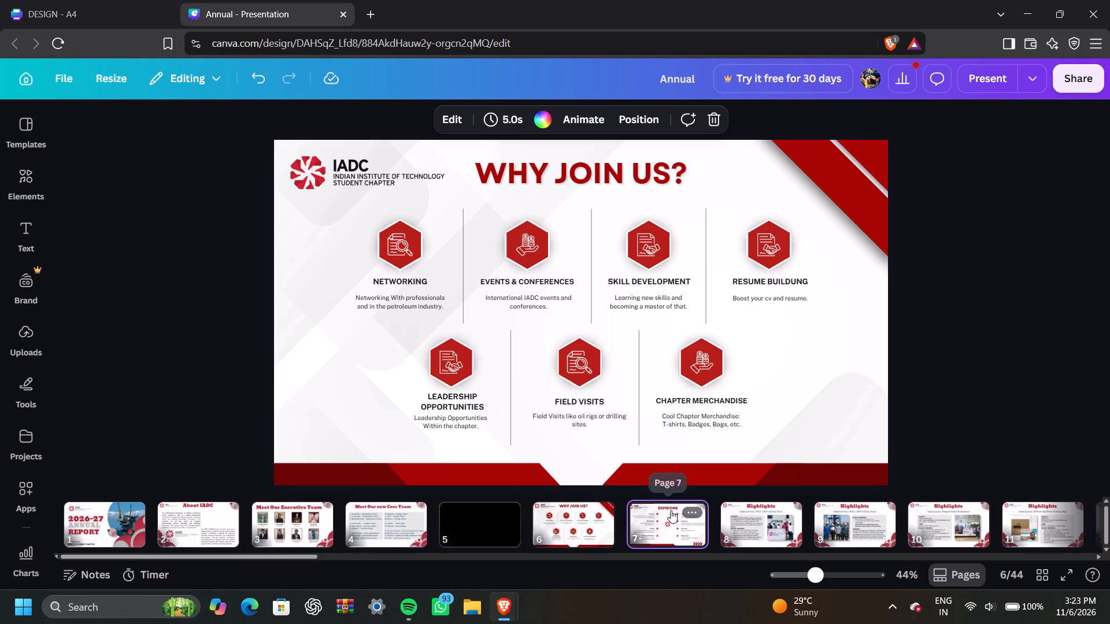
click(756, 509)
click(681, 509)
Examine the annual report's Highlights pages from the ONGC CBM well visit on page 9 up to the India Energy Week page 26.
click(797, 535)
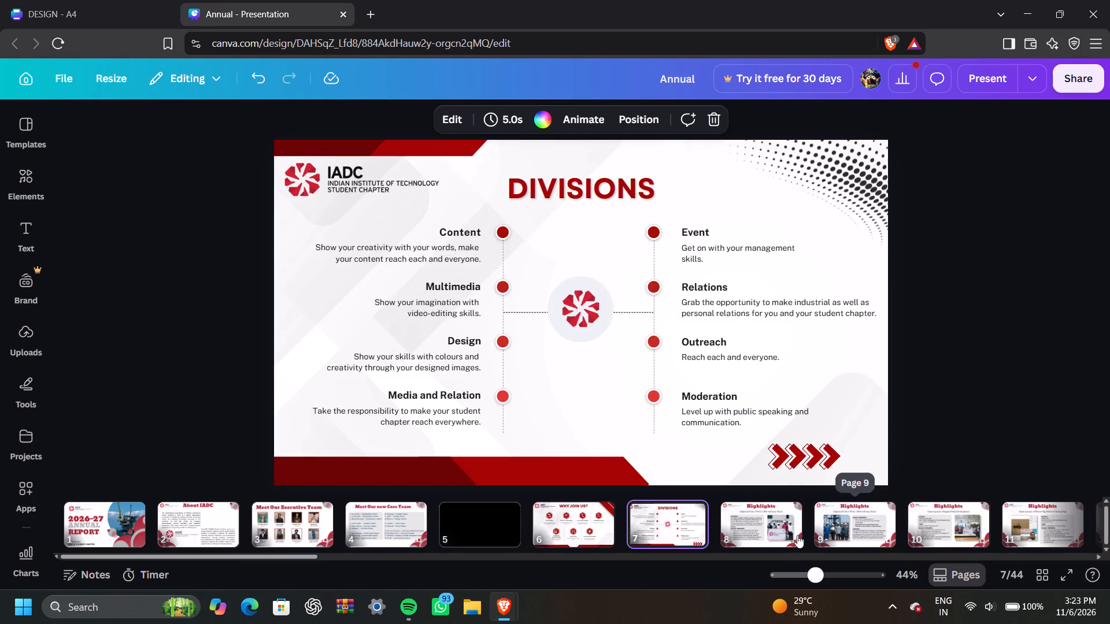
scroll(700, 356, left, 2)
click(829, 526)
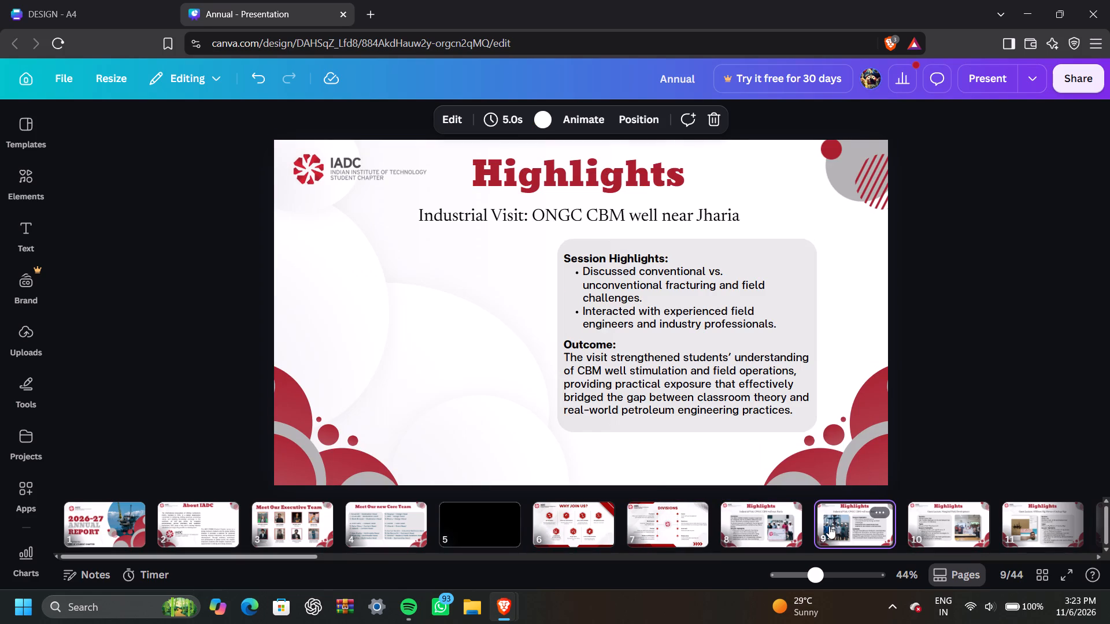
key(Right)
key(Right)
key(Right)
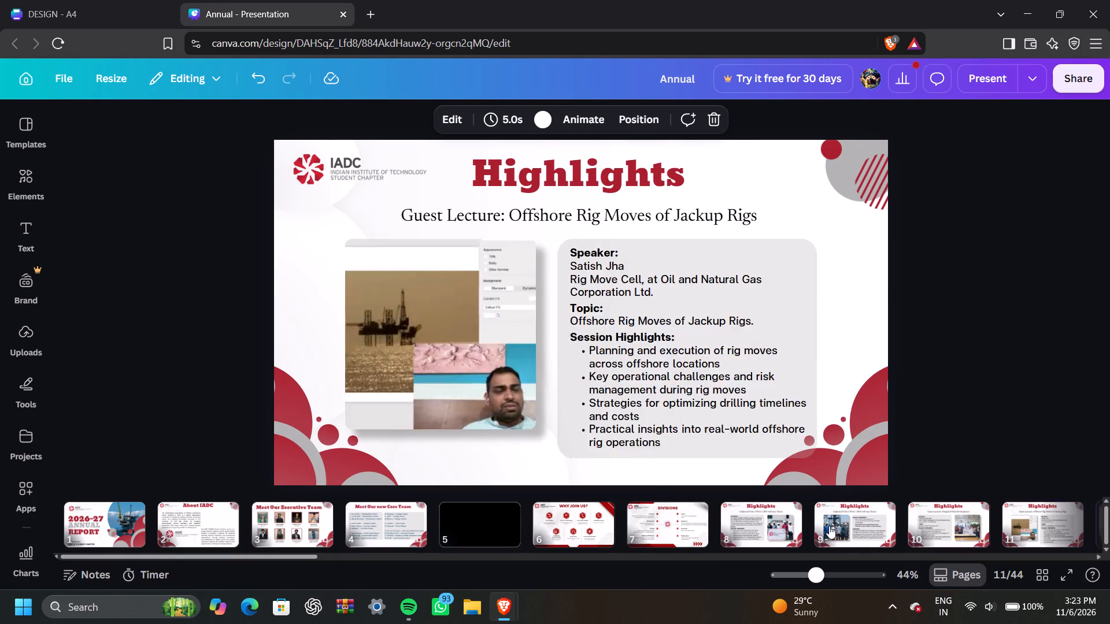
key(Right)
key(Right)
key(Right)
key(Right)
key(Right)
key(Right)
key(Right)
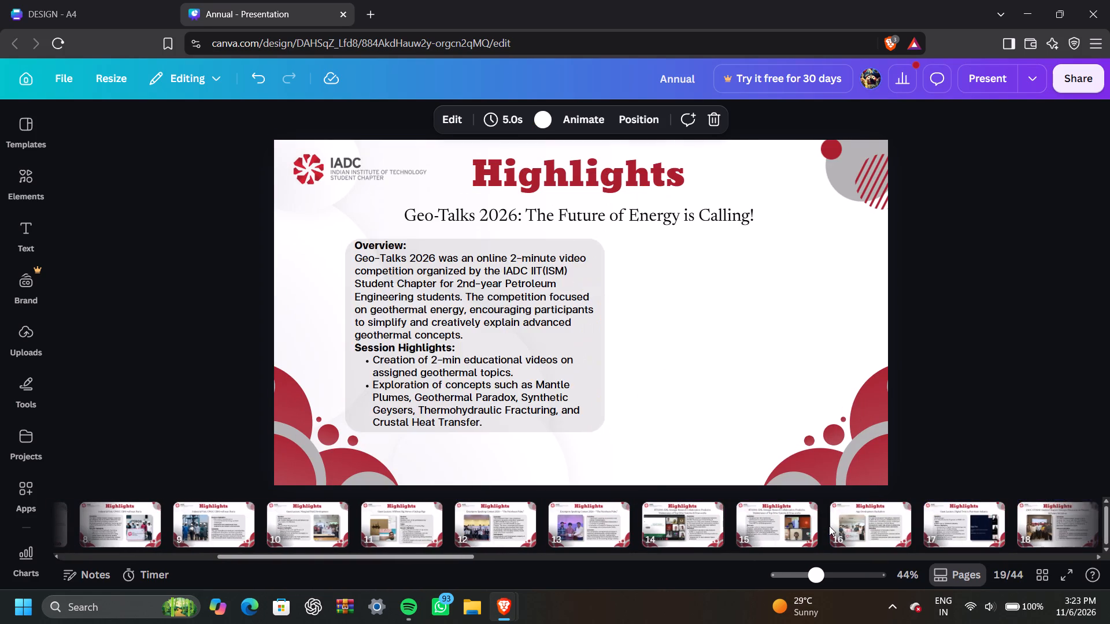
key(Right)
key(Right)
key(Right)
key(Right)
key(Right)
key(Right)
key(Right)
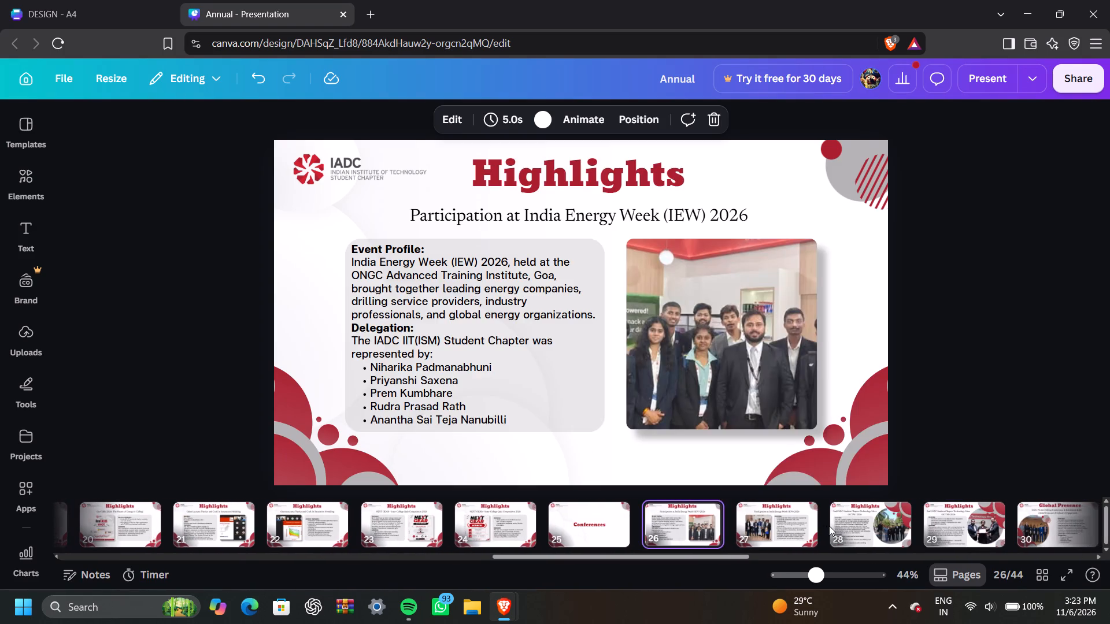
Compare the headings of the India Energy Week and SCTM 2026 pages around the Conferences divider, page 25.
key(Left)
key(Left)
key(Right)
key(Right)
key(Right)
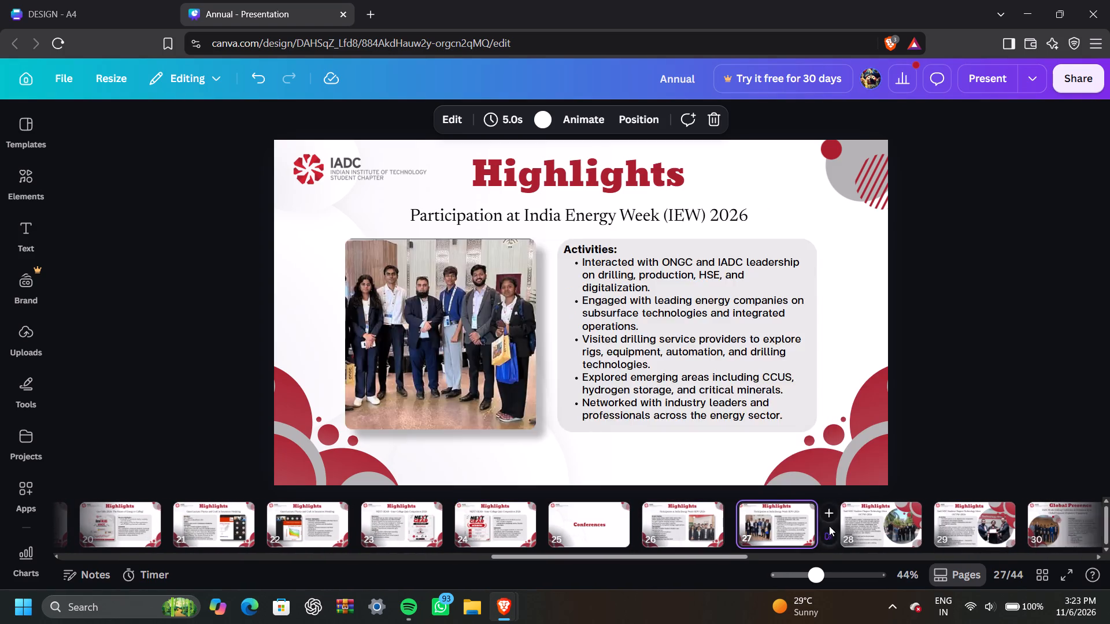
key(Right)
key(Right)
key(Right)
key(Left)
key(Left)
key(Left)
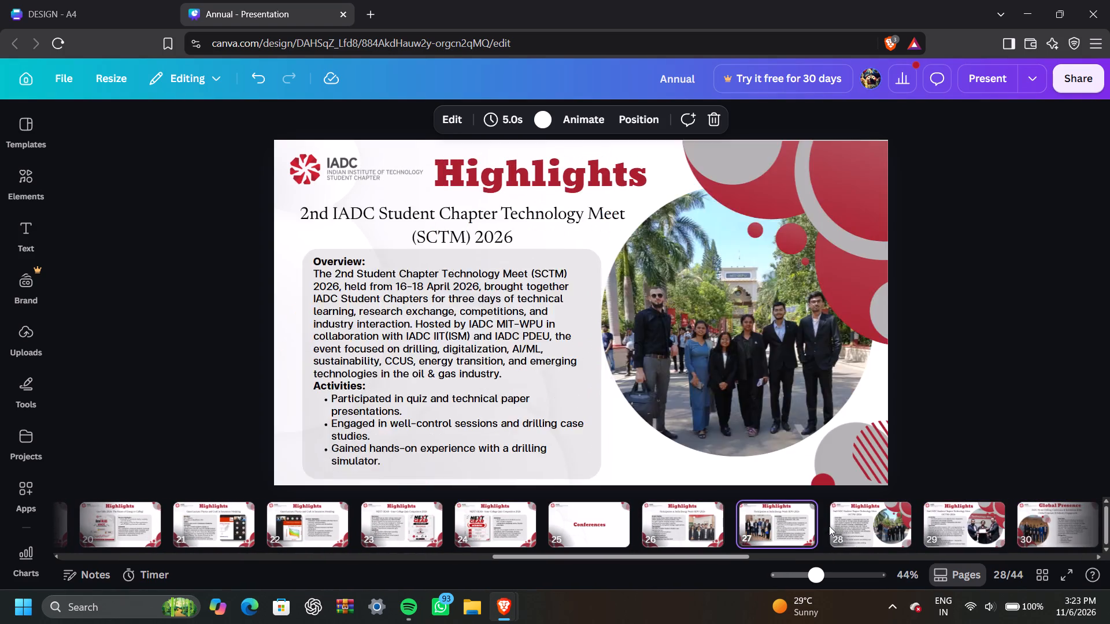
key(Left)
Copy the Conferences heading from page 25 over the Highlights title on page 26, widening its text box to fit one line.
click(602, 519)
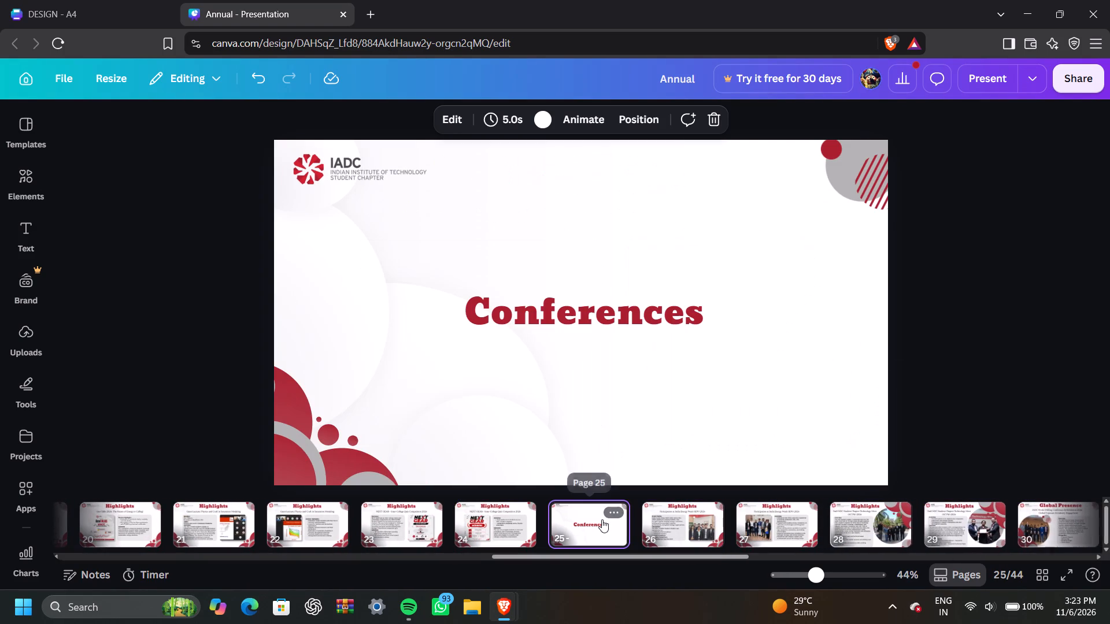
double_click(621, 316)
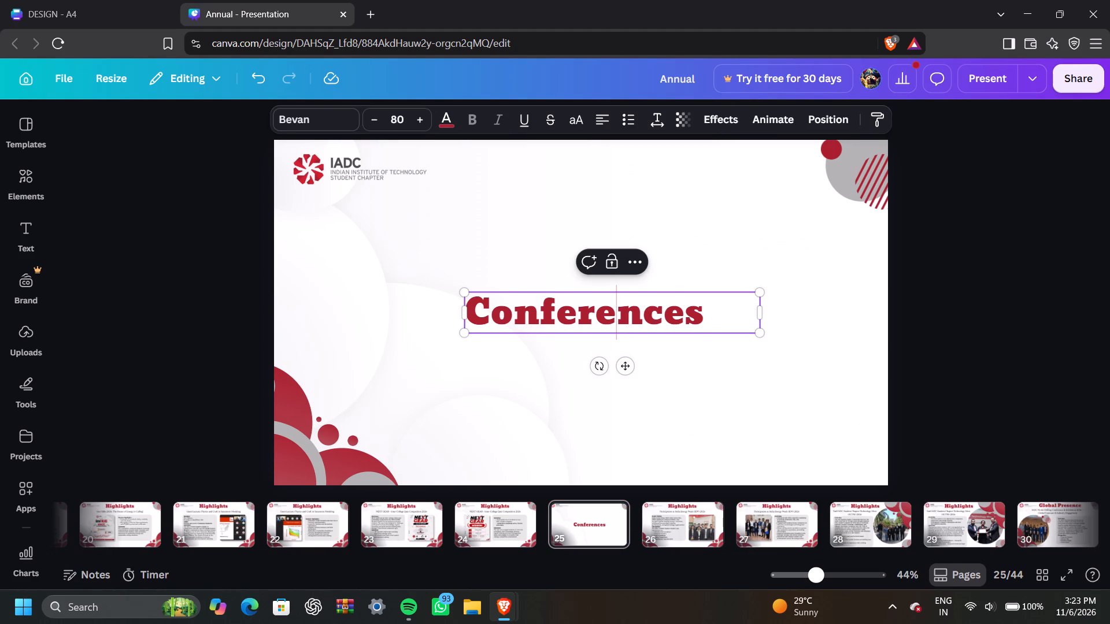
key(ctrl+a)
key(ctrl+c)
click(686, 499)
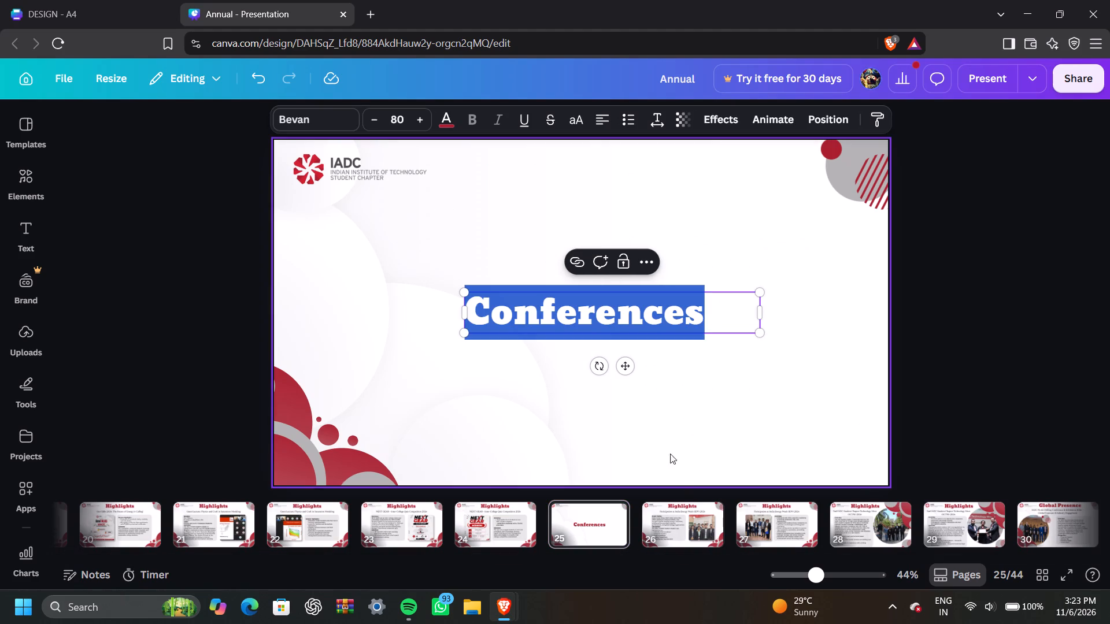
click(684, 516)
double_click(590, 167)
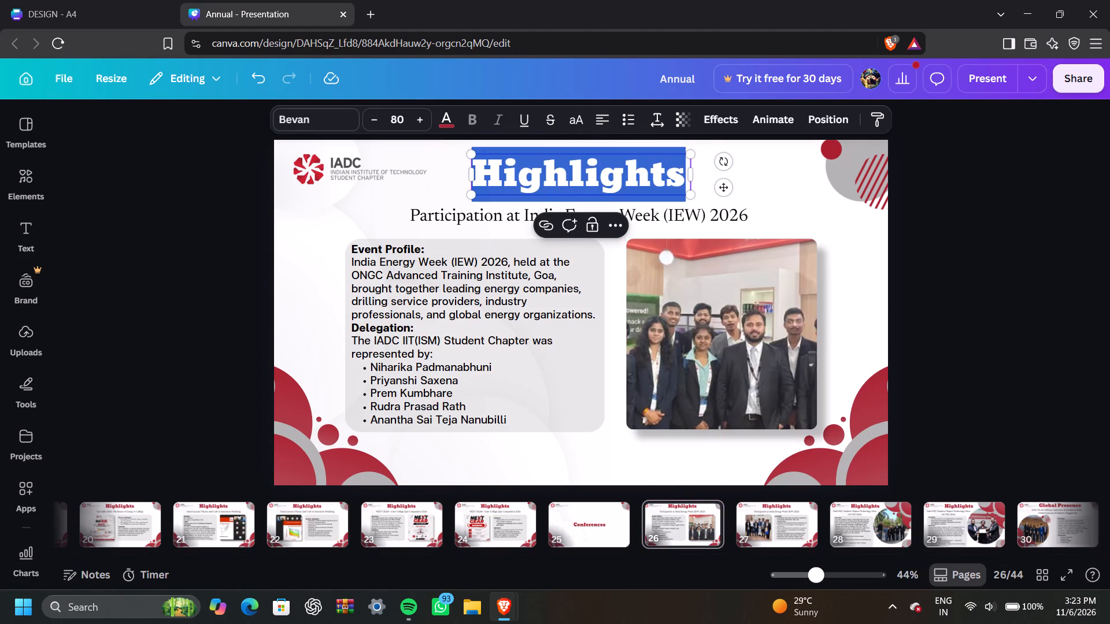
key(ctrl+v)
drag(696, 197, 723, 188)
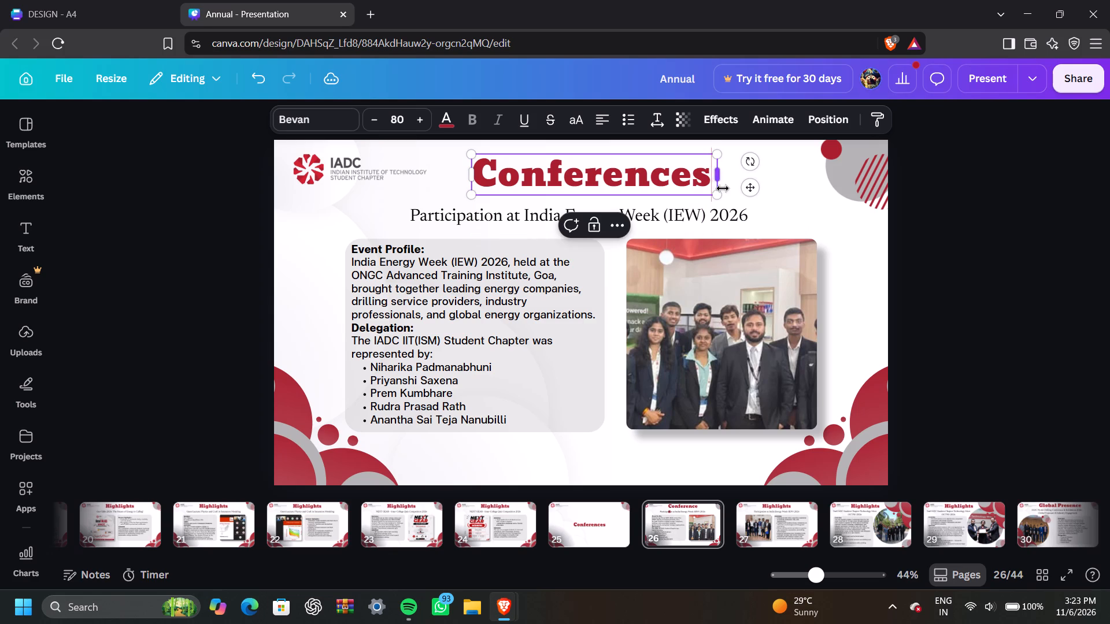
Replace the Highlights title on the India Energy Week activities page 27 with Conferences, widening its text box to one line.
click(774, 512)
double_click(572, 192)
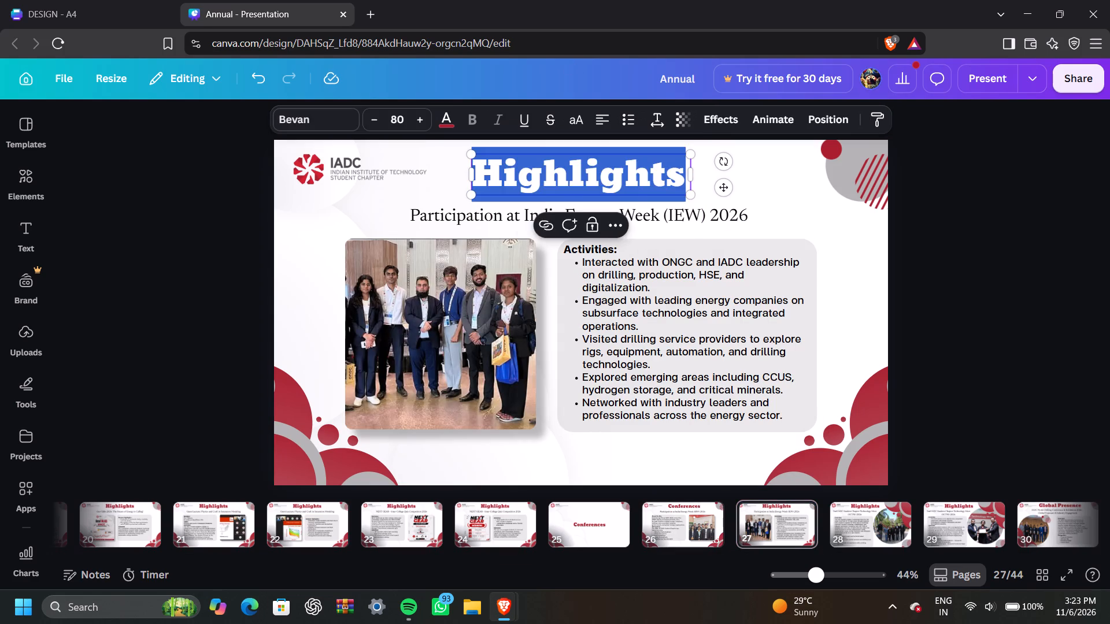
key(ctrl+v)
drag(698, 194, 728, 190)
Replace the Highlights title on the SCTM 2026 overview page 28 with Conferences, widening its text box to one line.
click(856, 537)
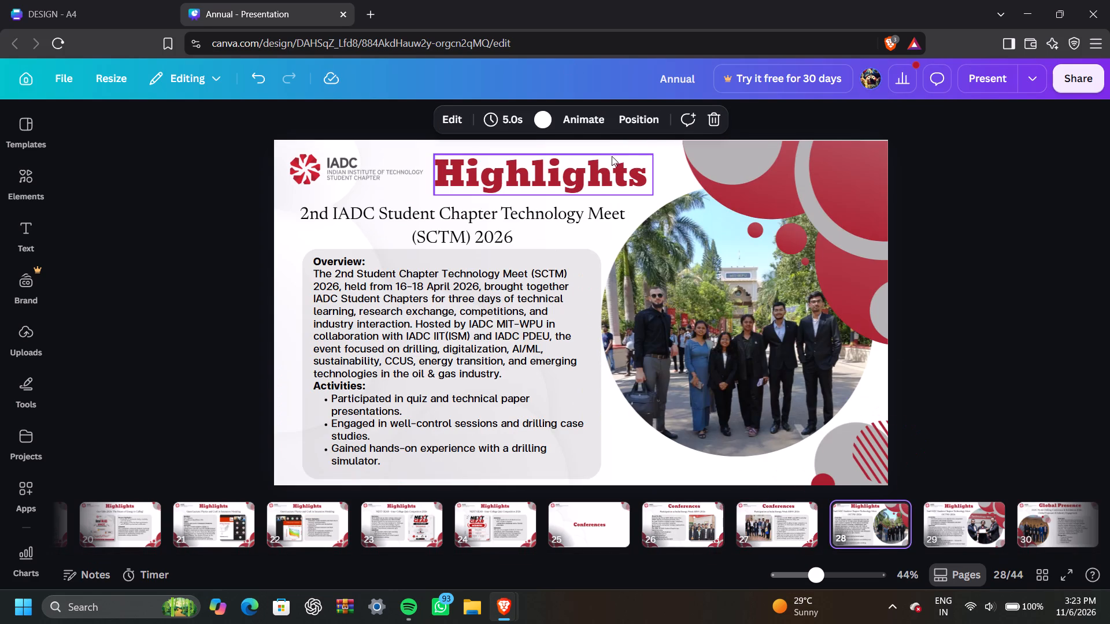
double_click(601, 162)
key(ctrl+v)
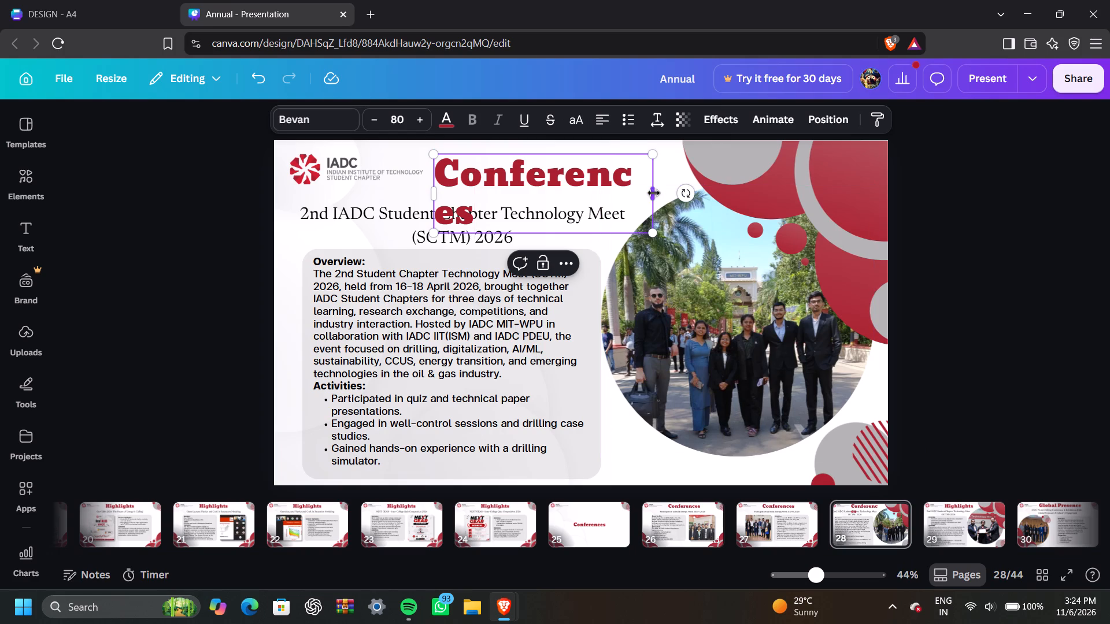
drag(653, 192, 671, 189)
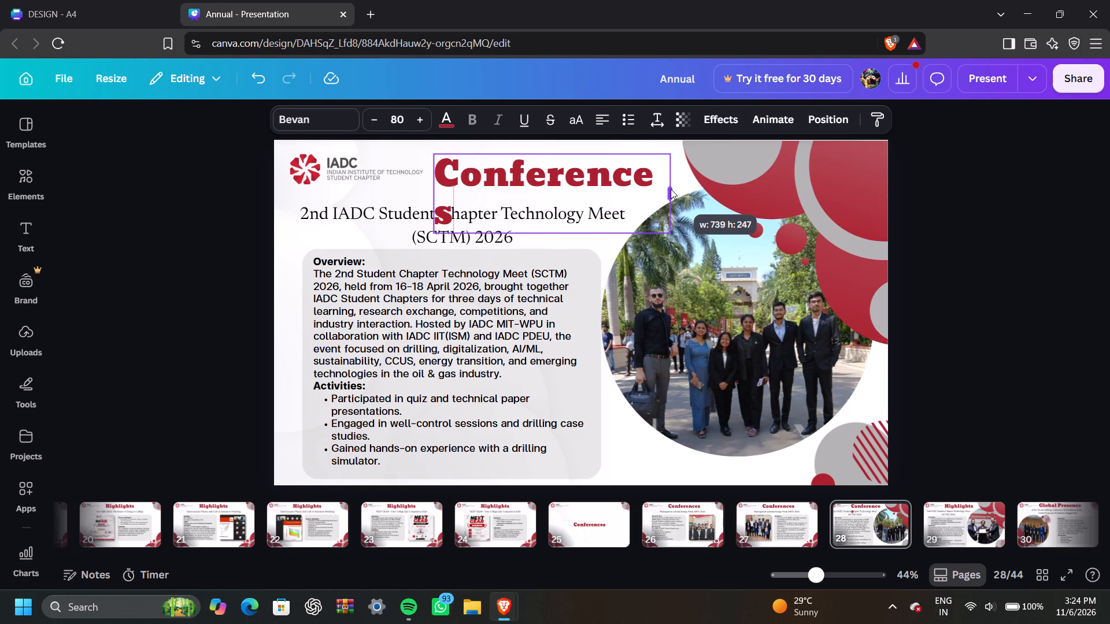
drag(671, 189, 676, 187)
Replace the Highlights title on the SCTM 2026 accomplishments page 29 with Conferences, widening its text box to one line.
click(950, 527)
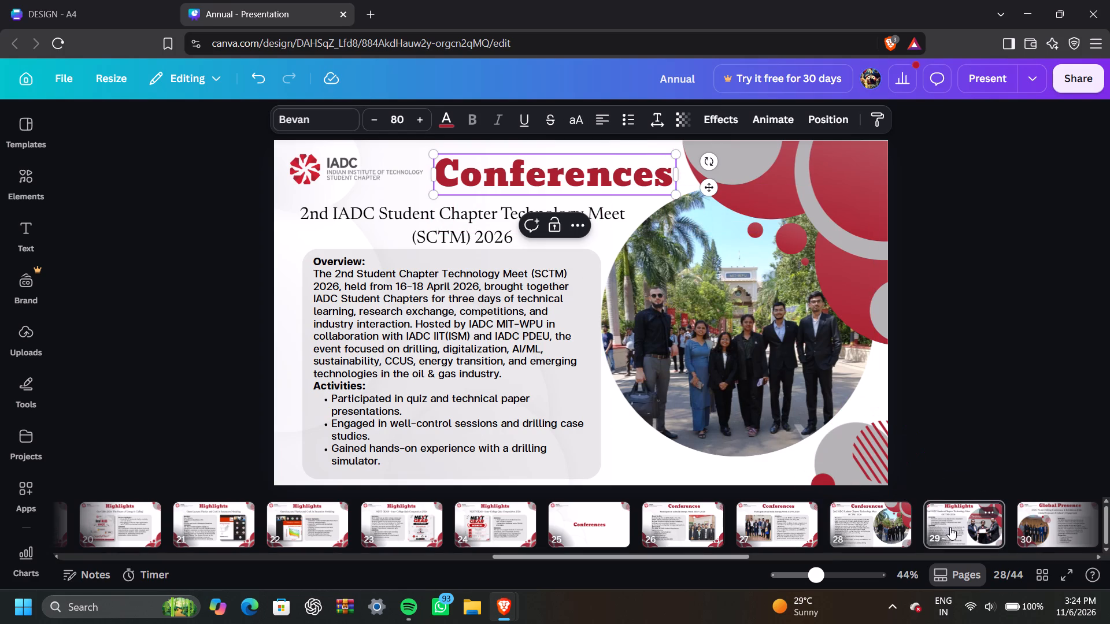
double_click(586, 166)
key(ctrl+v)
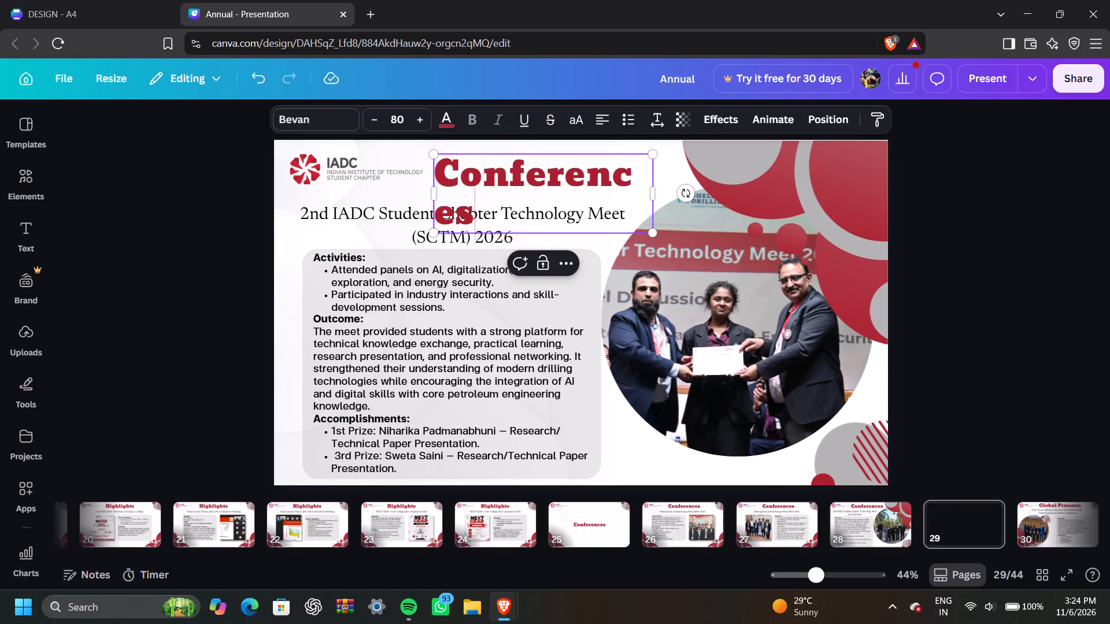
drag(654, 192, 675, 190)
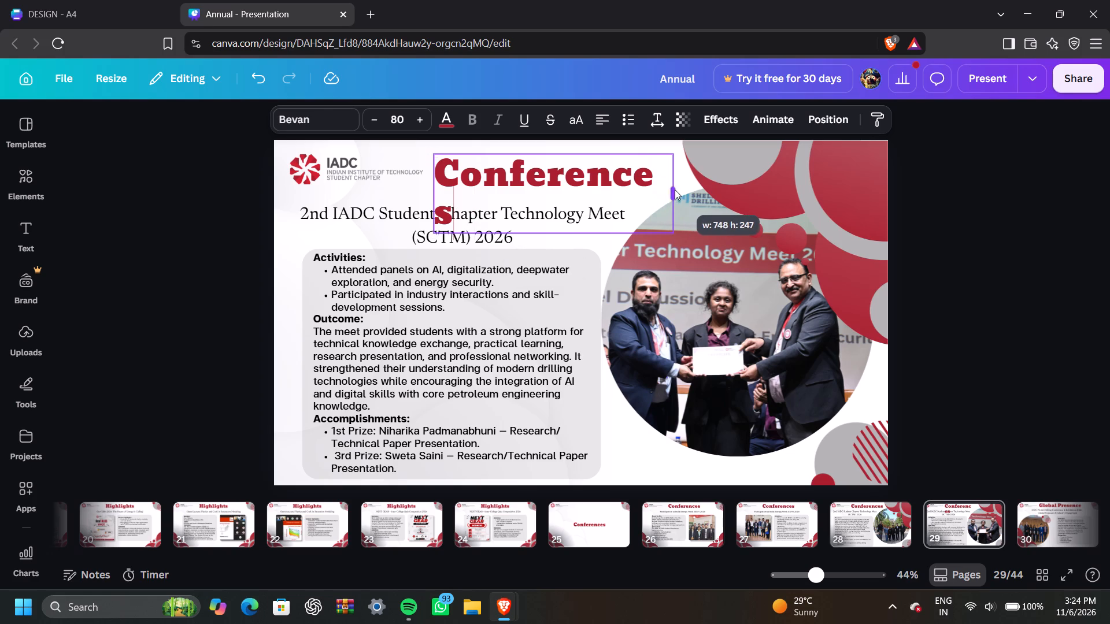
drag(675, 190, 676, 189)
Examine the Global Presence and Next Steps pages and the blank page 35 that follows the Thank You page.
scroll(996, 527, left, 1)
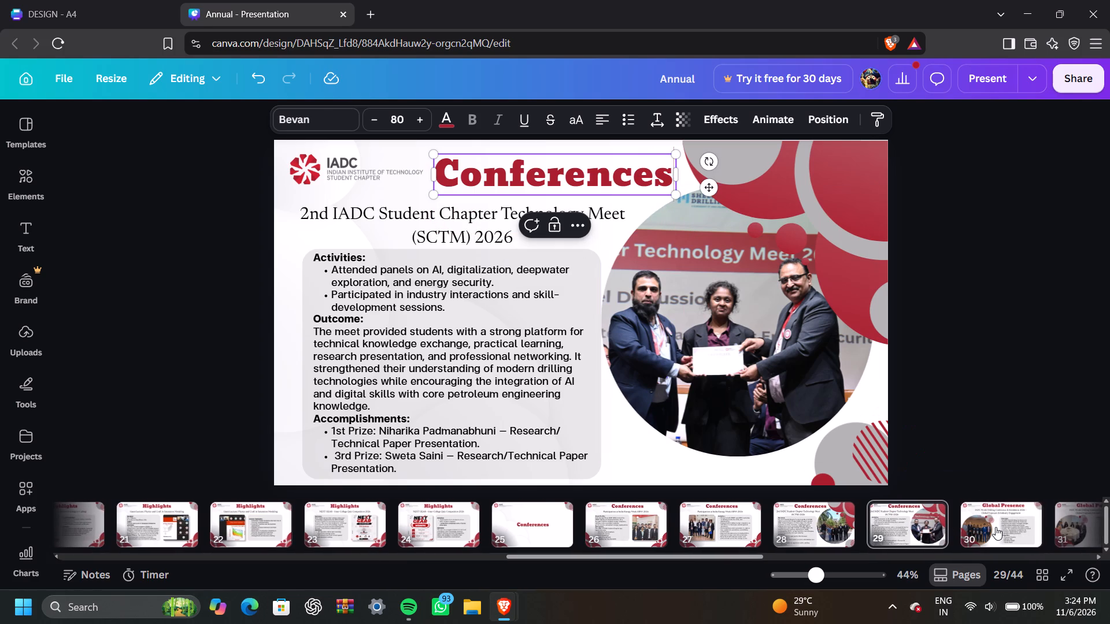
click(996, 527)
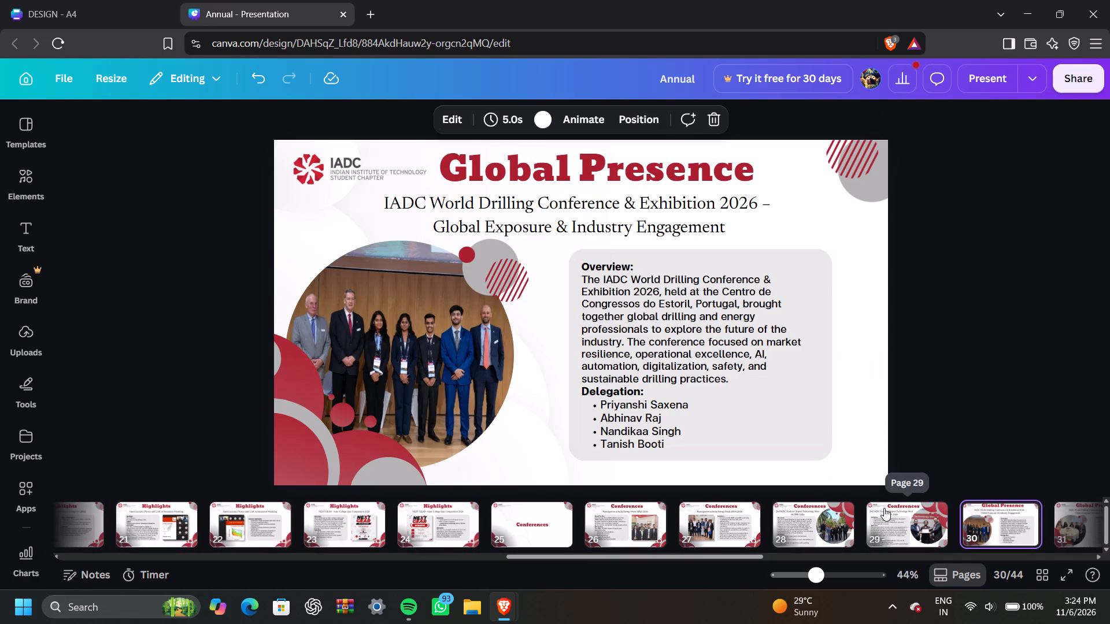
scroll(883, 506, left, 3)
click(967, 523)
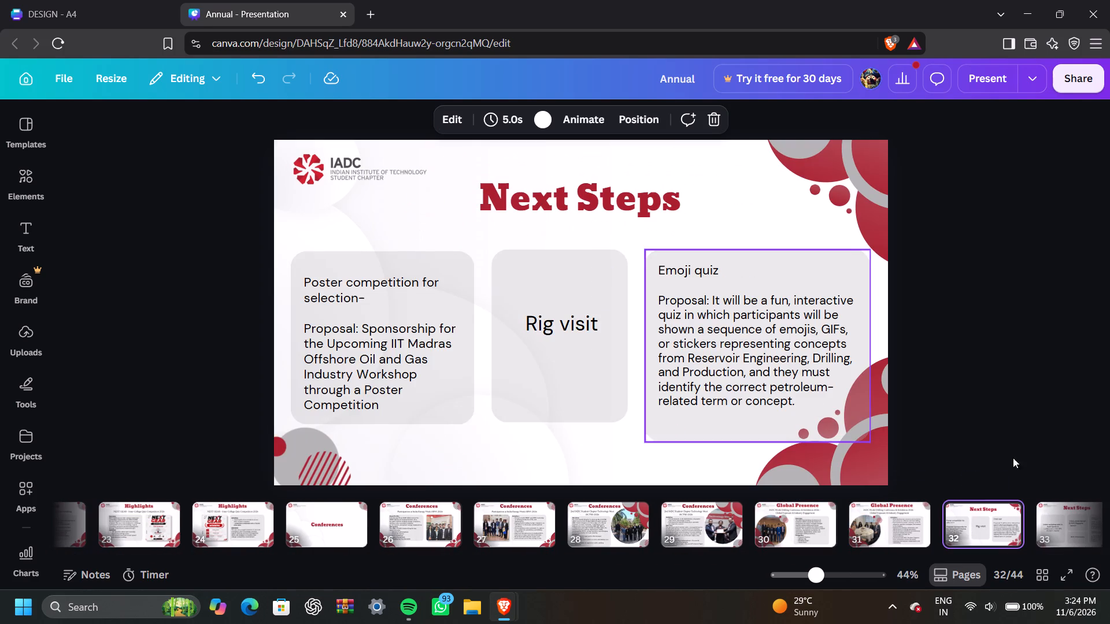
click(1057, 507)
click(989, 511)
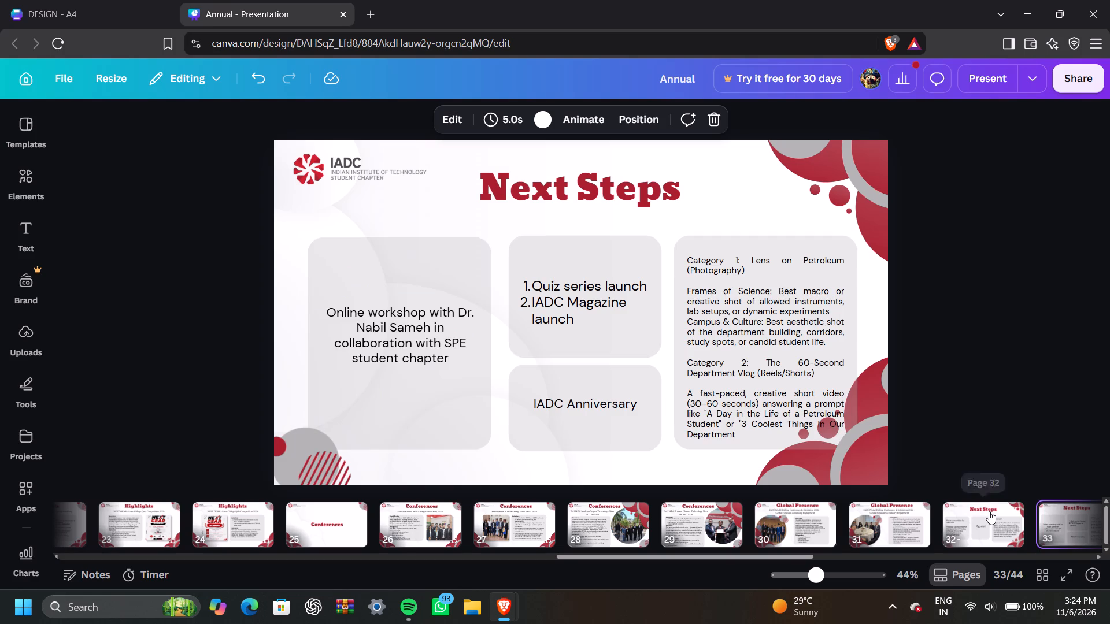
scroll(845, 337, left, 1)
scroll(982, 530, left, 1)
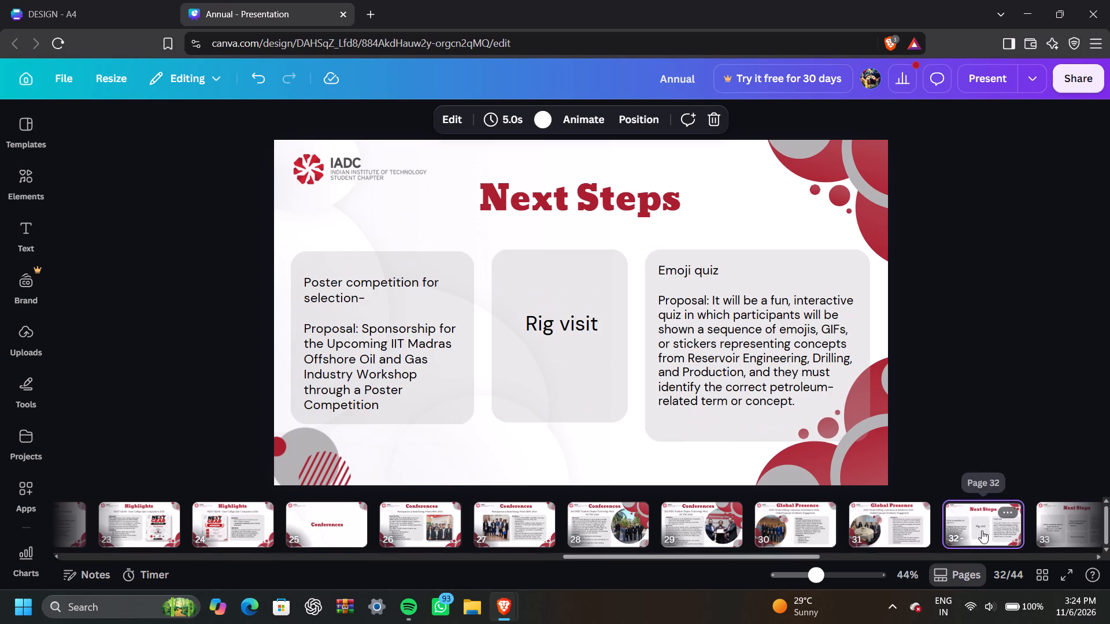
scroll(982, 530, left, 1)
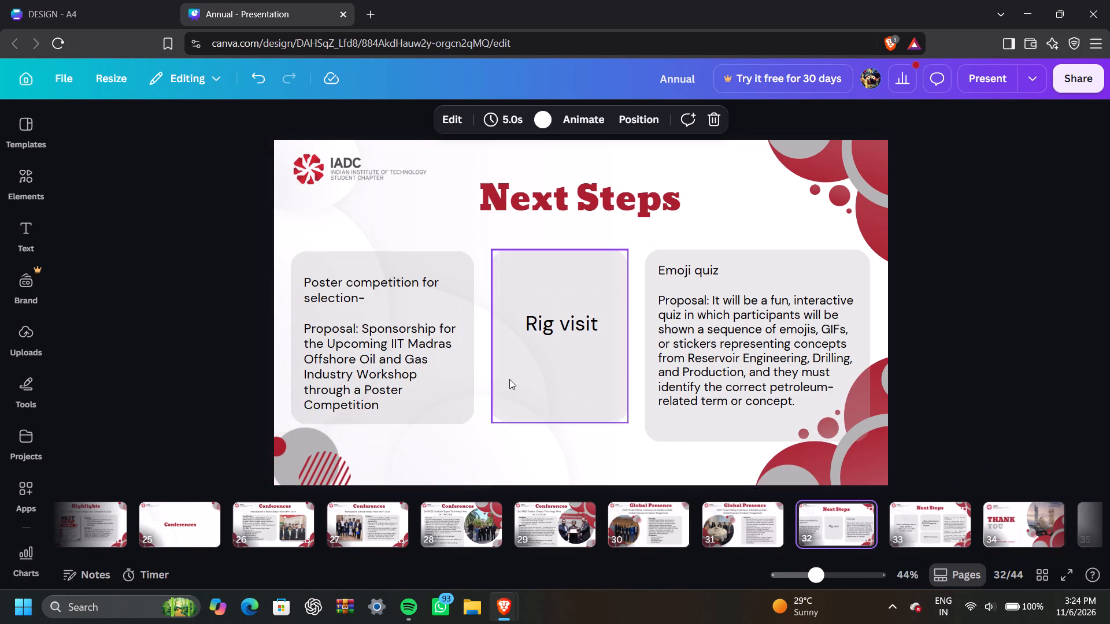
click(908, 545)
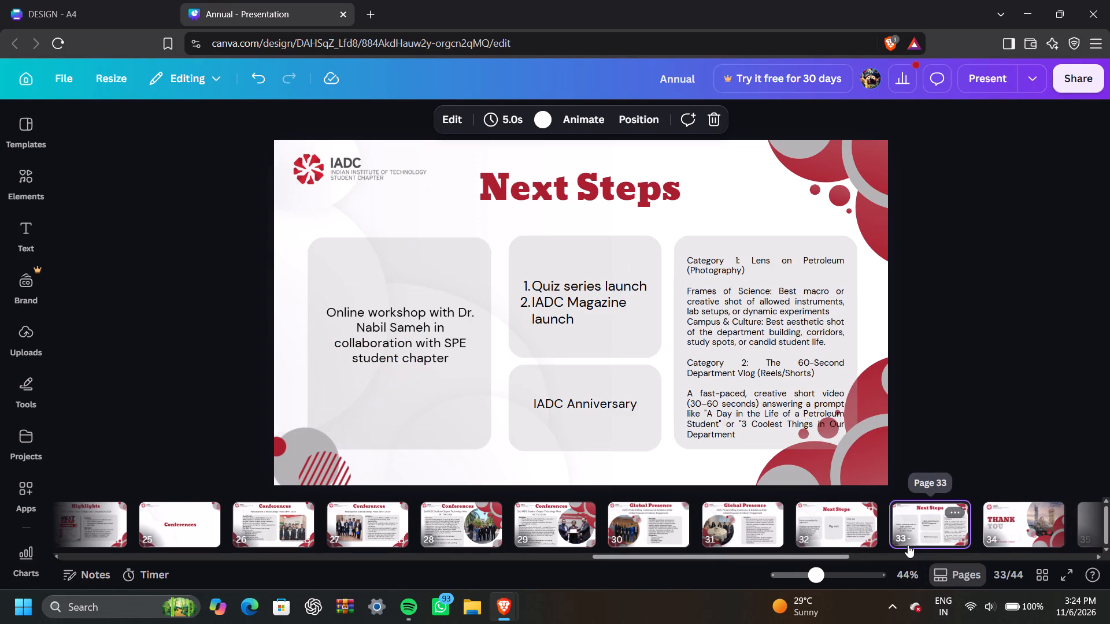
scroll(950, 518, left, 3)
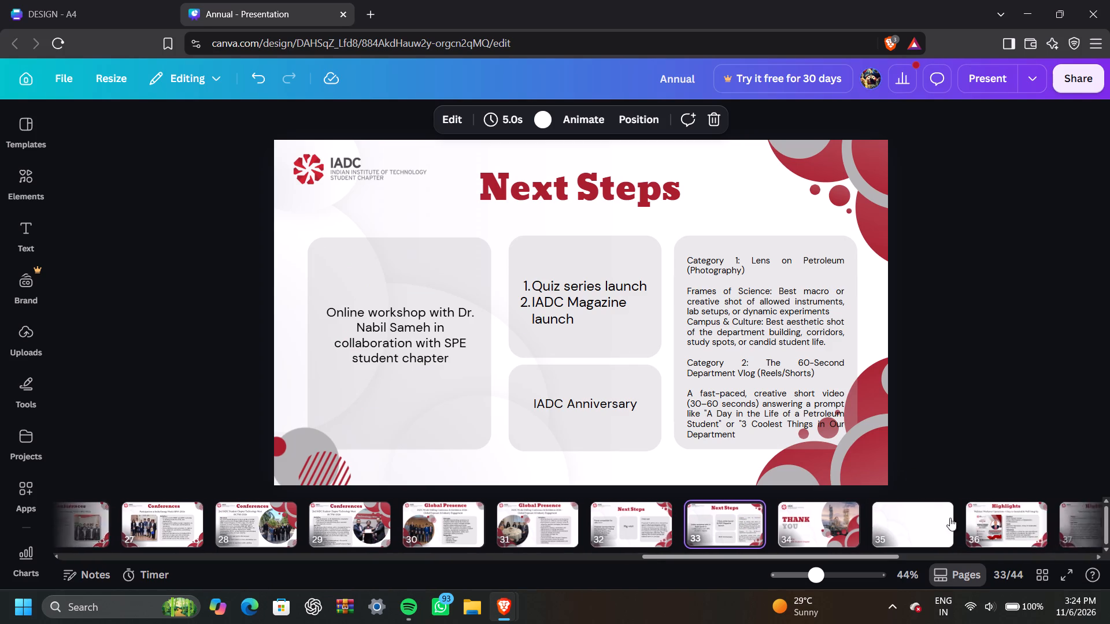
scroll(950, 518, left, 2)
click(816, 528)
click(648, 517)
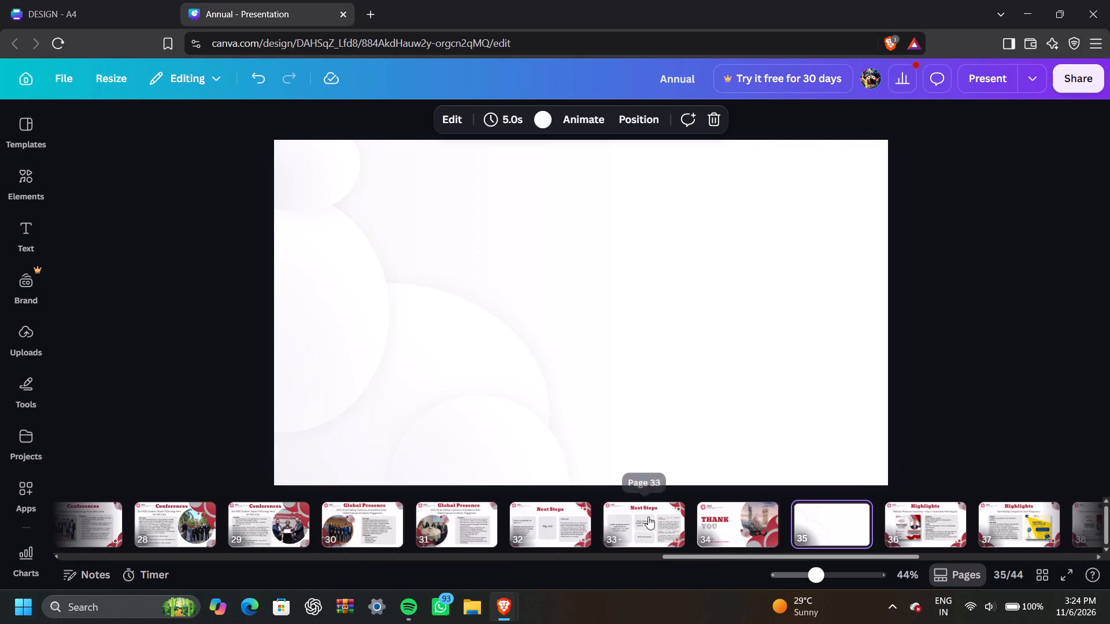
click(545, 510)
Move the Thank You page ahead of the two Next Steps pages, making it page 32.
drag(744, 510, 688, 479)
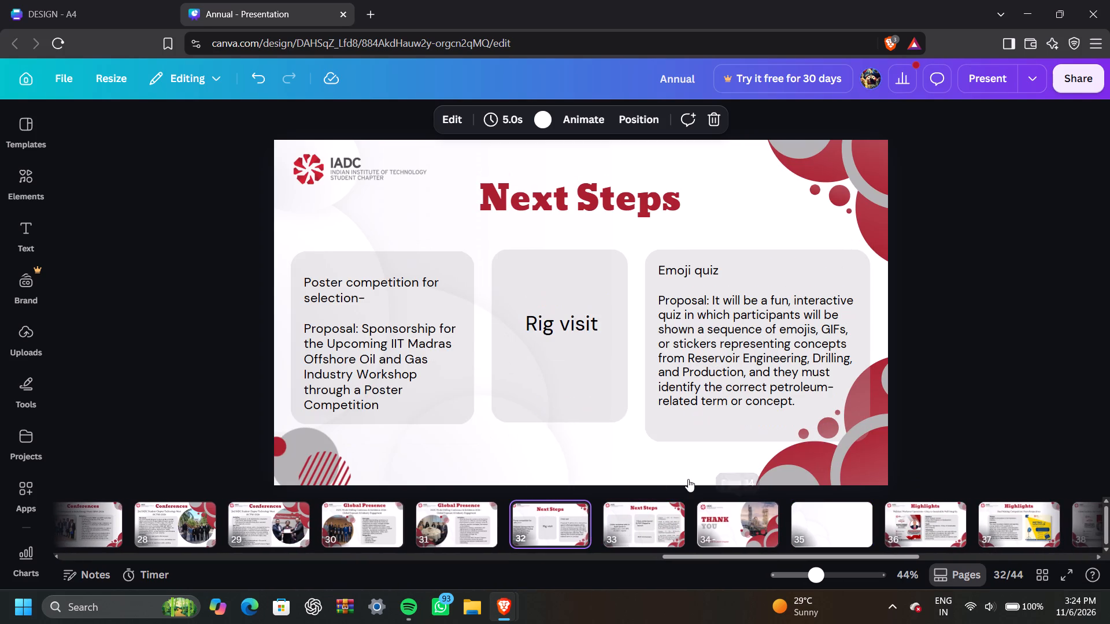
drag(688, 479, 519, 517)
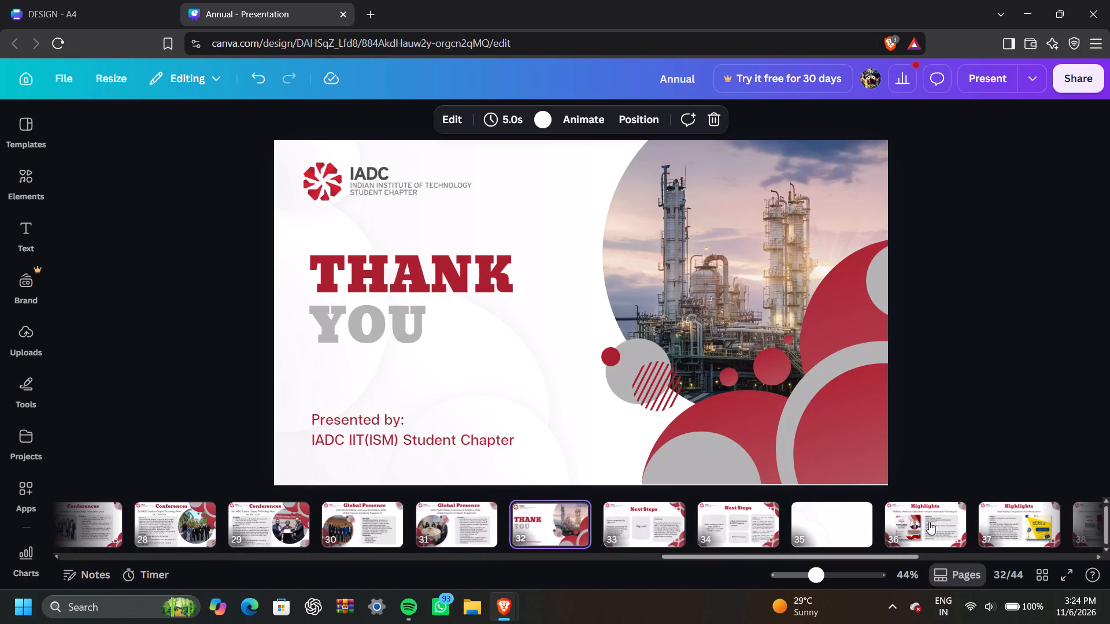
Examine the Highlights pages 36, 39 and 40, the blank page 35 and the second Next Steps page.
scroll(931, 521, left, 7)
click(490, 537)
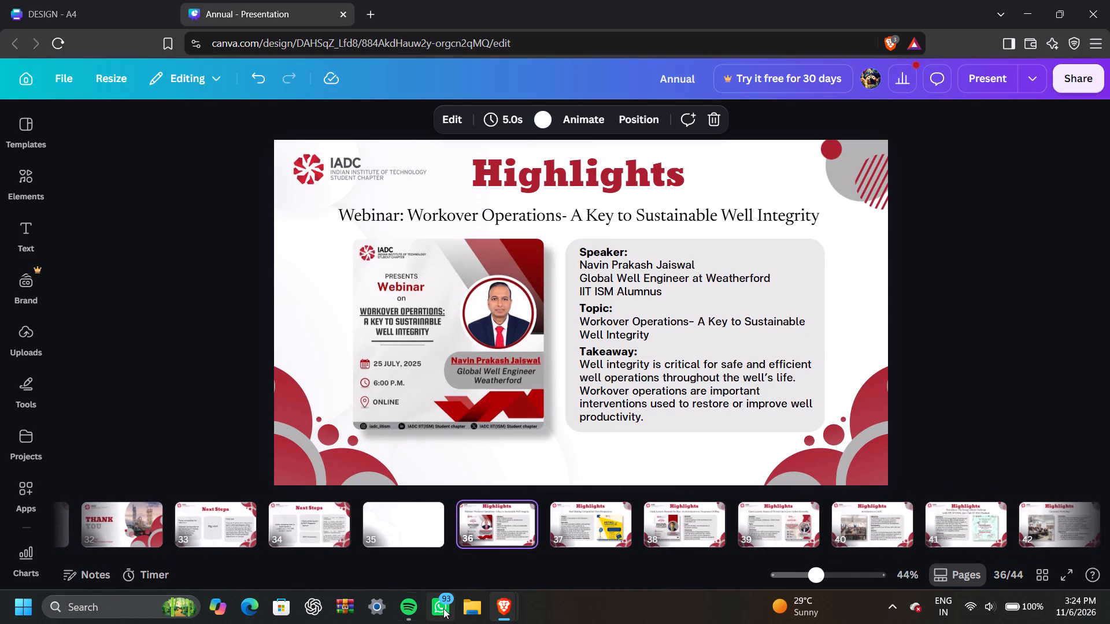
scroll(850, 561, left, 1)
click(786, 526)
scroll(786, 526, left, 1)
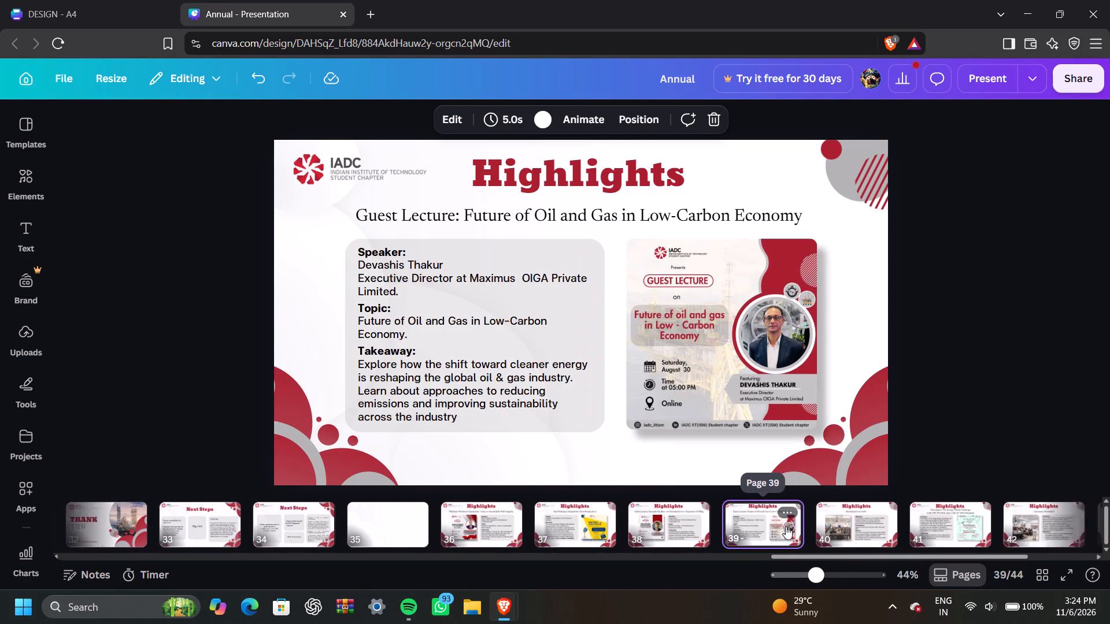
scroll(786, 526, left, 1)
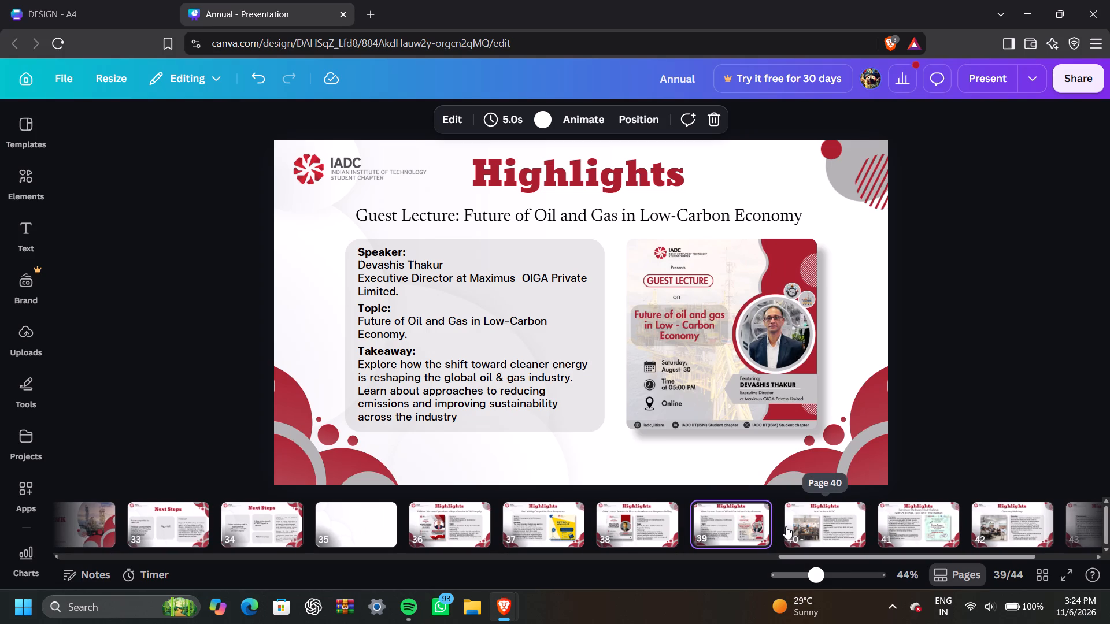
scroll(786, 526, left, 1)
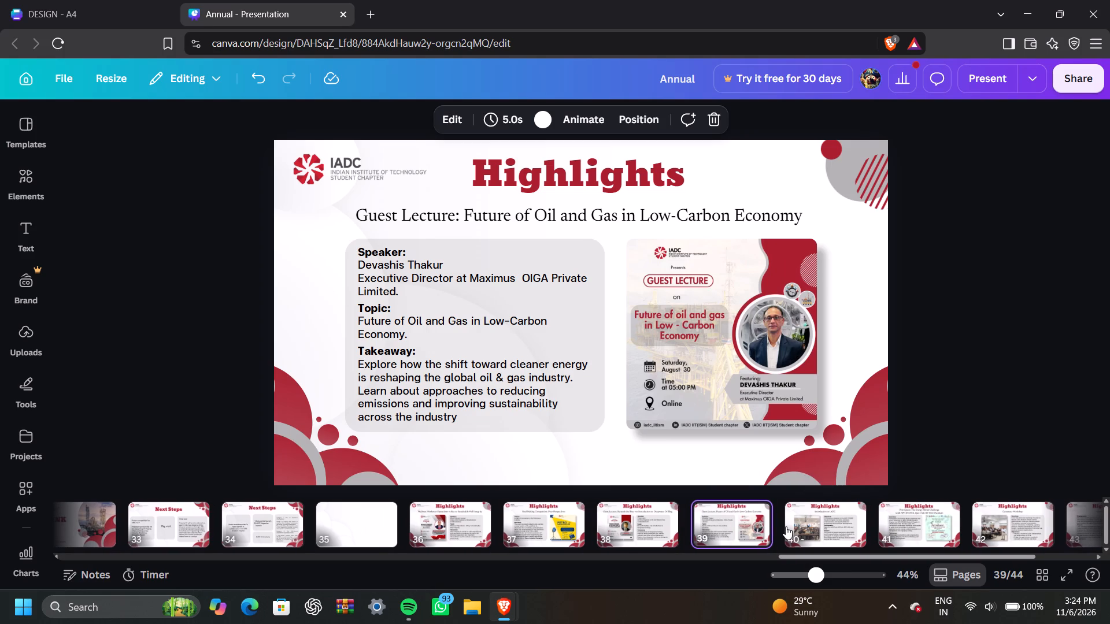
scroll(786, 526, left, 3)
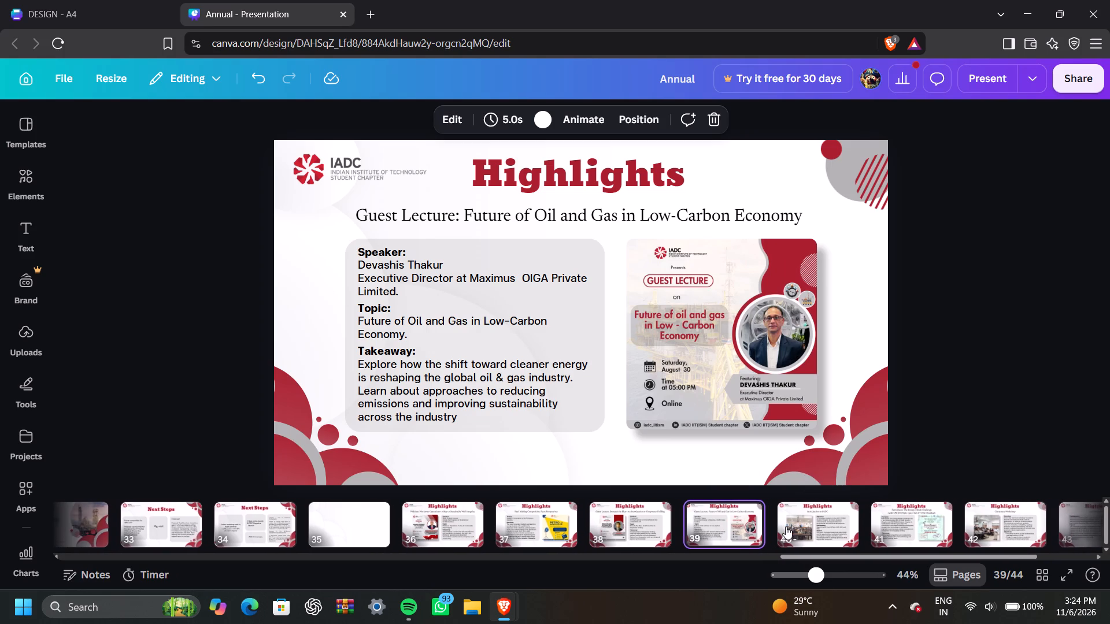
scroll(786, 526, left, 1)
click(771, 525)
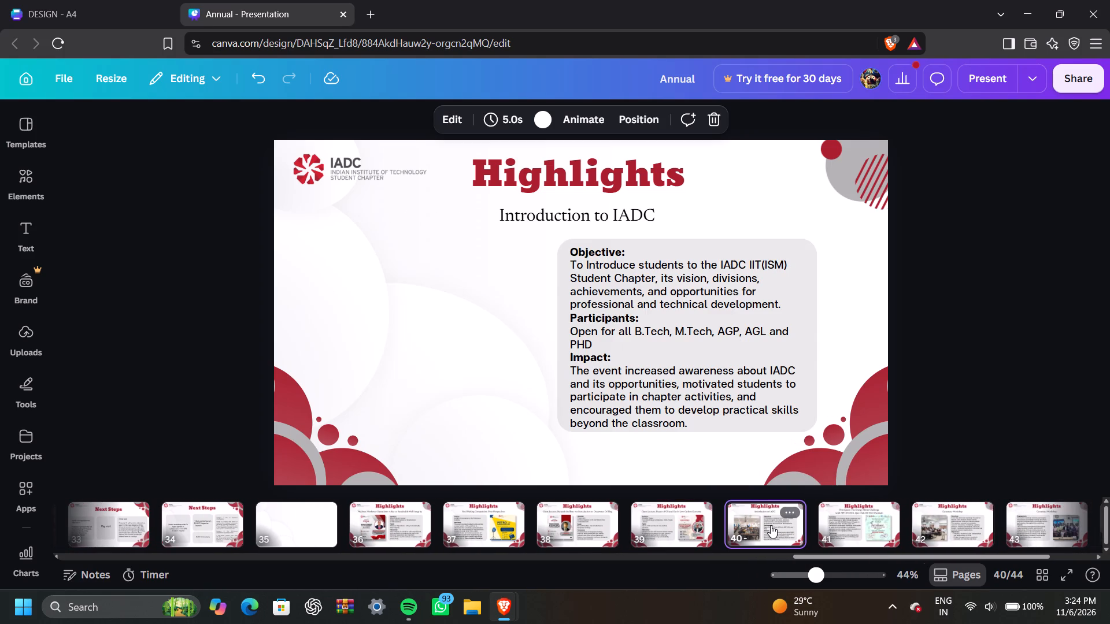
click(303, 521)
scroll(333, 521, right, 4)
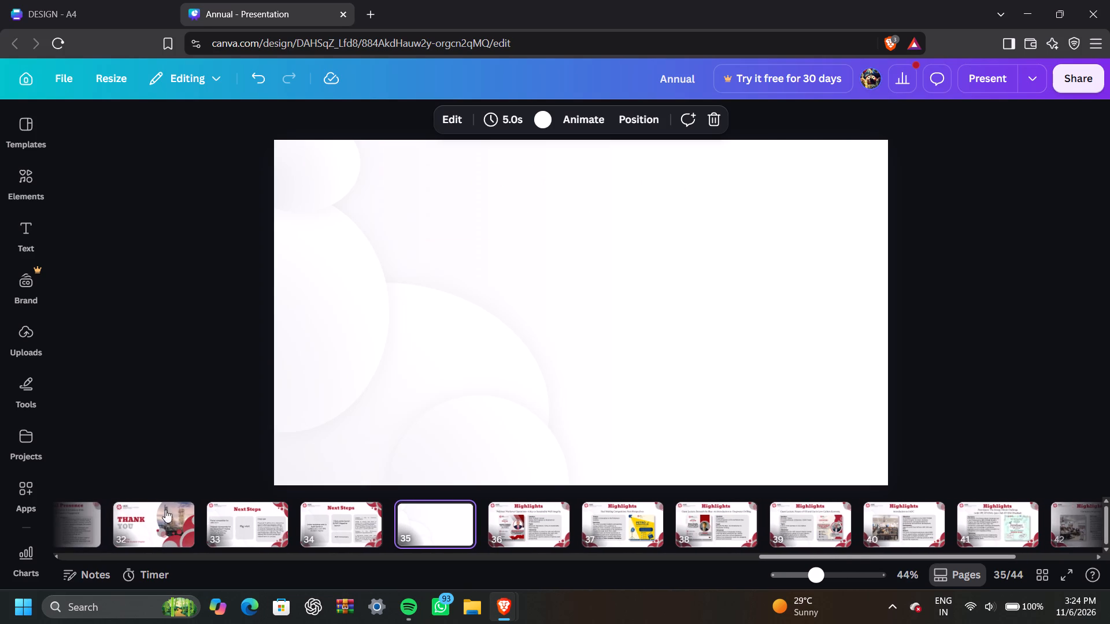
click(316, 521)
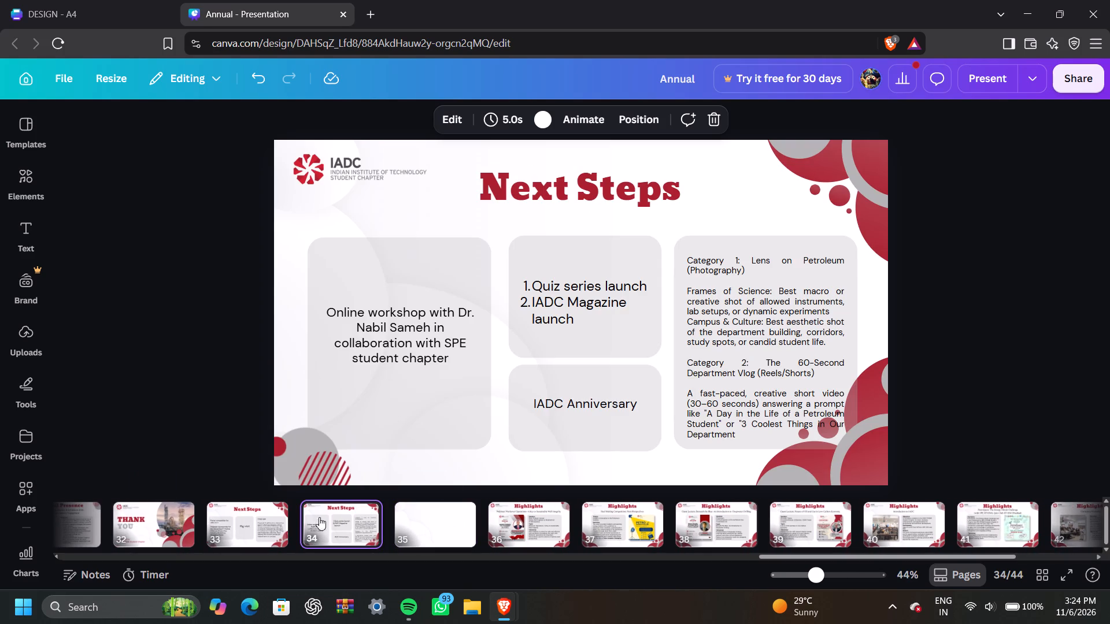
Copy the Highlights pages 36 to 42, from the Workover Operations webinar to the first Centenary Workshop page.
scroll(565, 519, left, 1)
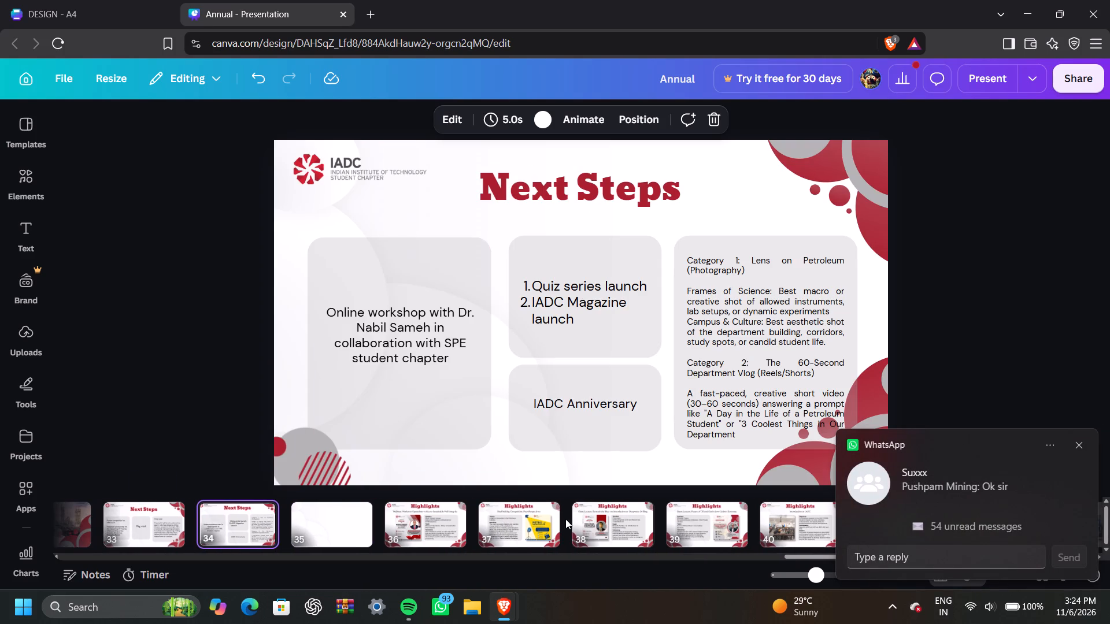
click(370, 537)
click(408, 537)
scroll(474, 512, left, 2)
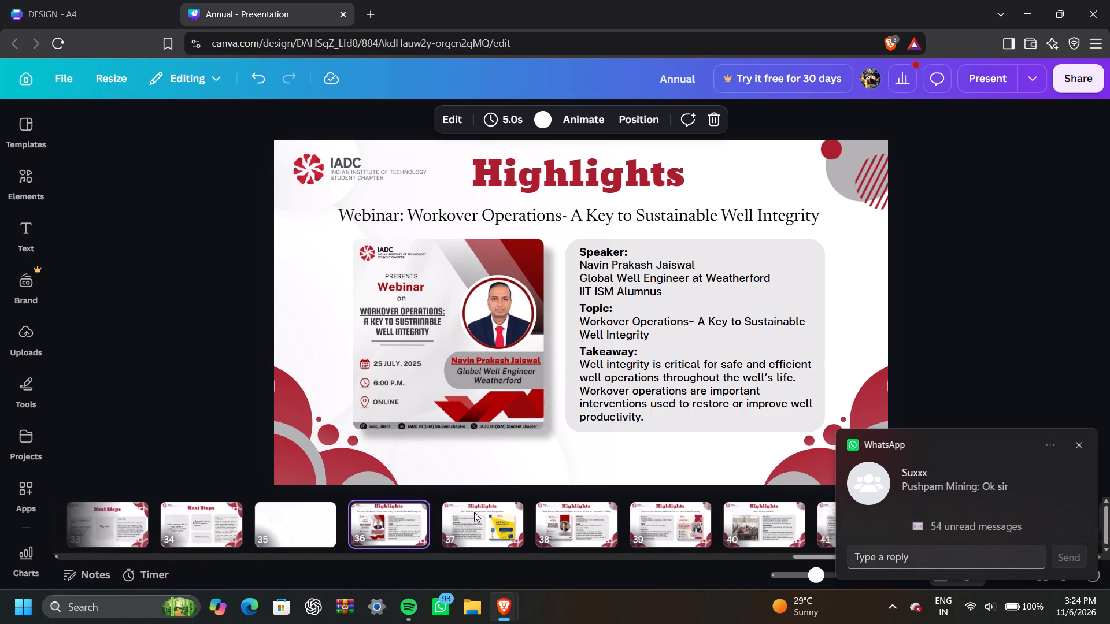
scroll(474, 512, left, 1)
scroll(658, 506, left, 2)
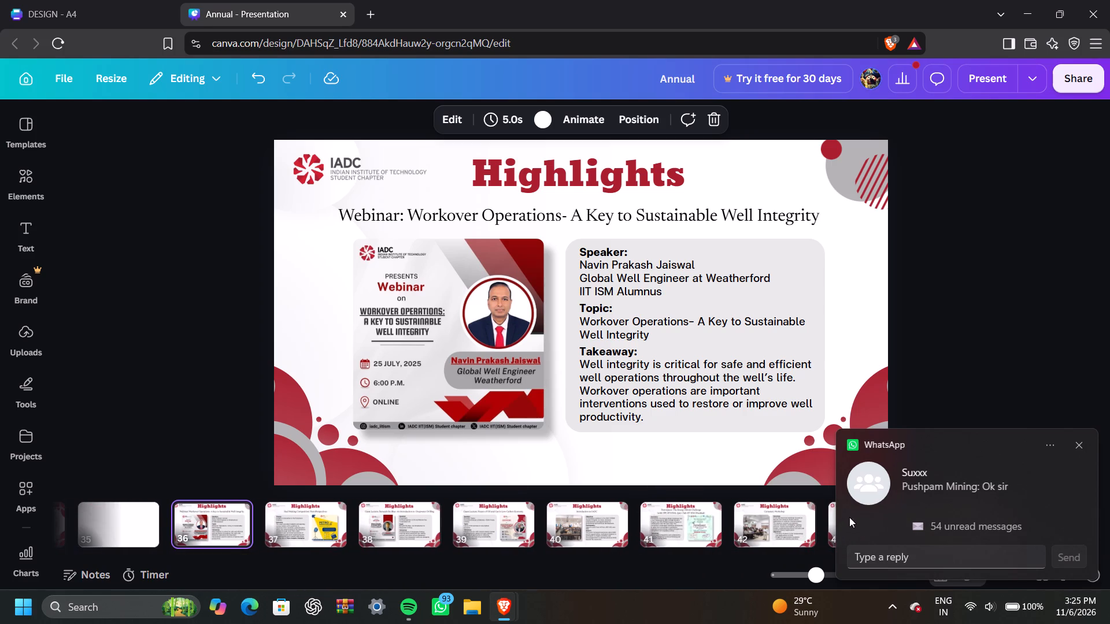
shift+click(795, 521)
click(1081, 449)
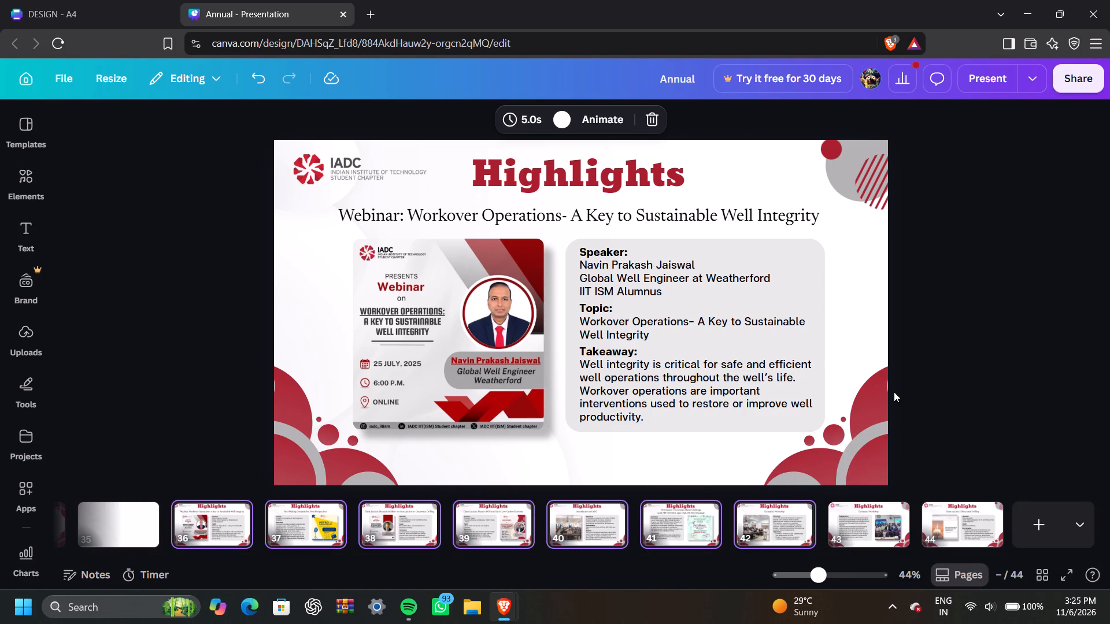
key(ctrl+c)
key(ctrl+c)
Check pages 43 and 44, and paste the copied Highlights pages after the NEXT GEAR winners page 24, ahead of the Conferences divider.
click(856, 543)
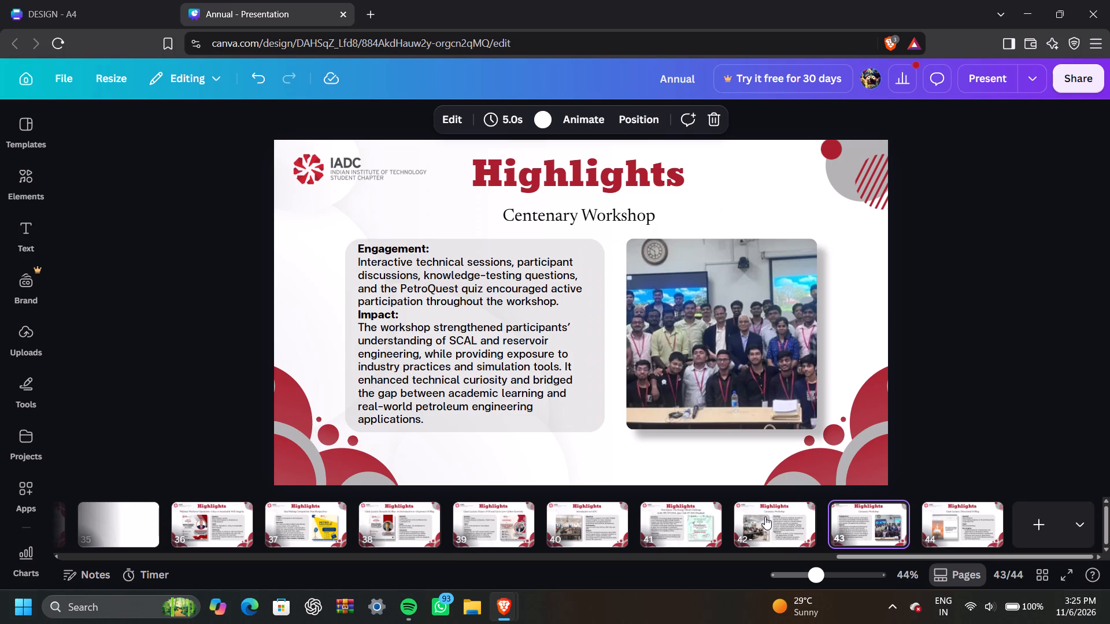
click(766, 518)
click(841, 525)
click(903, 519)
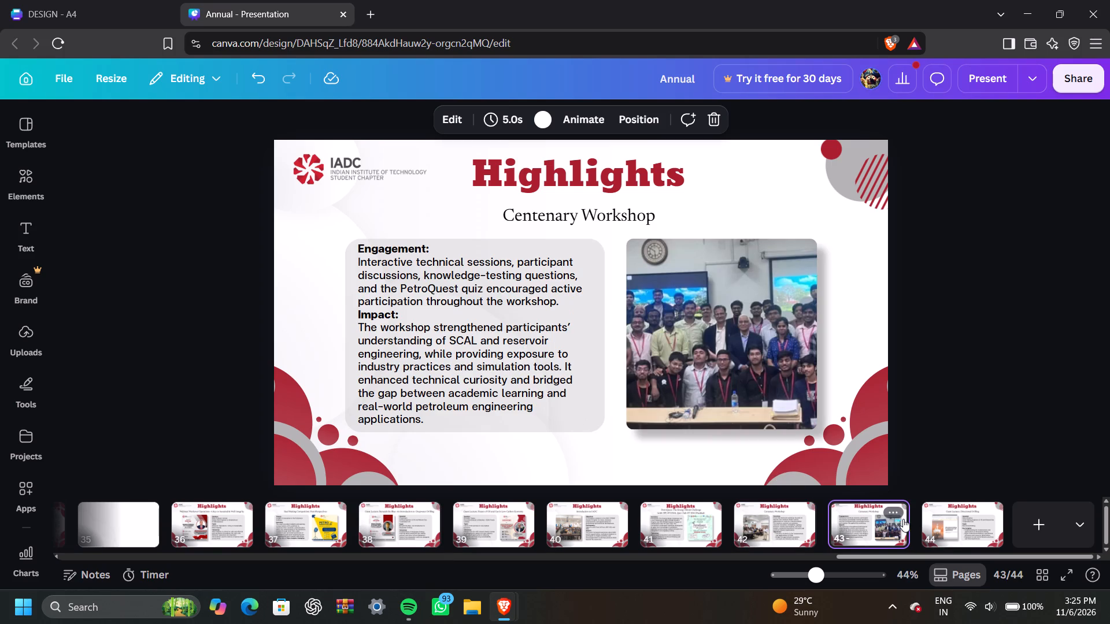
click(928, 529)
scroll(431, 484, right, 4)
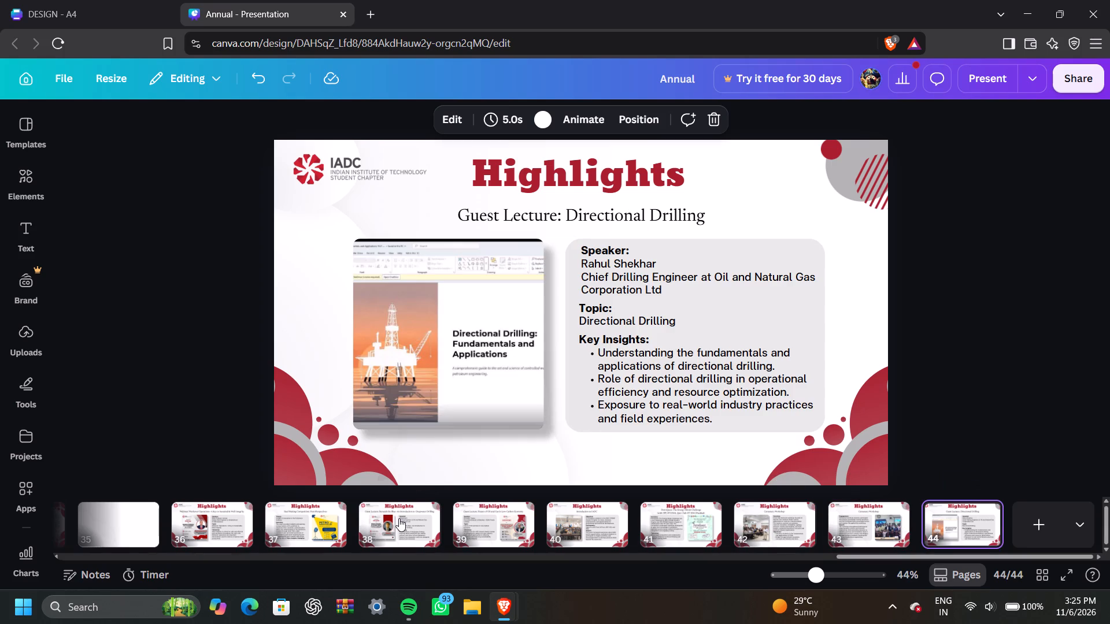
scroll(399, 518, right, 7)
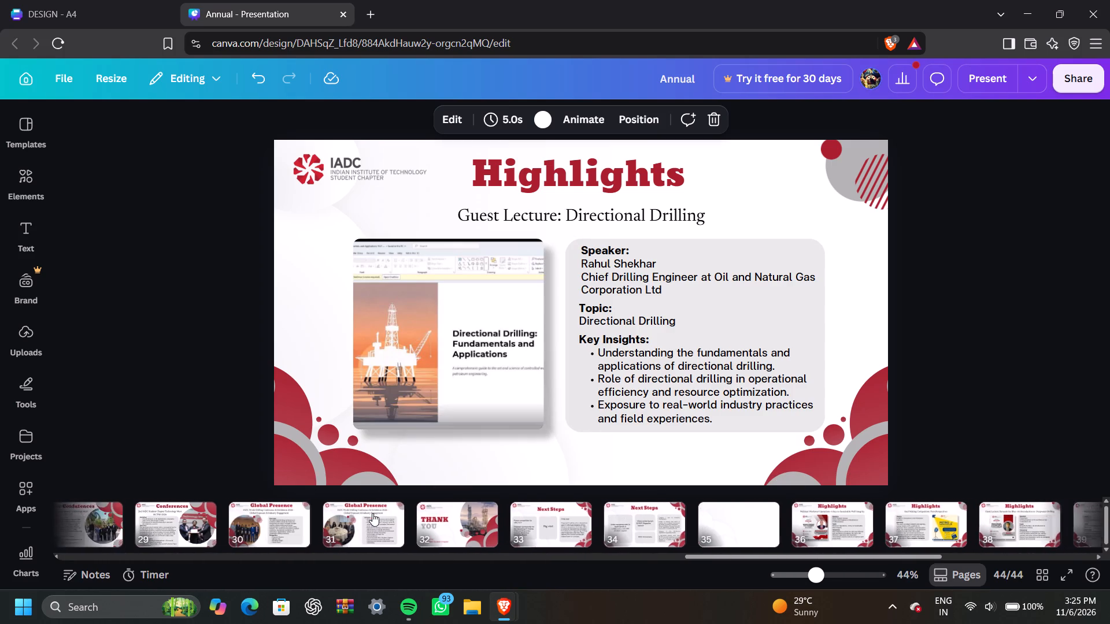
scroll(372, 513, right, 4)
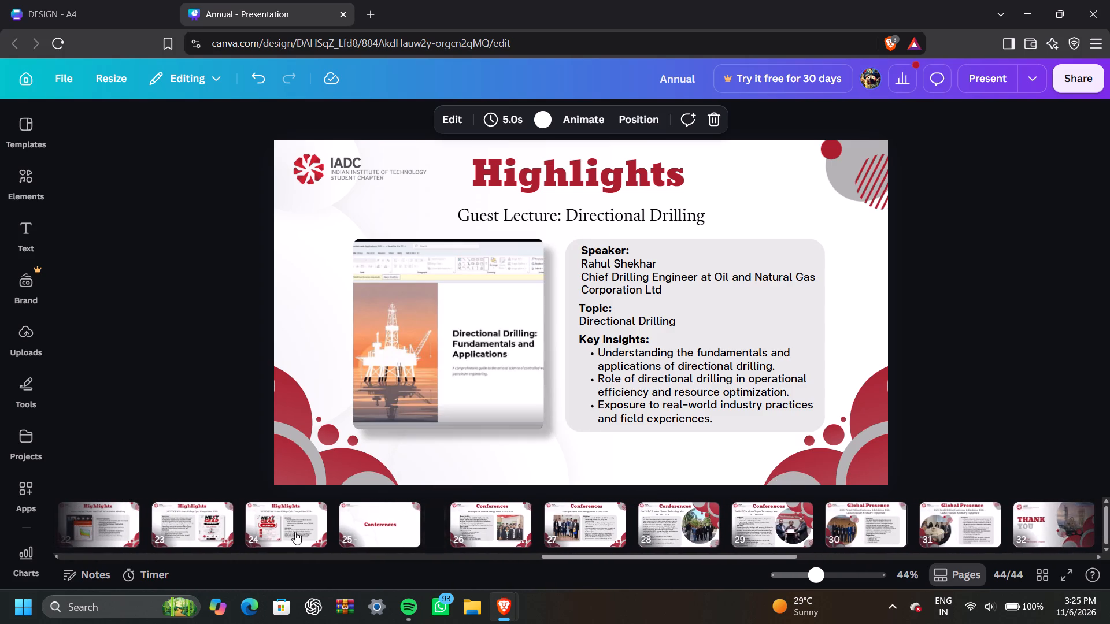
click(295, 532)
click(299, 522)
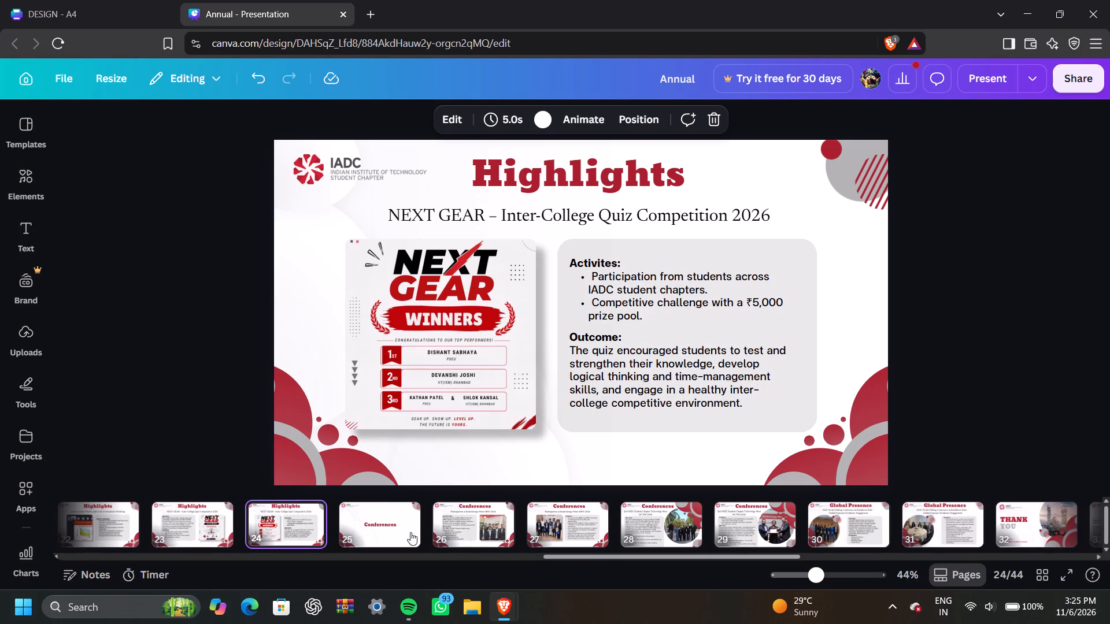
key(ctrl+v)
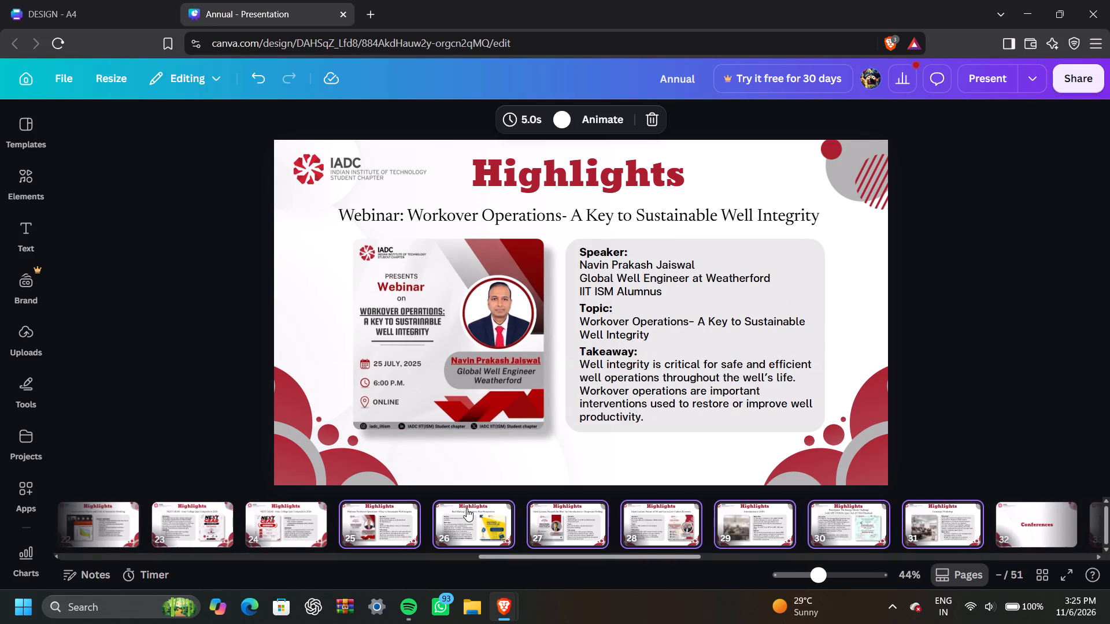
scroll(535, 514, left, 19)
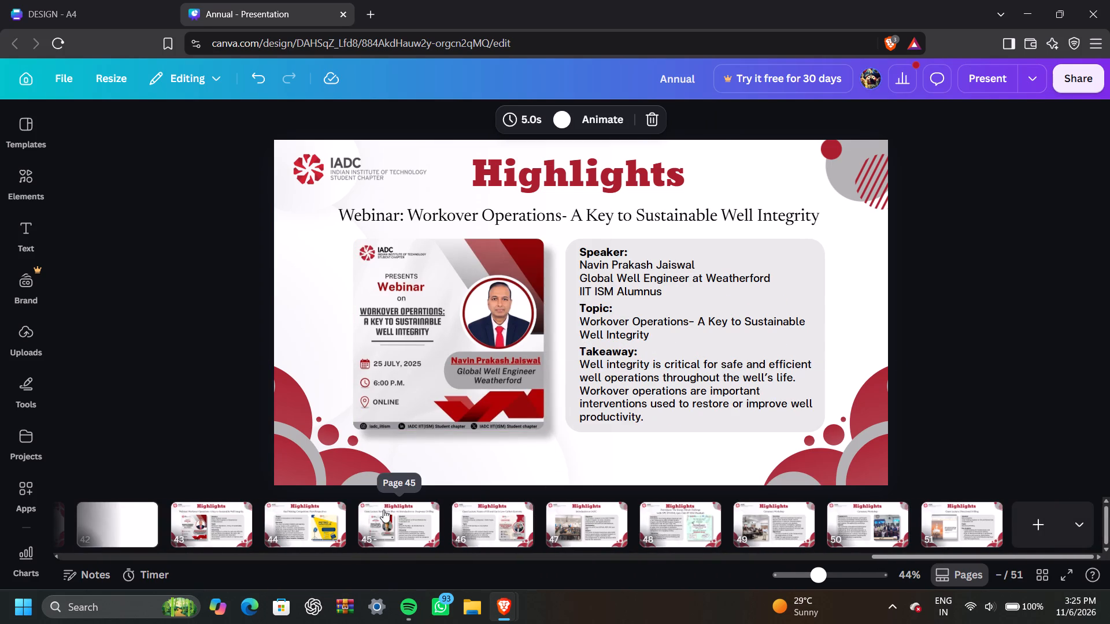
Hide the nine Highlights pages 43 to 51 at the end of the presentation.
scroll(383, 510, left, 1)
click(230, 529)
scroll(202, 522, right, 1)
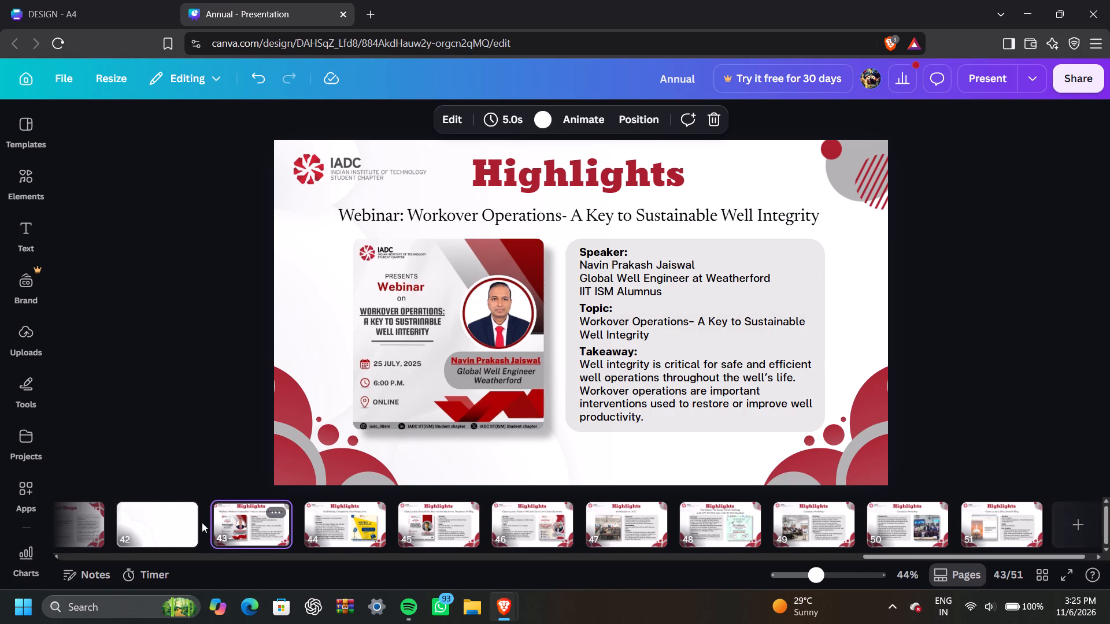
shift+click(1015, 530)
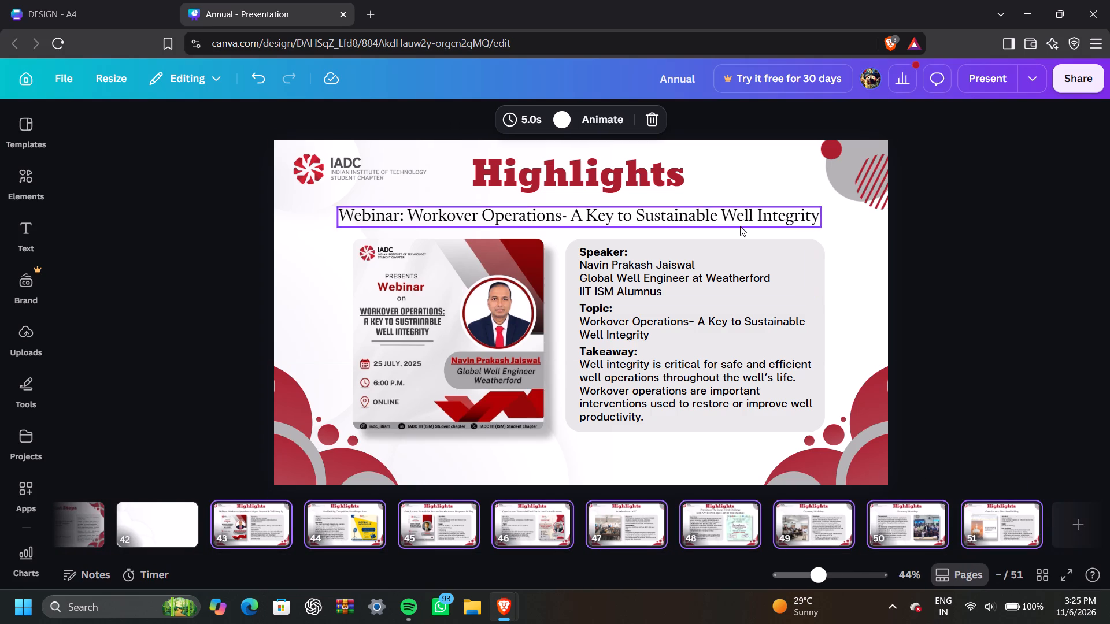
right_click(716, 521)
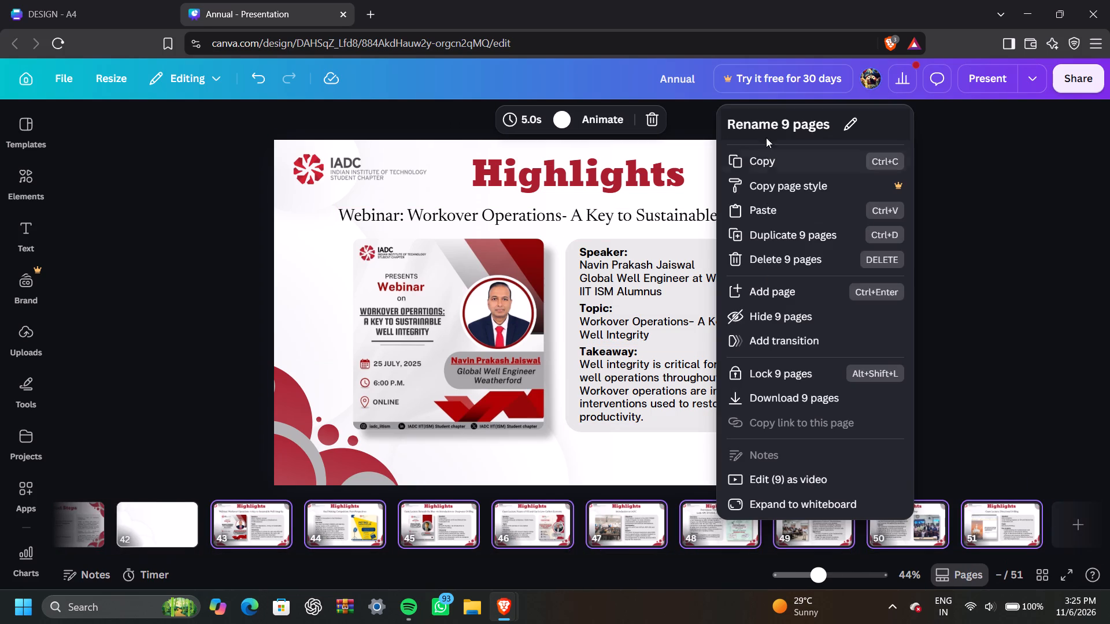
click(775, 313)
click(207, 460)
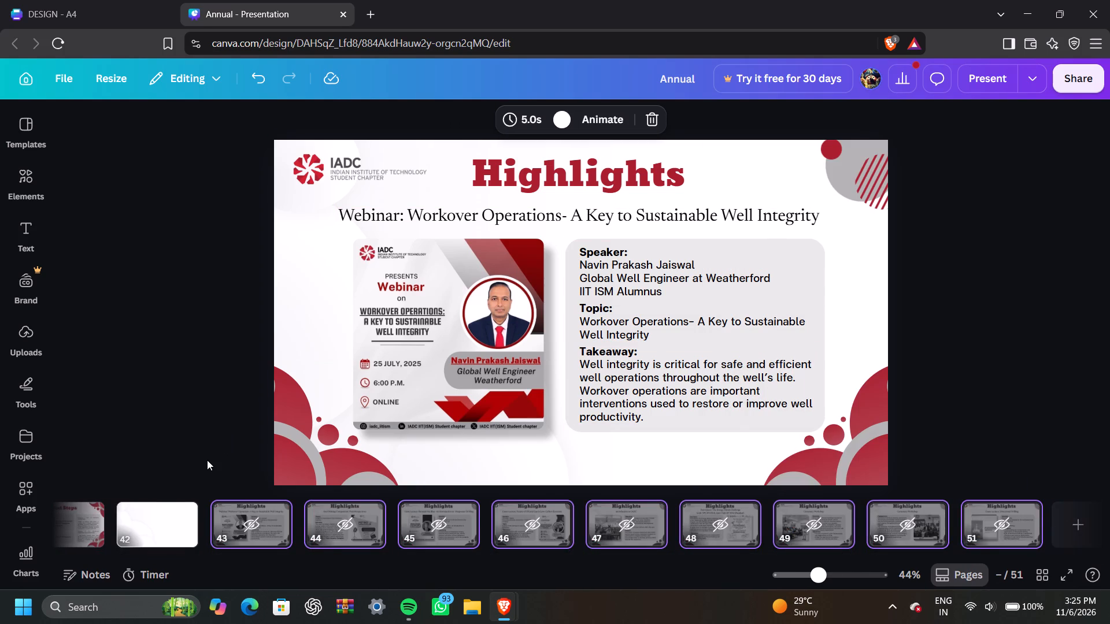
Copy the Opportunities Ahead page from the INTRO TO IADC_2026 presentation and paste it after Global Presence page 38 in the Annual presentation.
scroll(207, 511, right, 8)
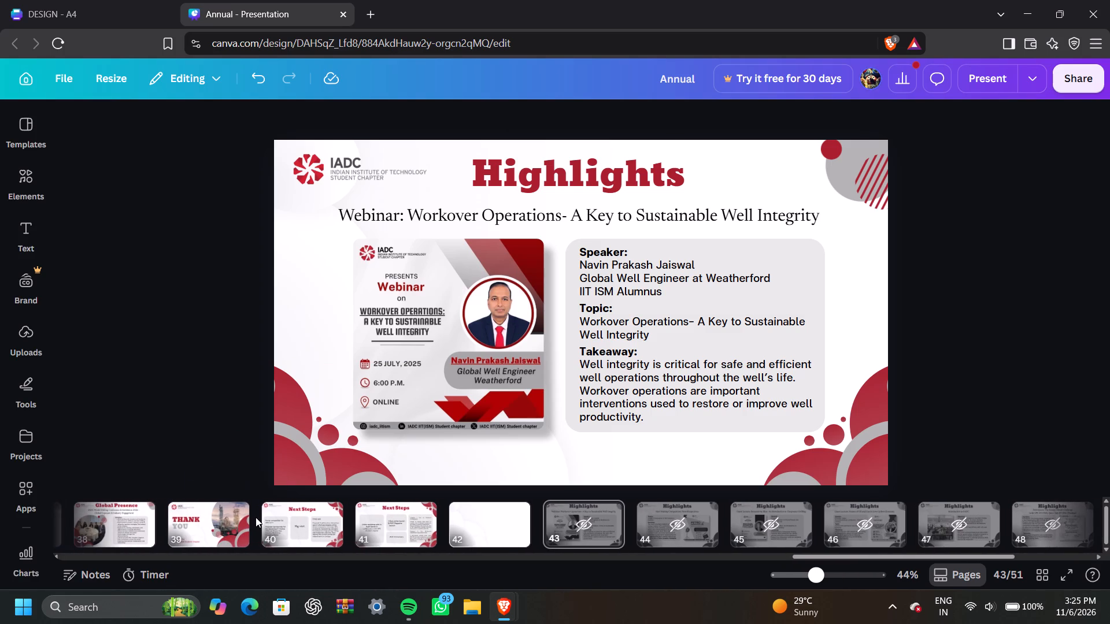
click(256, 518)
click(313, 527)
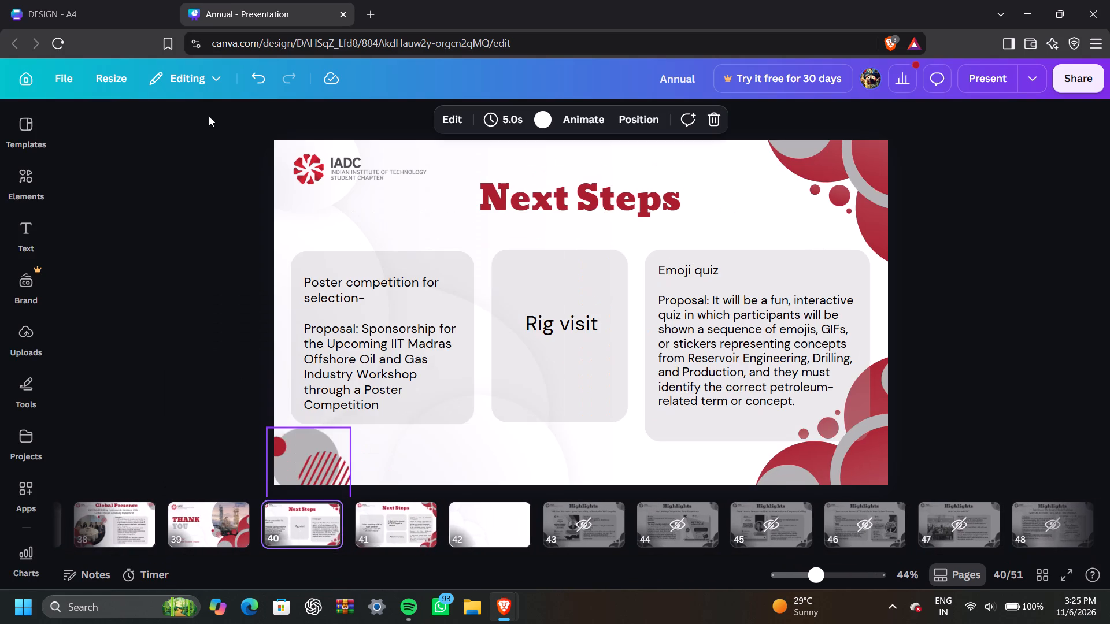
click(55, 15)
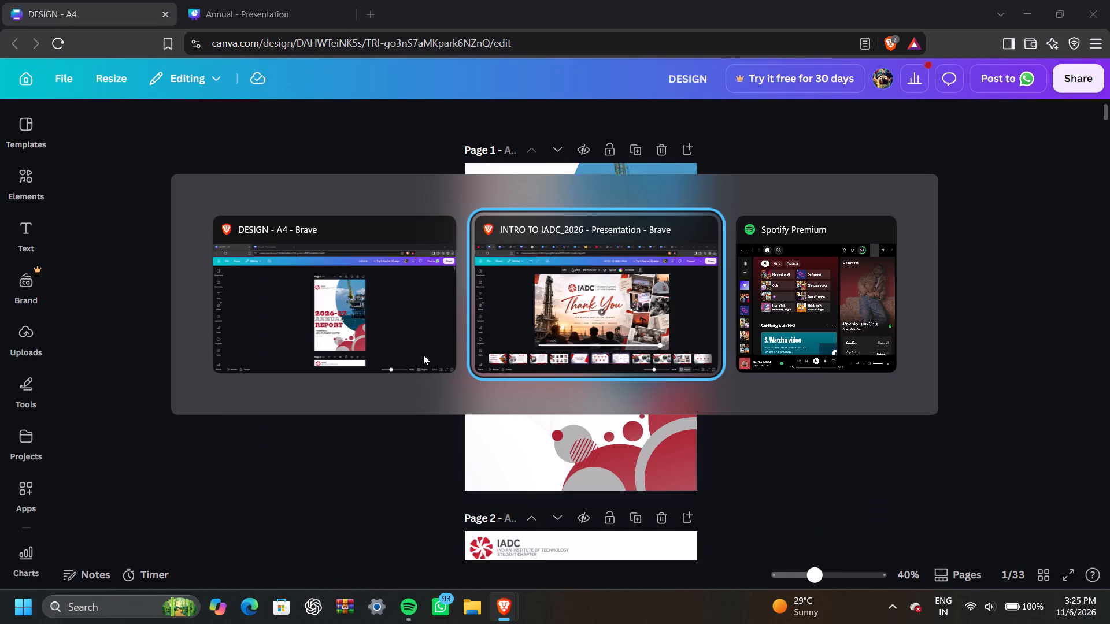
click(630, 518)
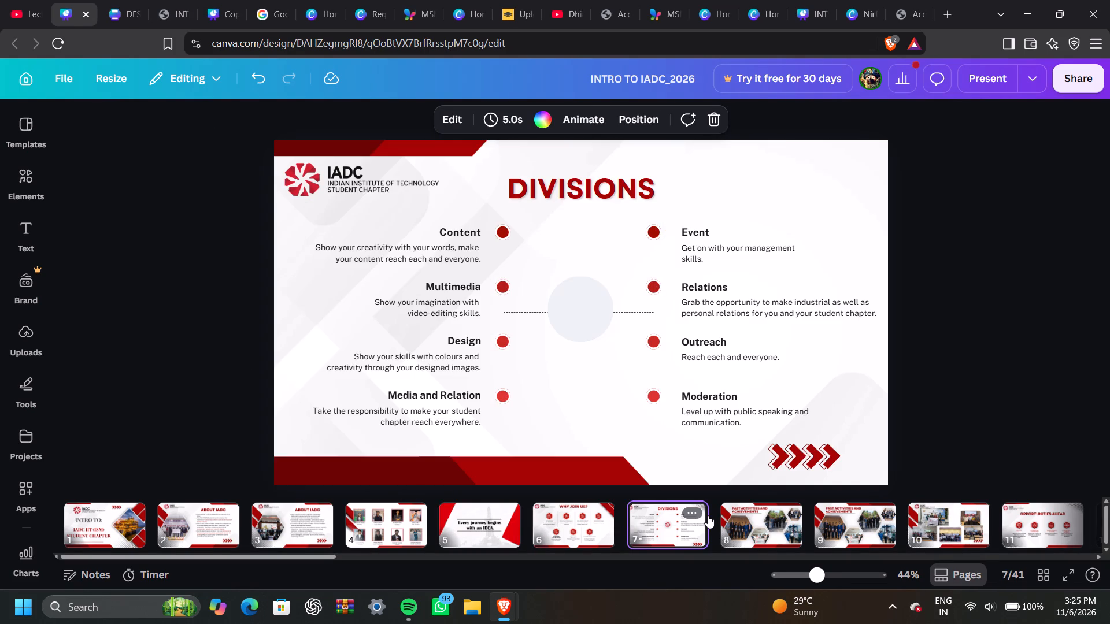
click(708, 515)
click(1059, 521)
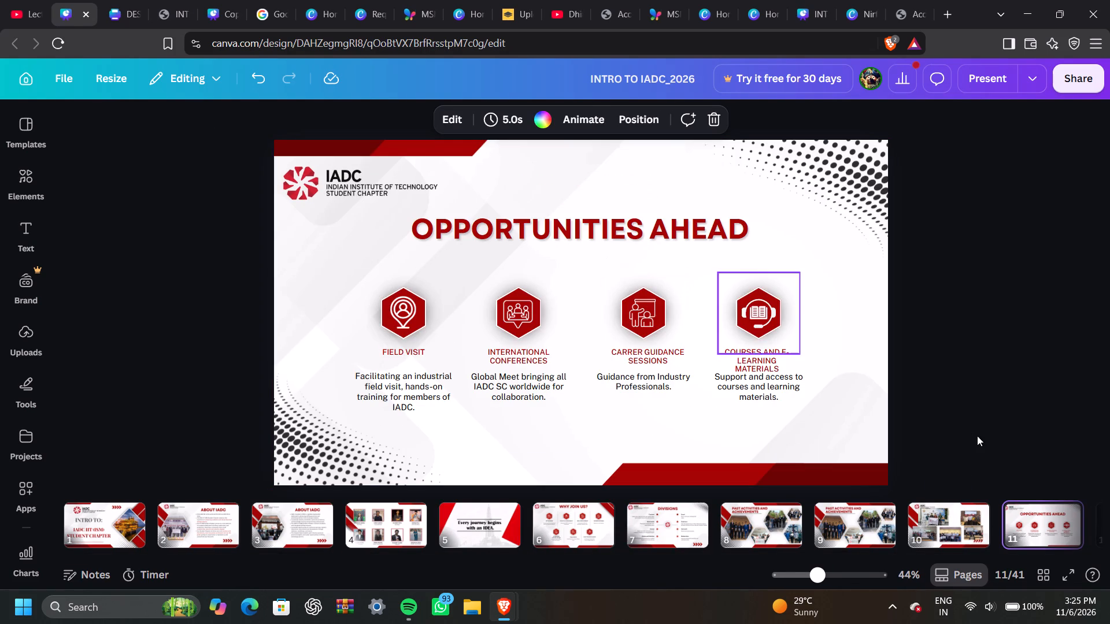
right_click(1040, 528)
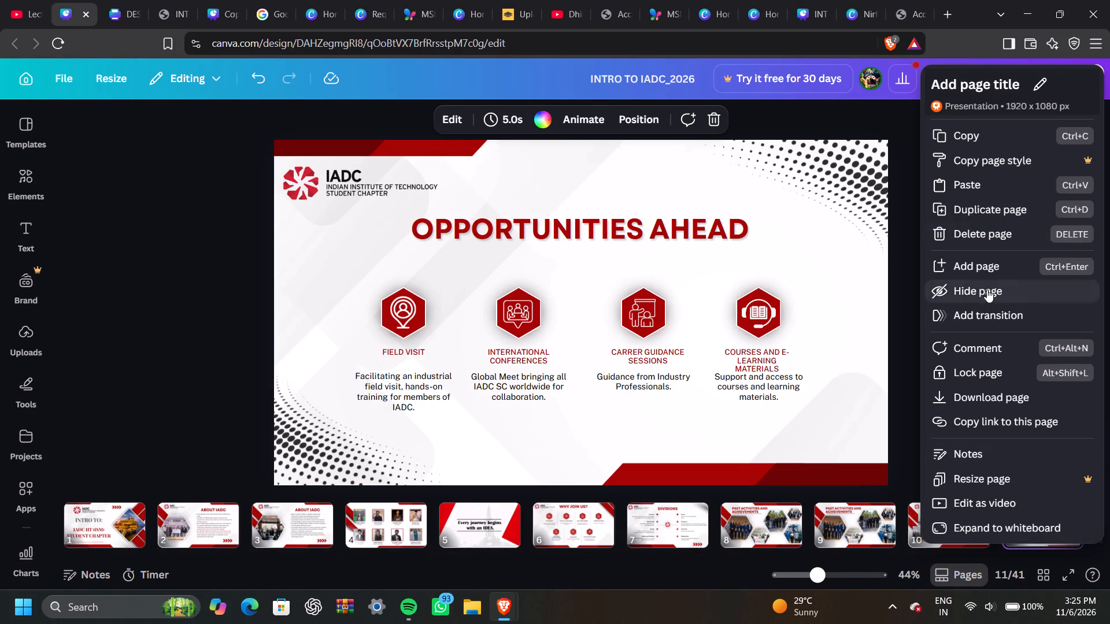
click(1004, 132)
key(alt+Tab)
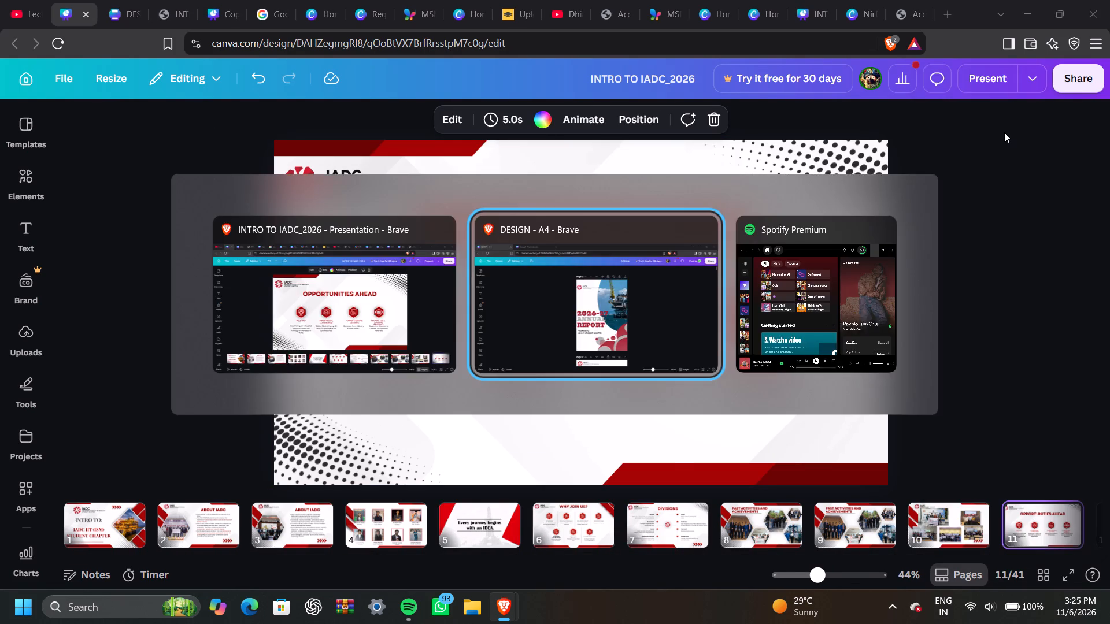
click(257, 5)
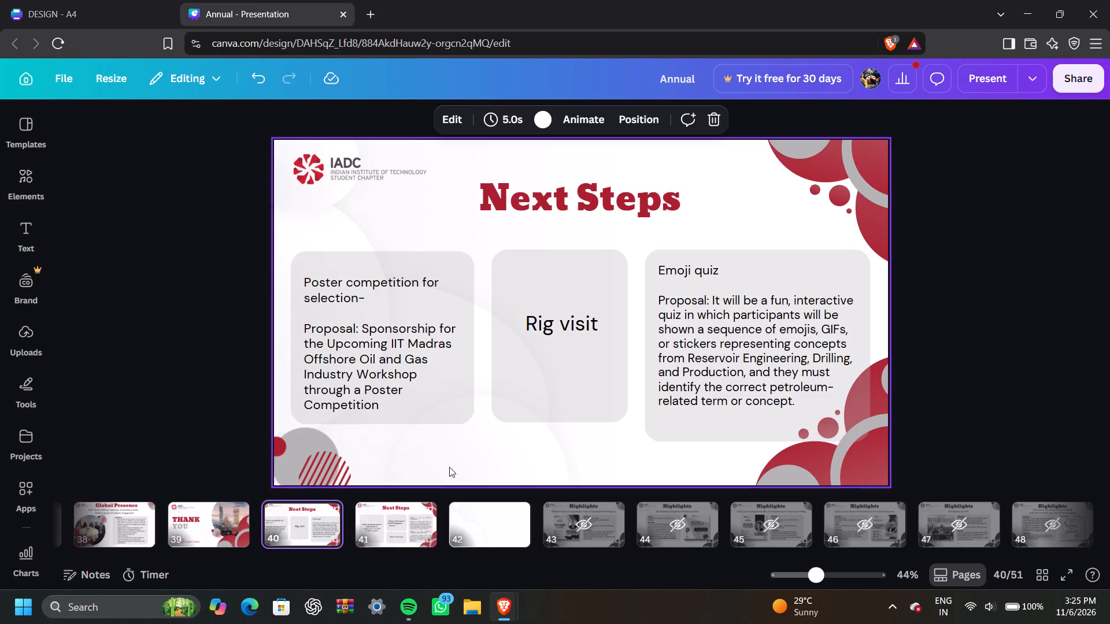
click(149, 527)
key(ctrl+v)
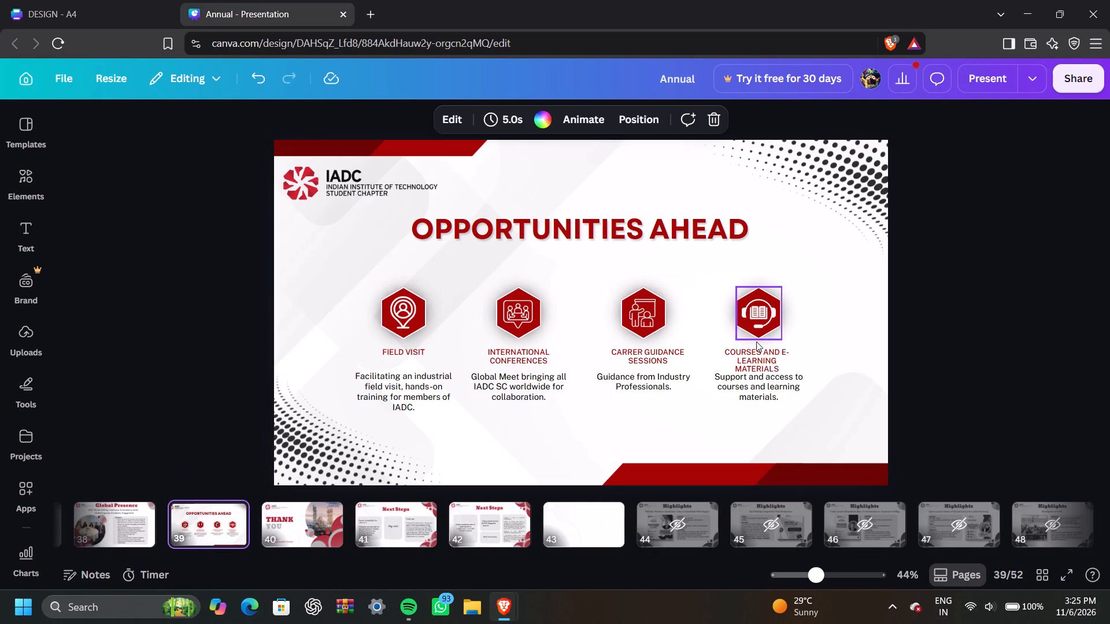
click(747, 360)
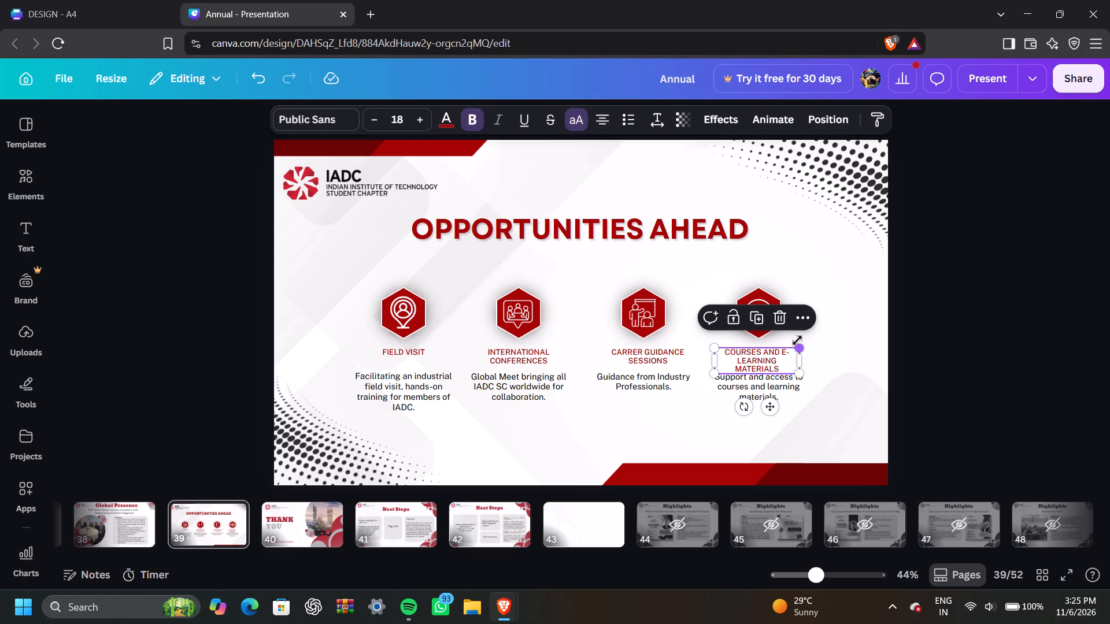
Replace the 2026-27 line of the title on cover page 1 with Intro to.
scroll(268, 482, right, 1)
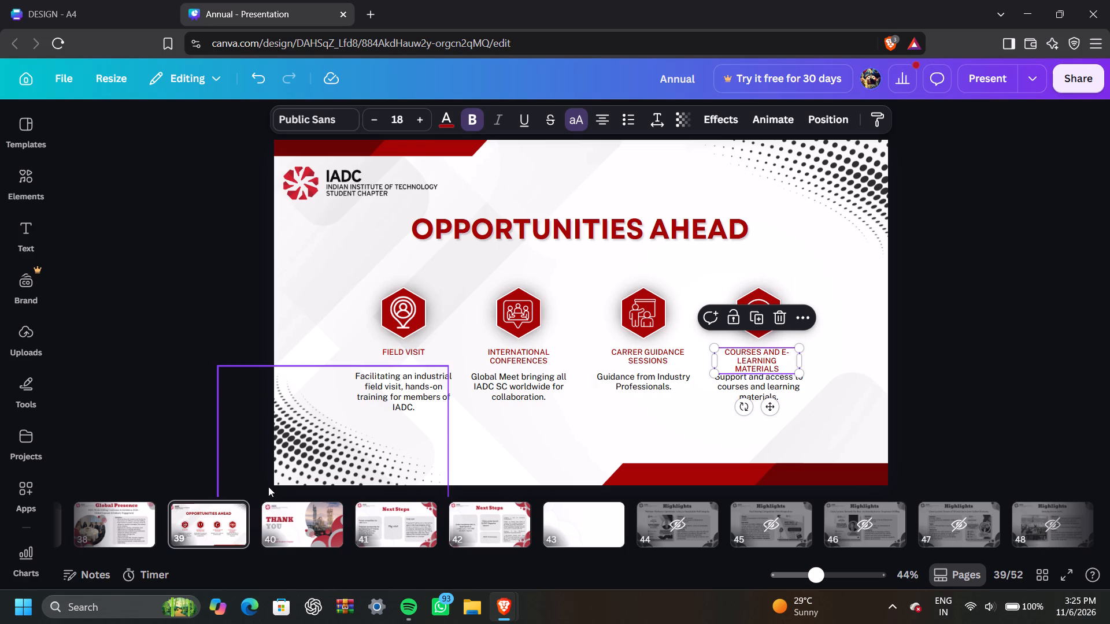
scroll(274, 526, right, 4)
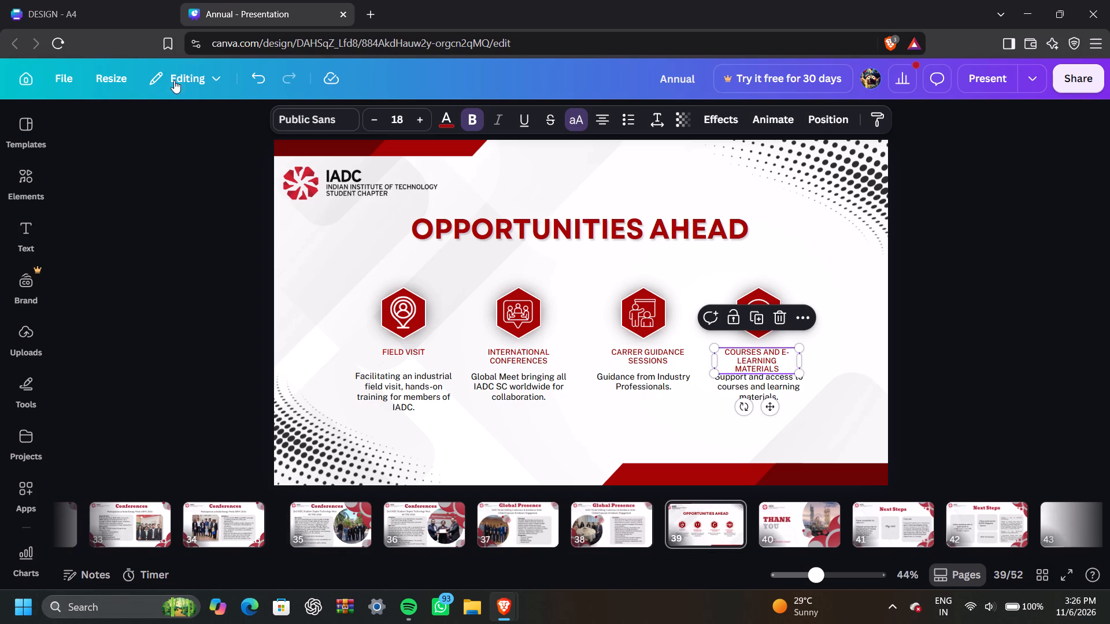
scroll(279, 522, right, 16)
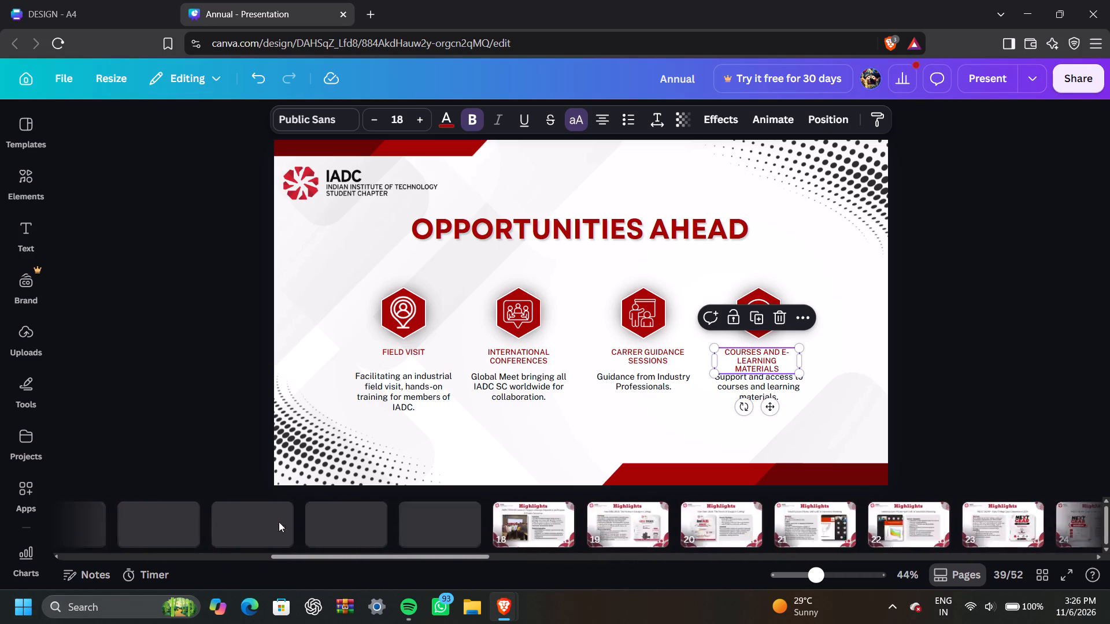
scroll(279, 522, right, 4)
click(80, 533)
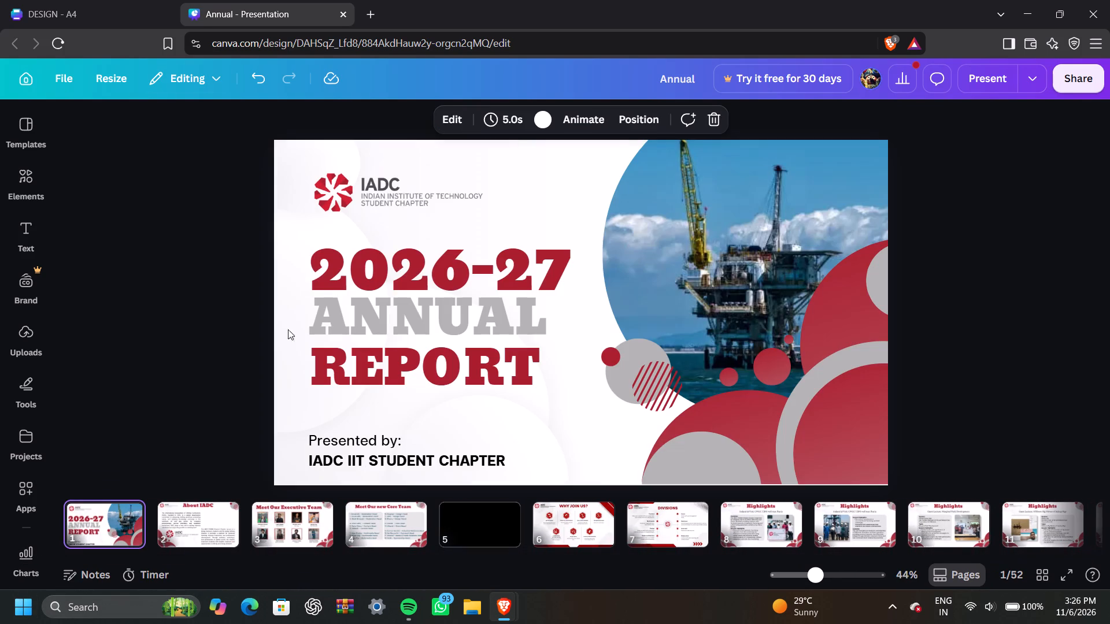
double_click(406, 262)
double_click(406, 262)
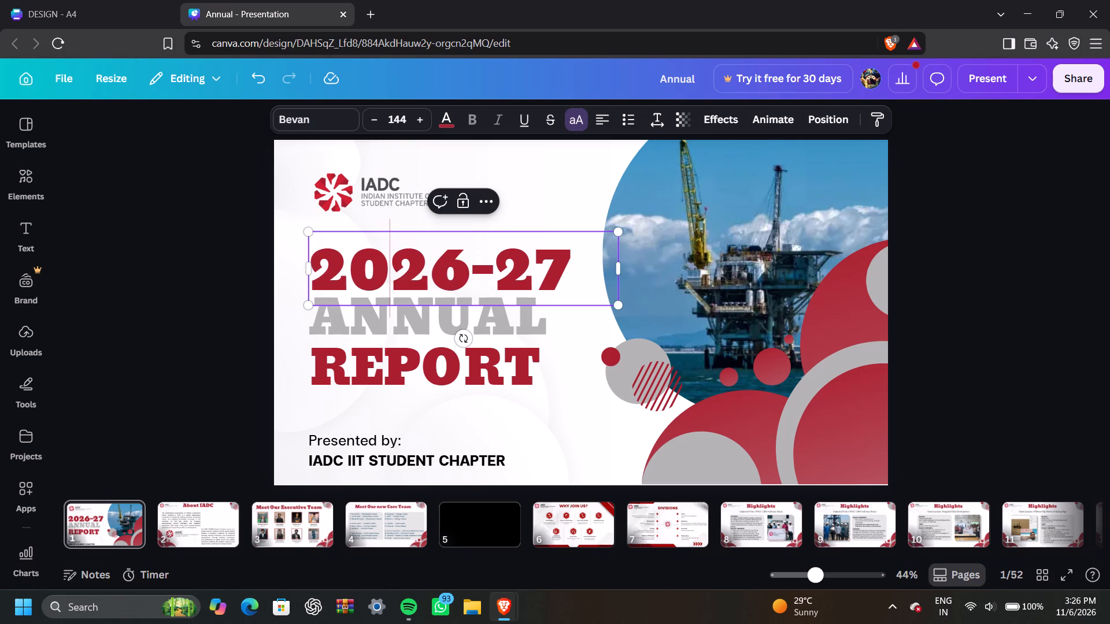
key(ctrl+a)
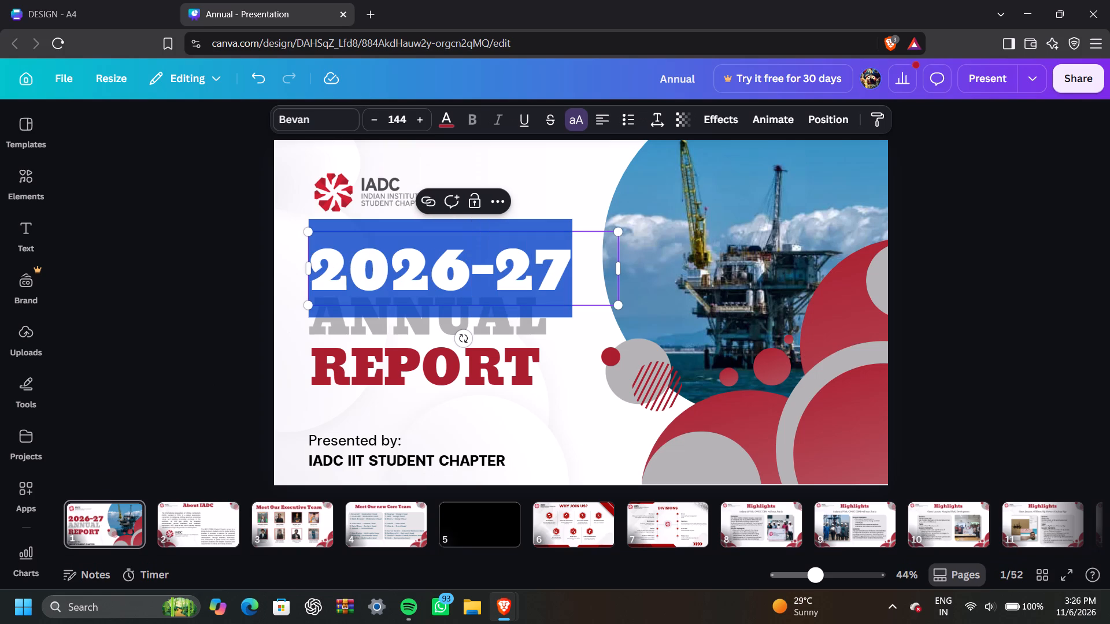
text(INt)
key(BackSpace)
key(BackSpace)
text(ntro)
key(space)
text(to)
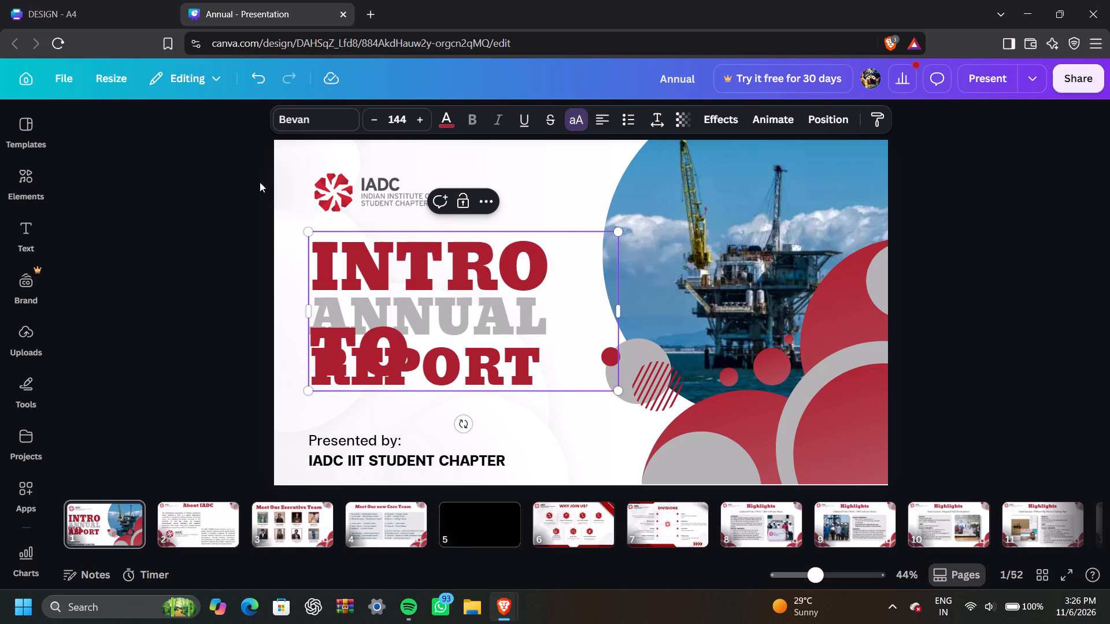
Reduce the font size of the cover's INTRO TO line to 117 so it fits on one line.
click(408, 121)
text(12)
key(Return)
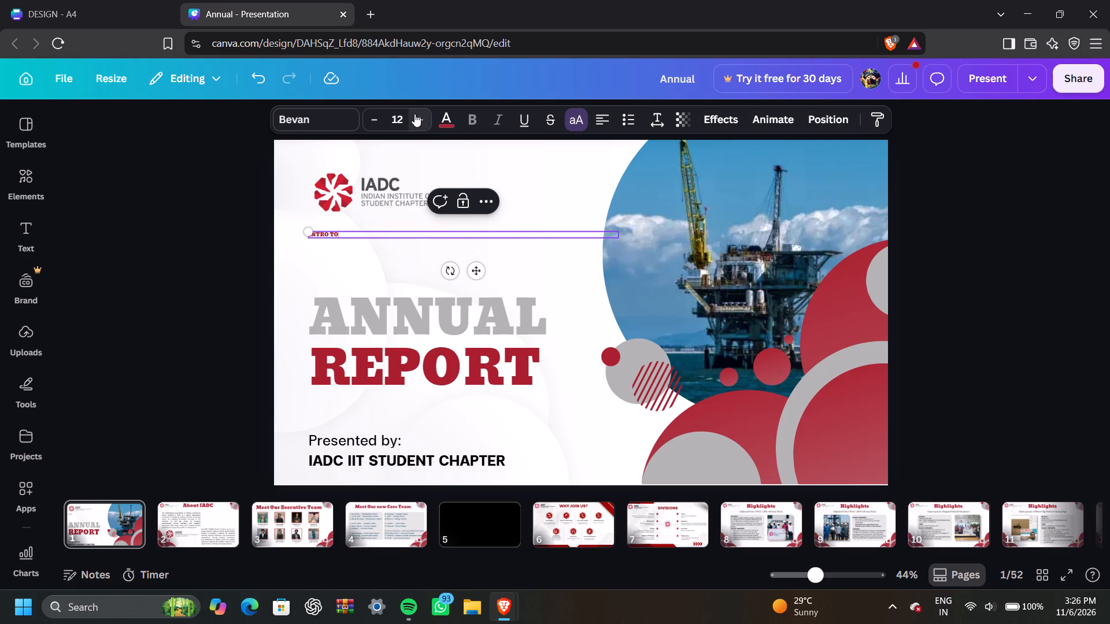
click(415, 114)
click(408, 117)
text(122)
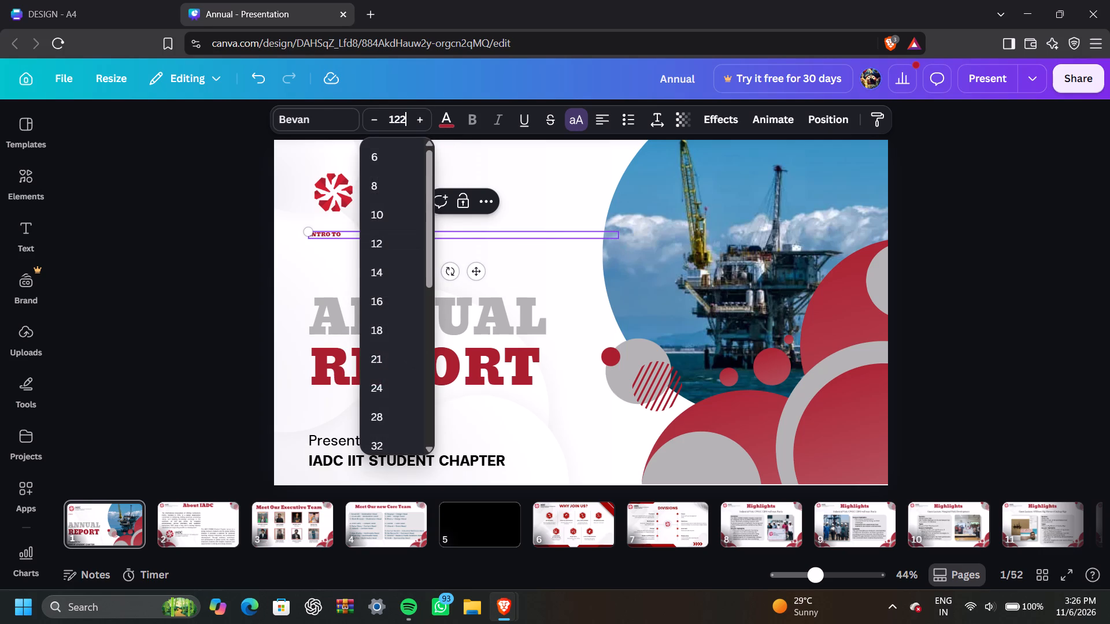
key(Return)
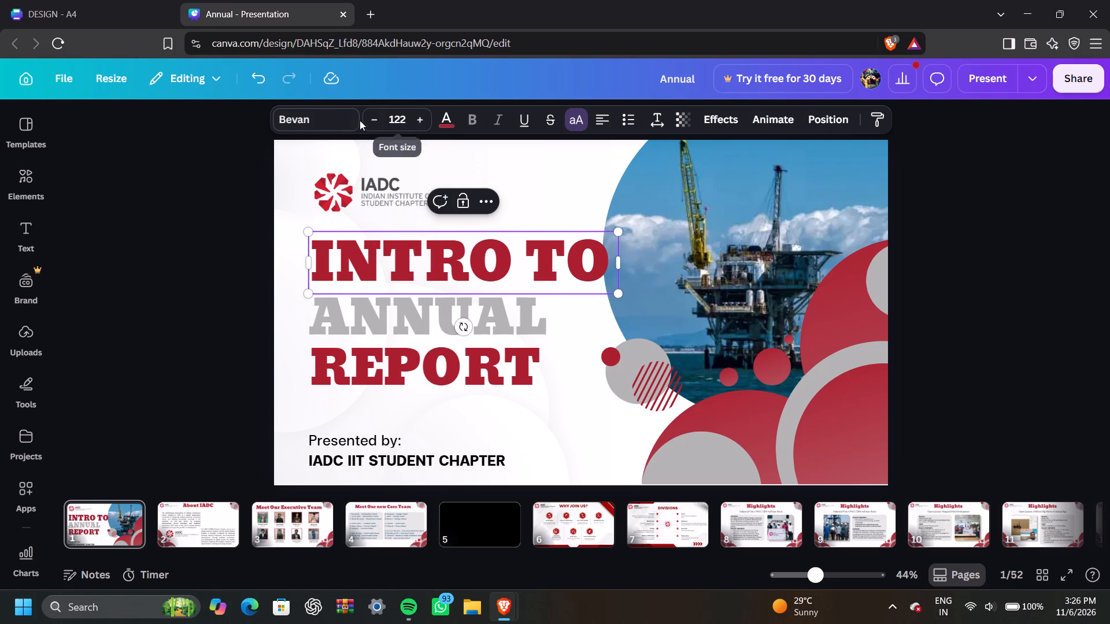
double_click(372, 120)
triple_click(372, 120)
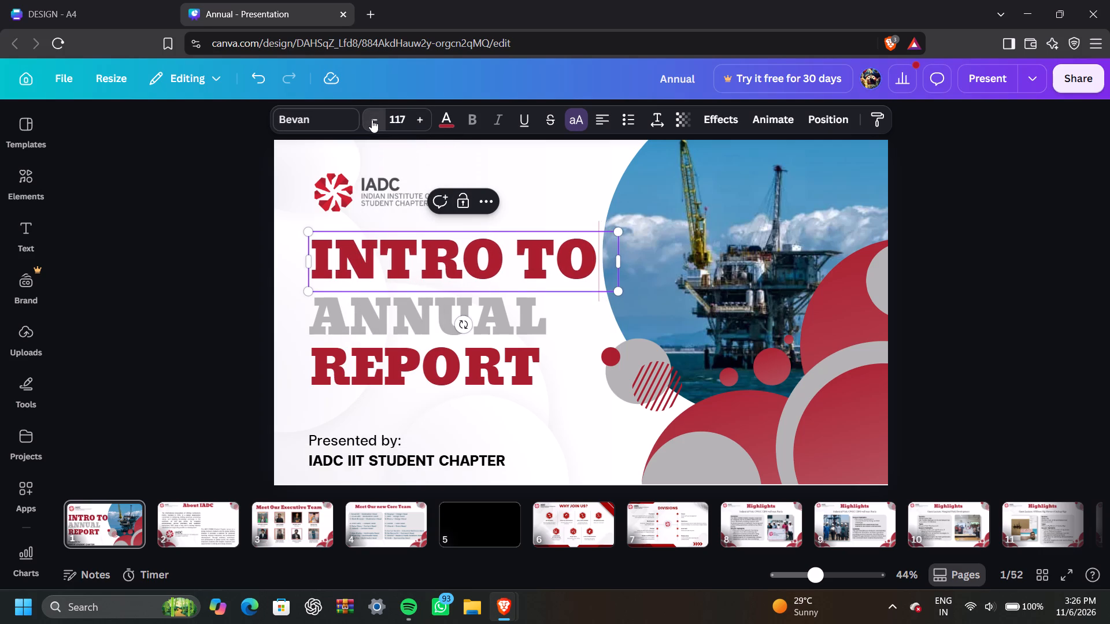
Replace the grey word ANNUAL in the cover title with IADC.
click(445, 313)
double_click(430, 317)
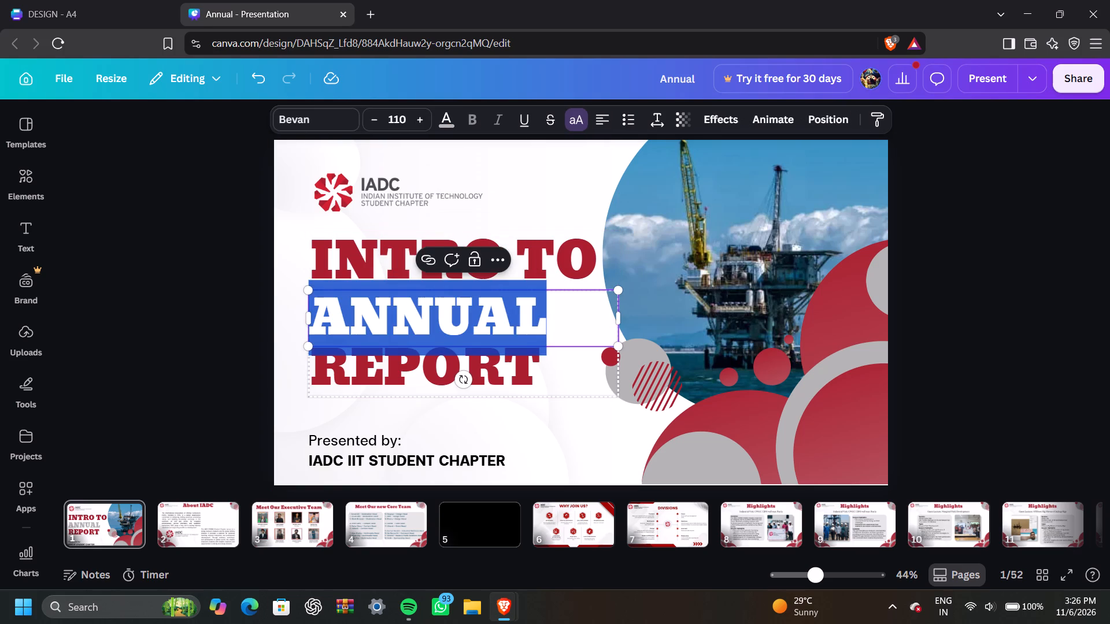
text(IADC)
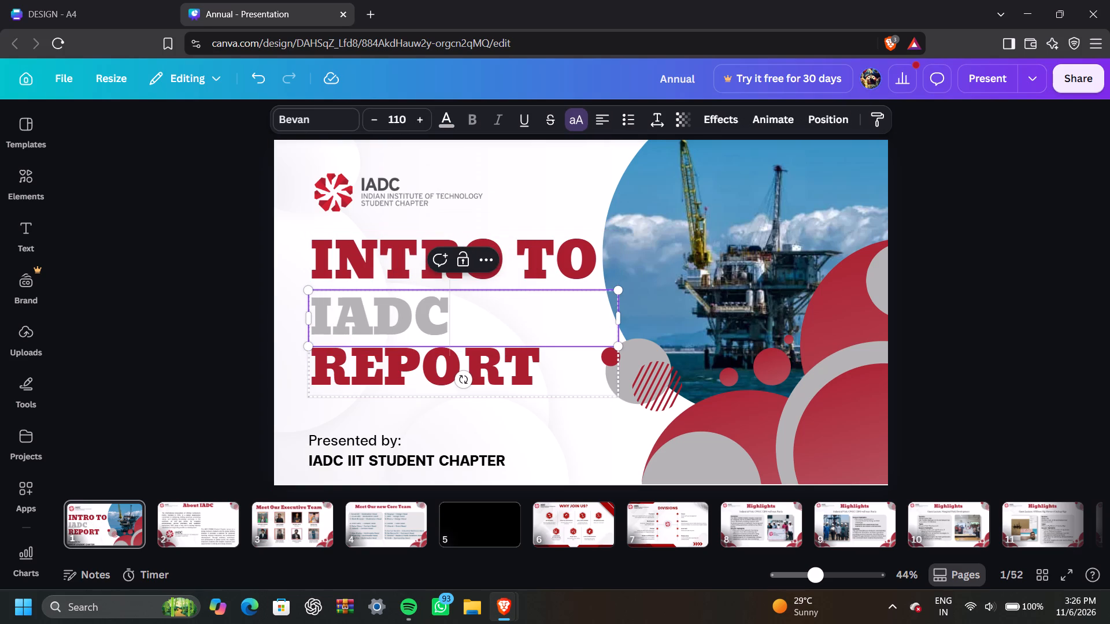
Replace the word REPORT in the cover title with IIT ISM SC.
click(388, 372)
click(388, 372)
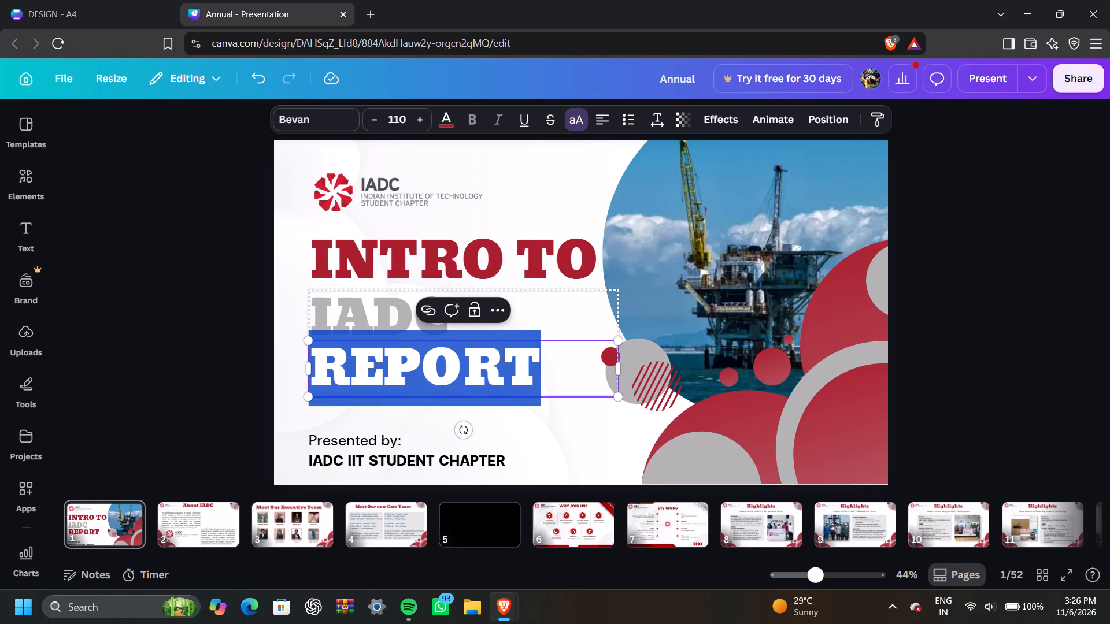
text(OO)
key(BackSpace)
key(BackSpace)
text(iit ism)
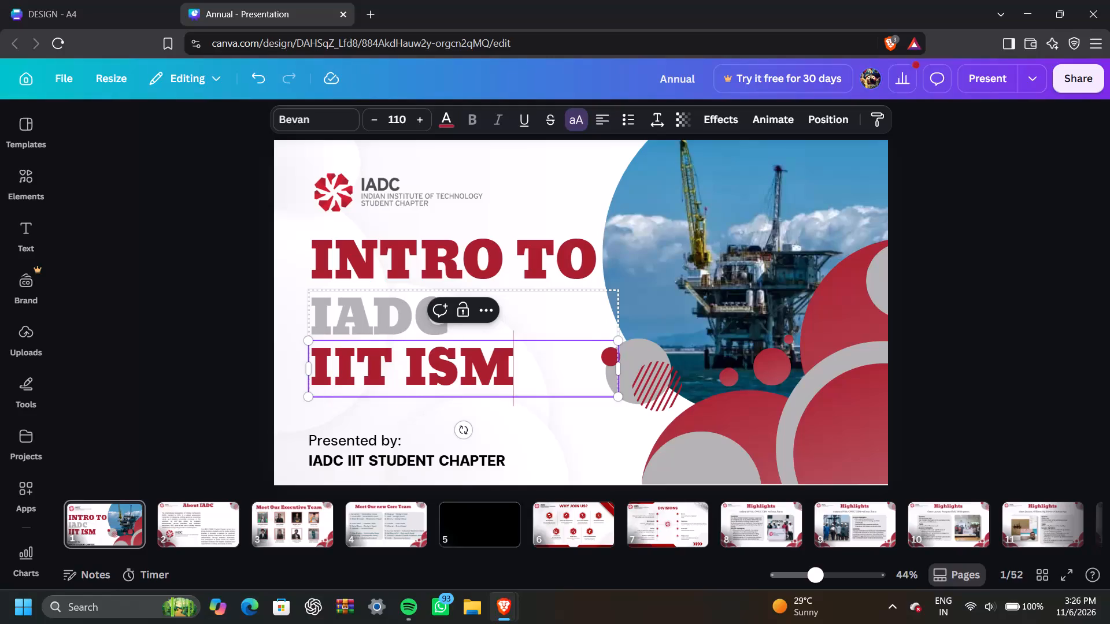
key(space)
text(SC)
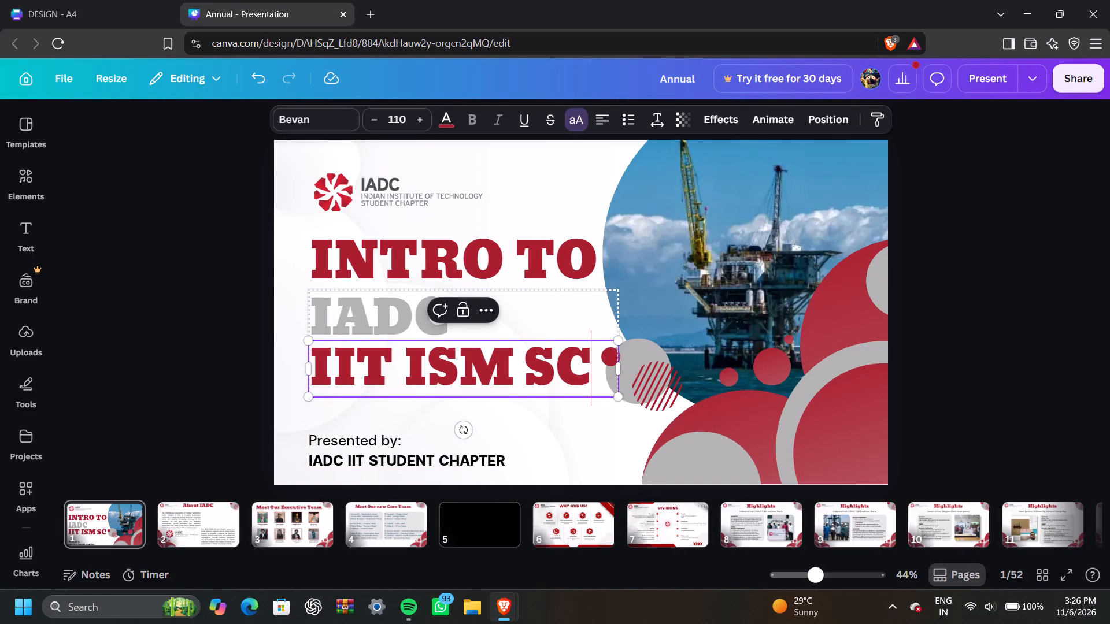
click(594, 425)
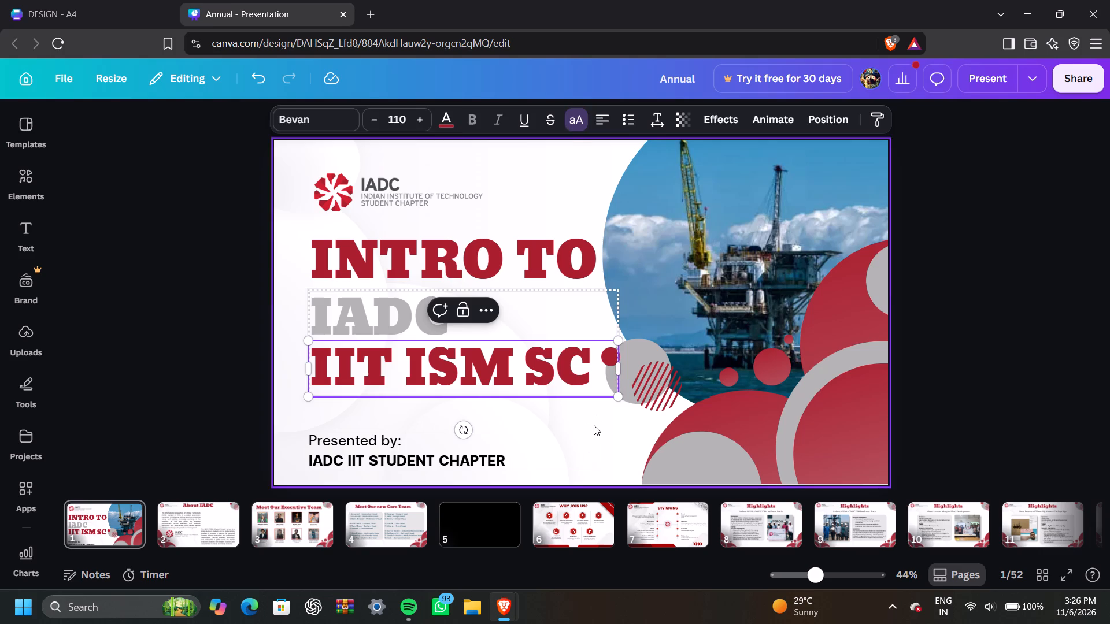
click(612, 365)
click(612, 365)
click(601, 451)
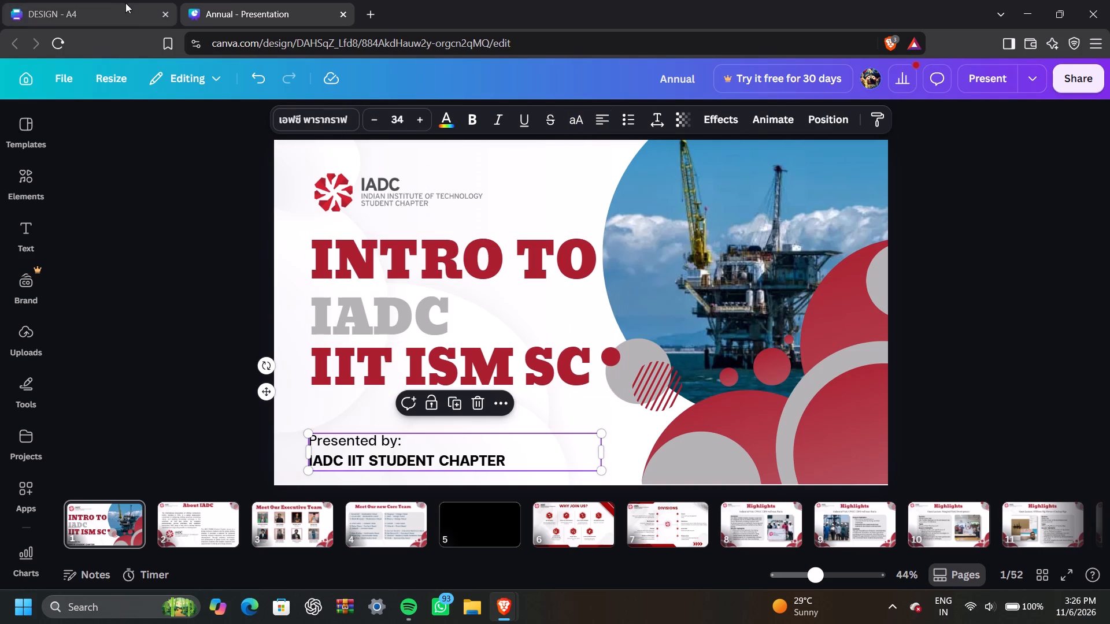
Recolour the cover's INTRO TO line to the light grey used in the design.
click(375, 268)
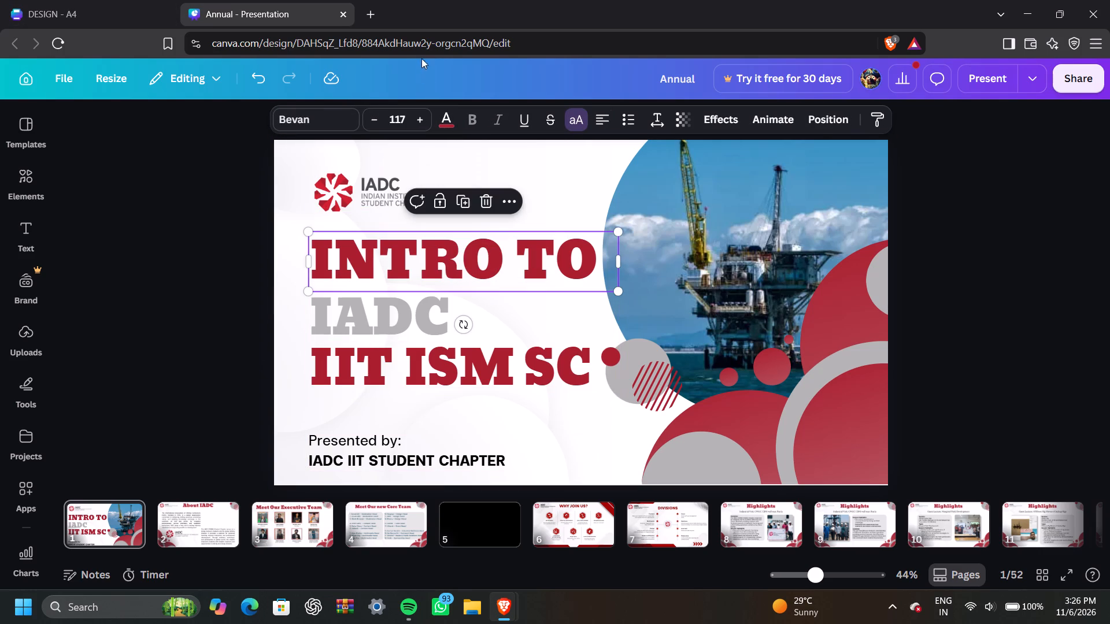
click(441, 121)
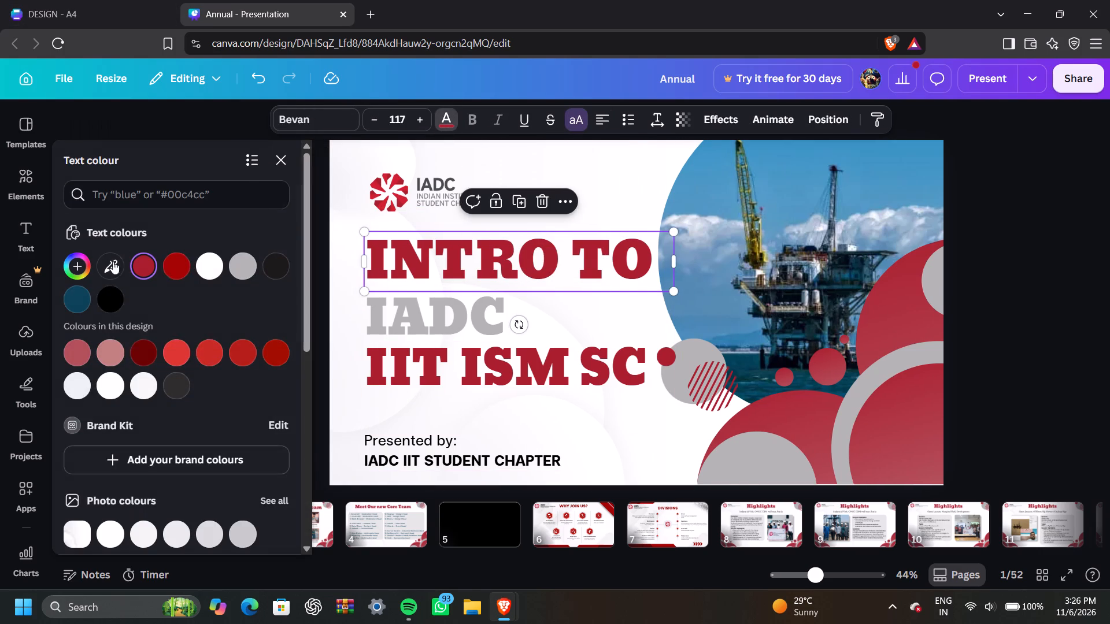
click(245, 263)
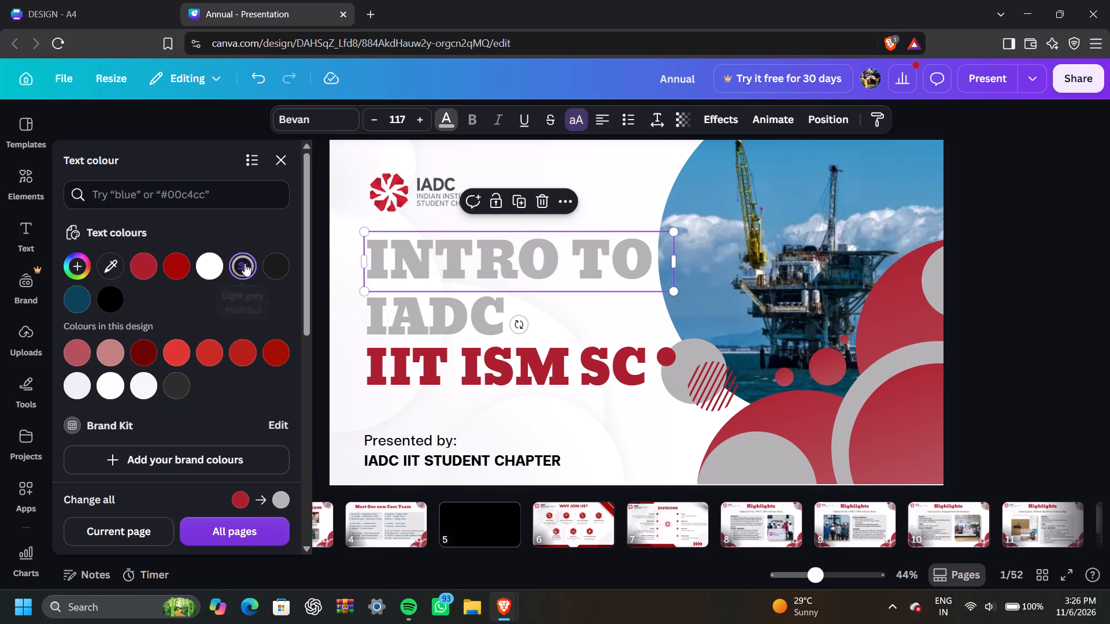
Recolour the cover title's IADC line to the red sampled from the IIT ISM SC line.
click(415, 339)
double_click(411, 327)
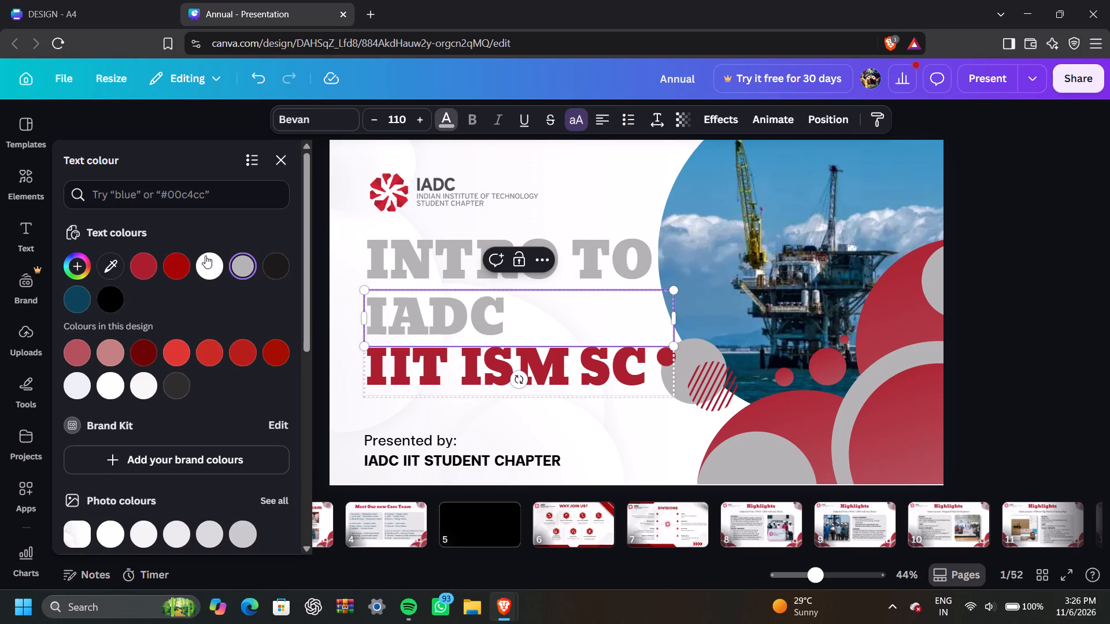
double_click(410, 309)
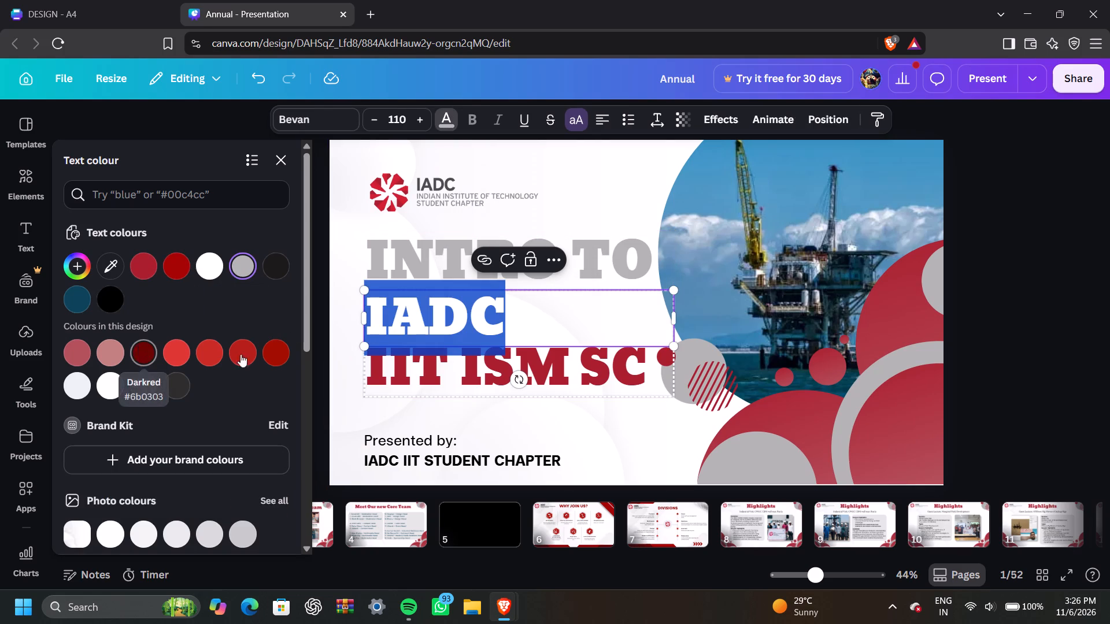
click(106, 266)
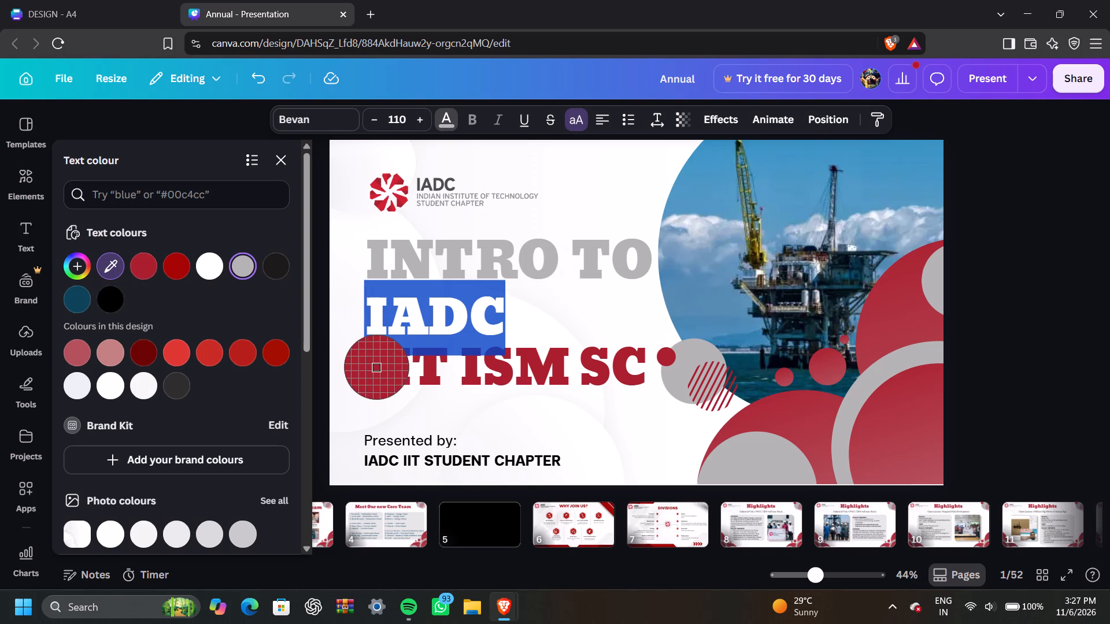
click(377, 367)
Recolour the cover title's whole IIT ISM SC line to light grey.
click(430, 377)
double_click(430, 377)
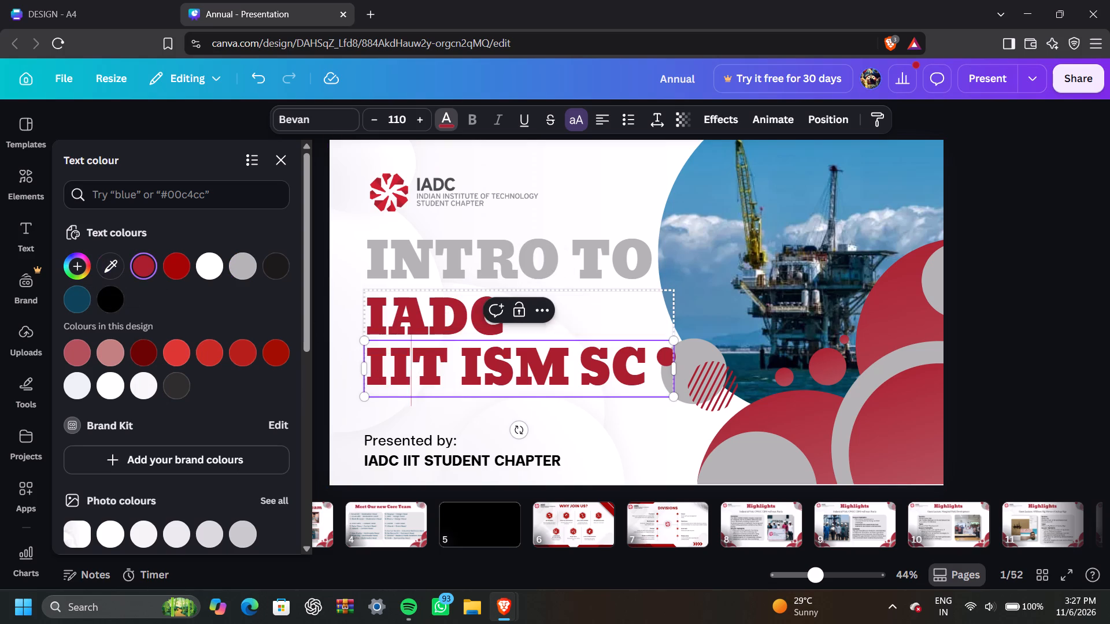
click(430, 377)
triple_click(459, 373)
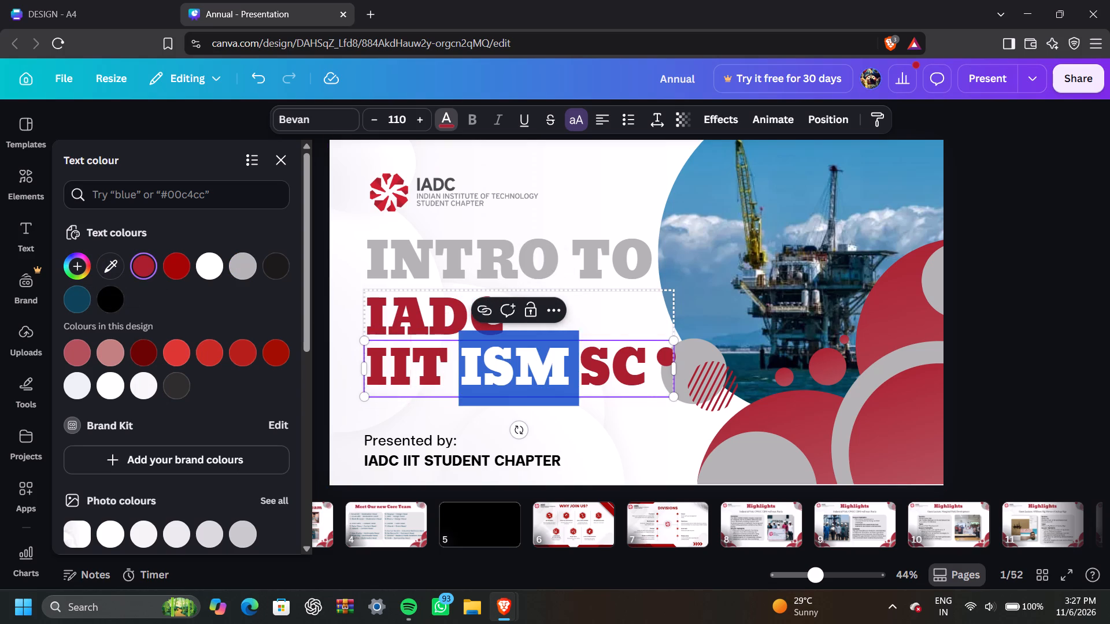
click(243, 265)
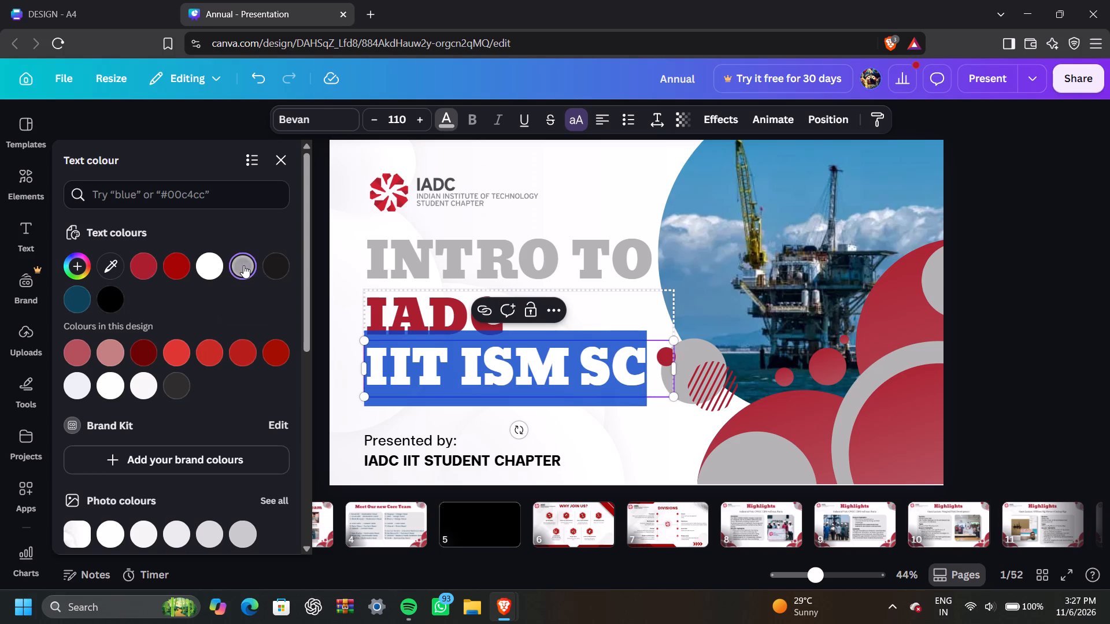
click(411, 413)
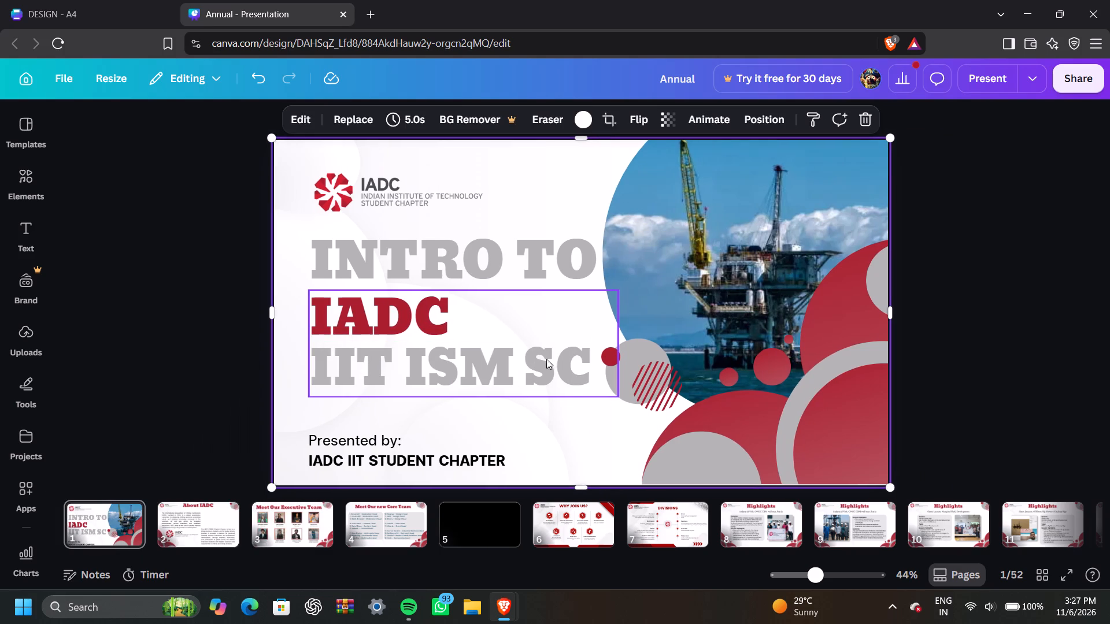
Group the cover title's INTRO TO text with the IIT ISM SC text.
triple_click(427, 366)
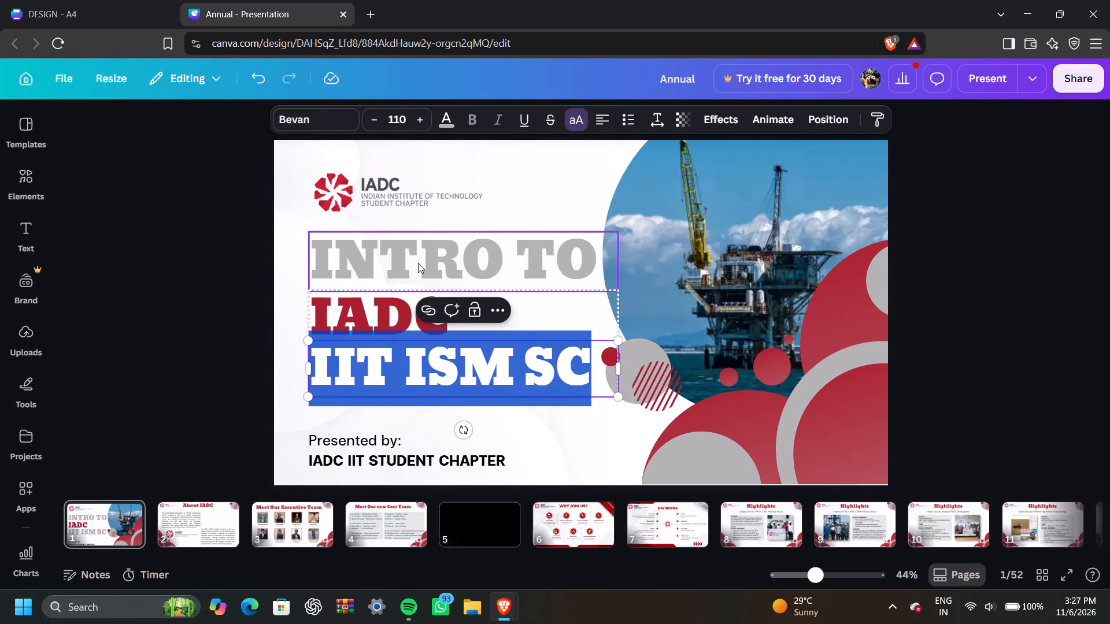
shift+triple_click(418, 263)
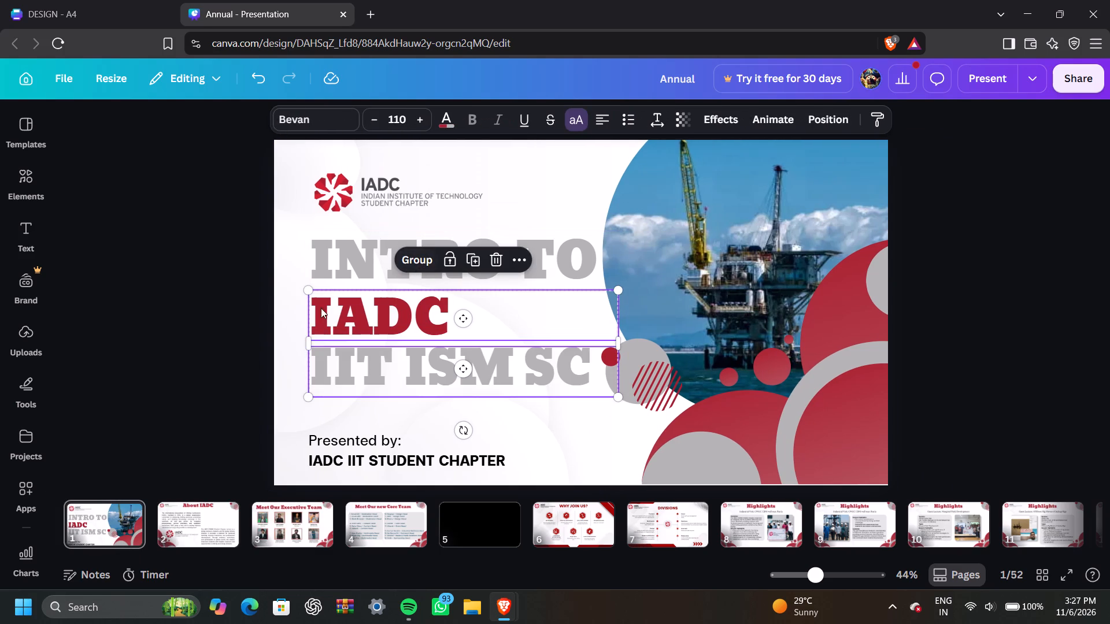
click(269, 267)
click(335, 255)
shift+click(361, 396)
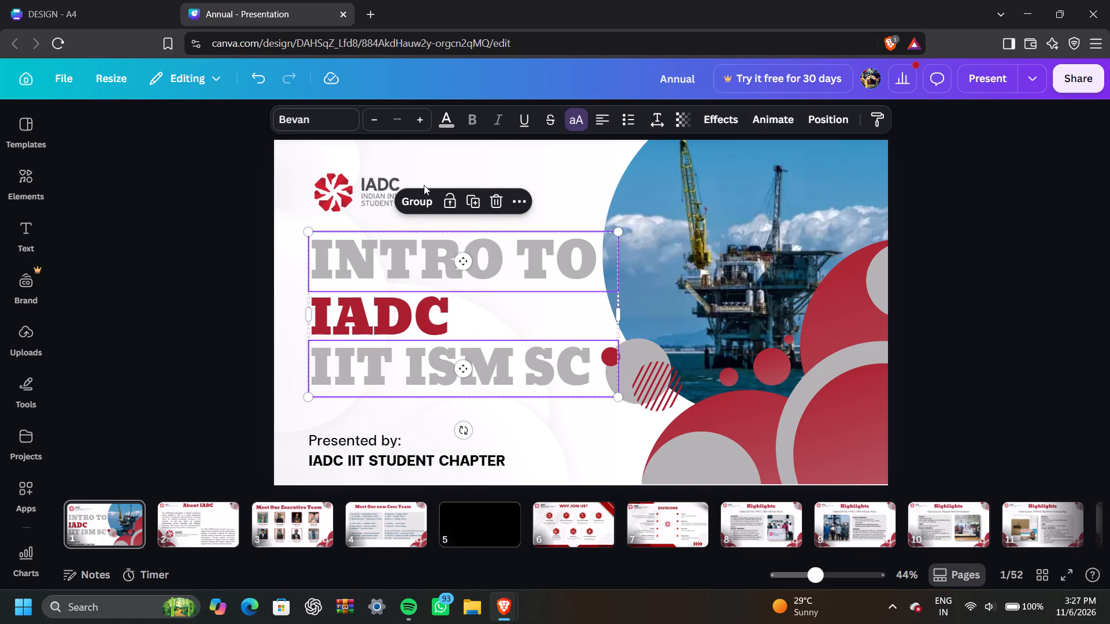
click(422, 196)
Try the greys from the photo colours on the grouped title text and set it to dark grey #4c4d4f.
click(480, 127)
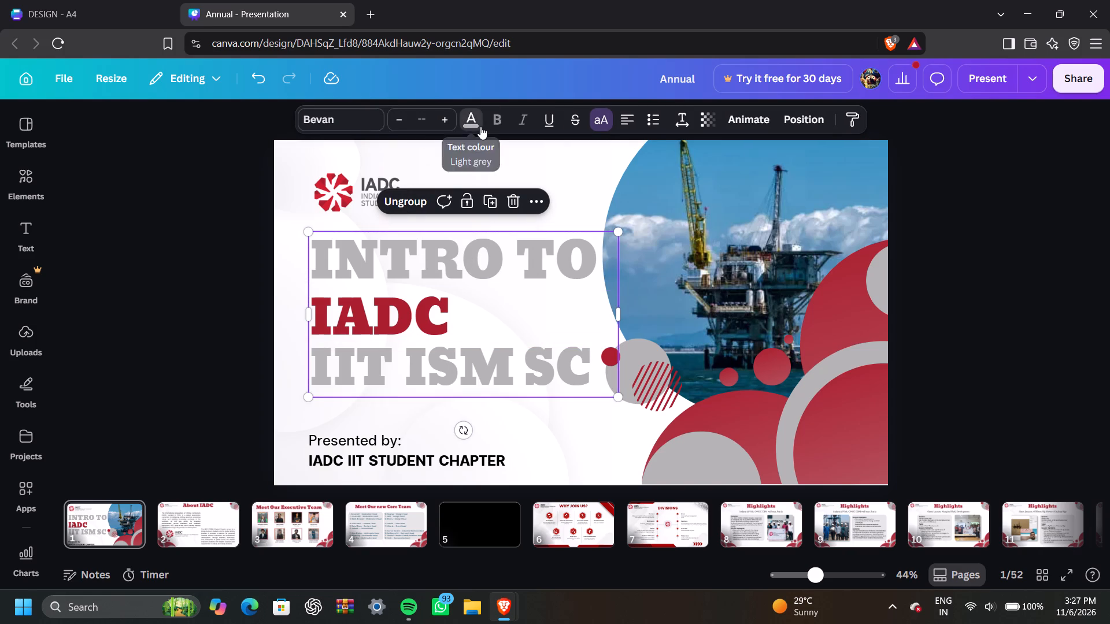
scroll(144, 395, down, 2)
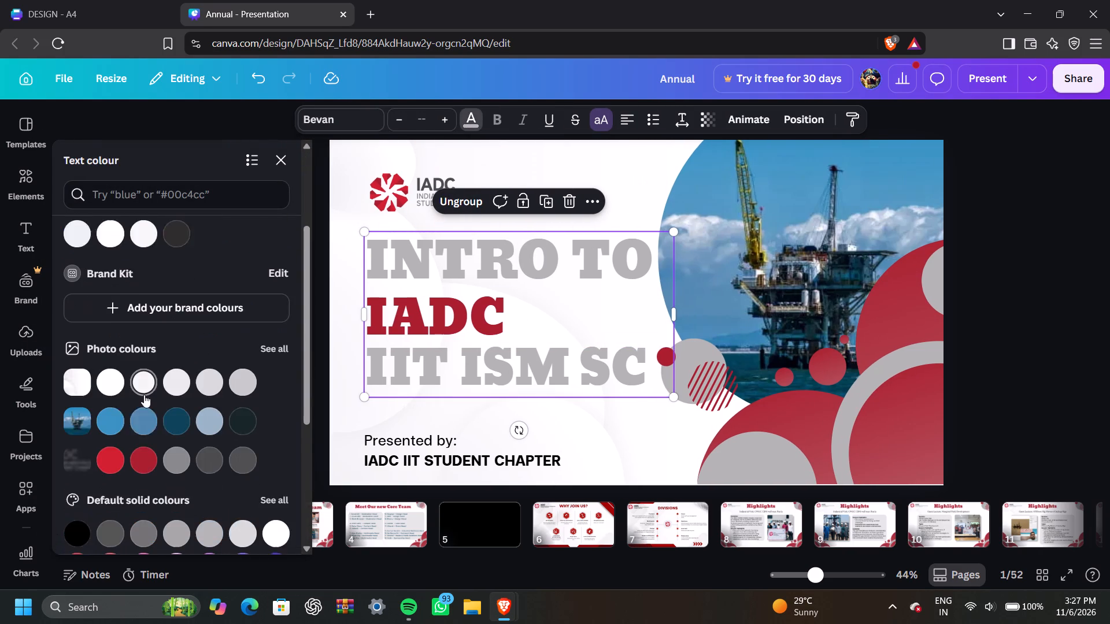
scroll(144, 395, down, 1)
click(206, 417)
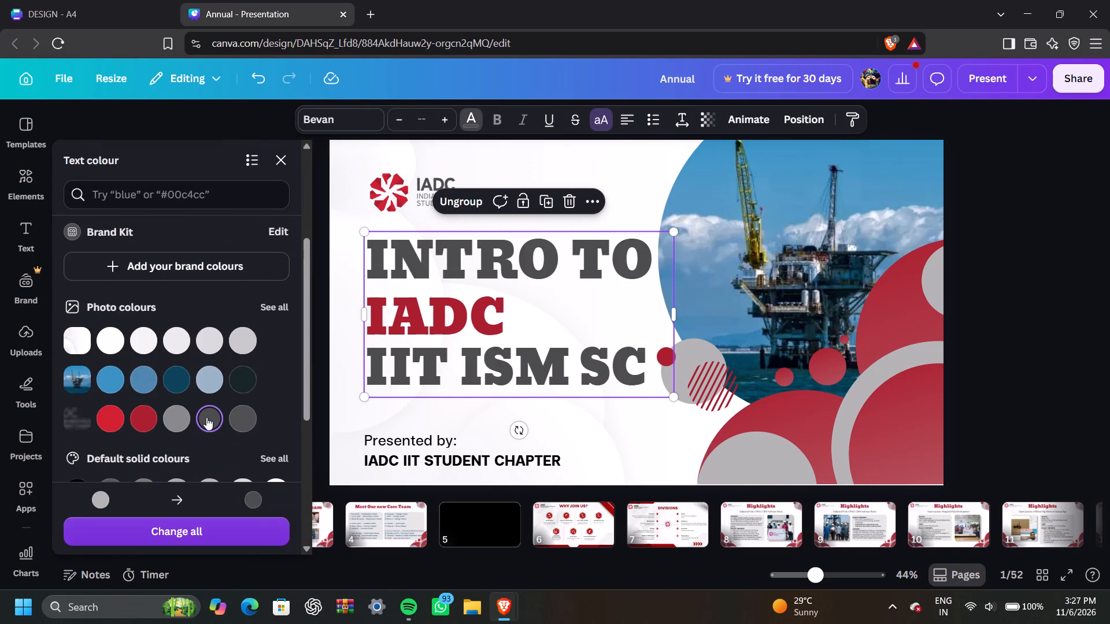
click(175, 422)
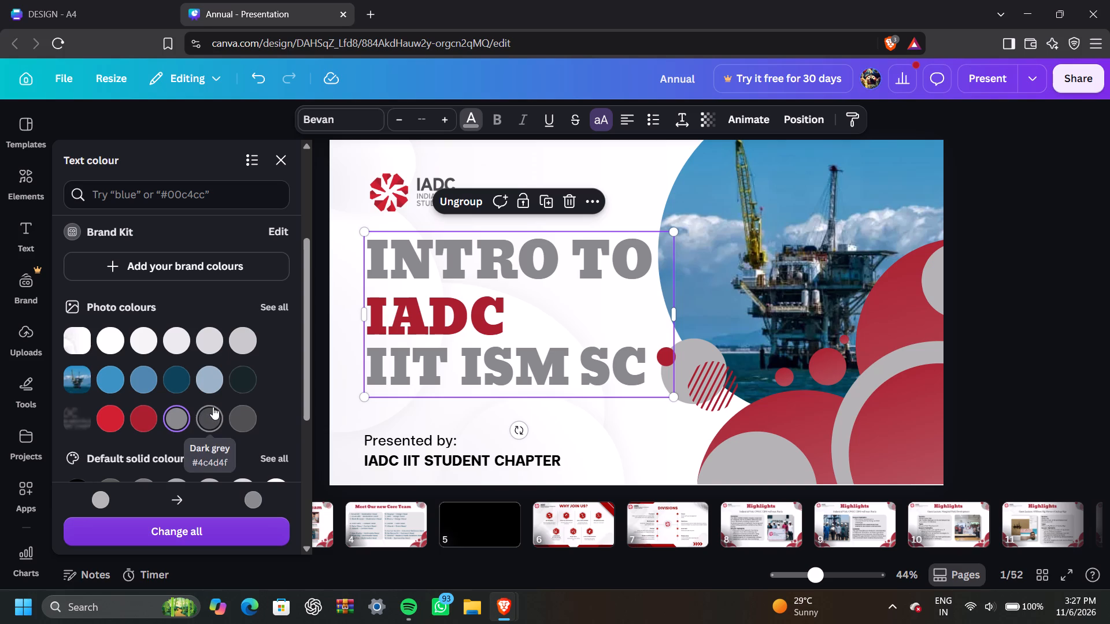
click(205, 421)
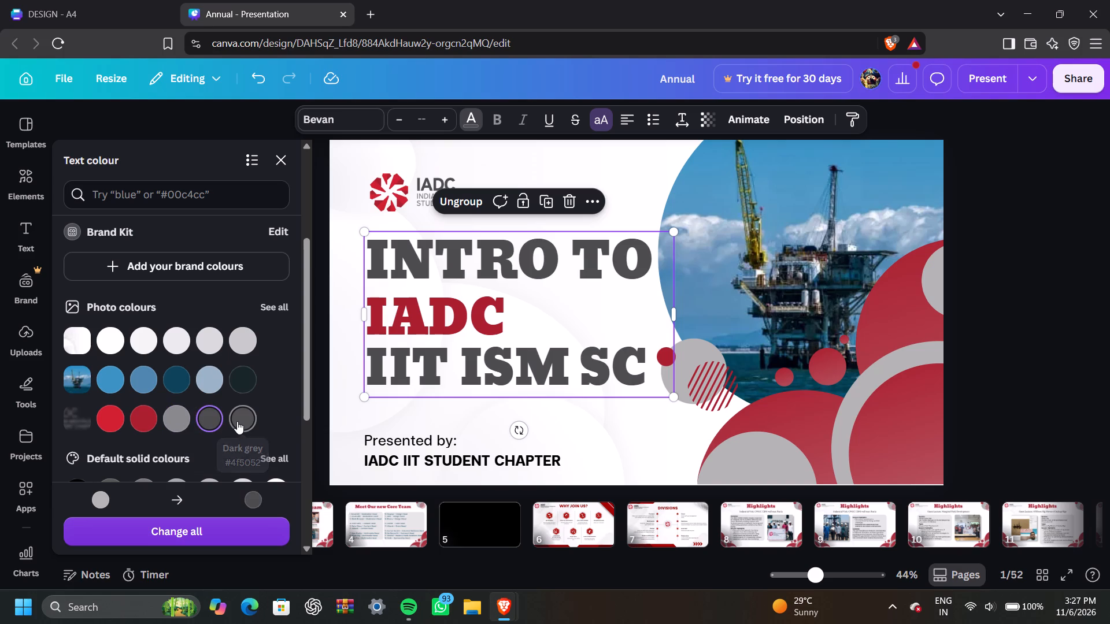
click(237, 421)
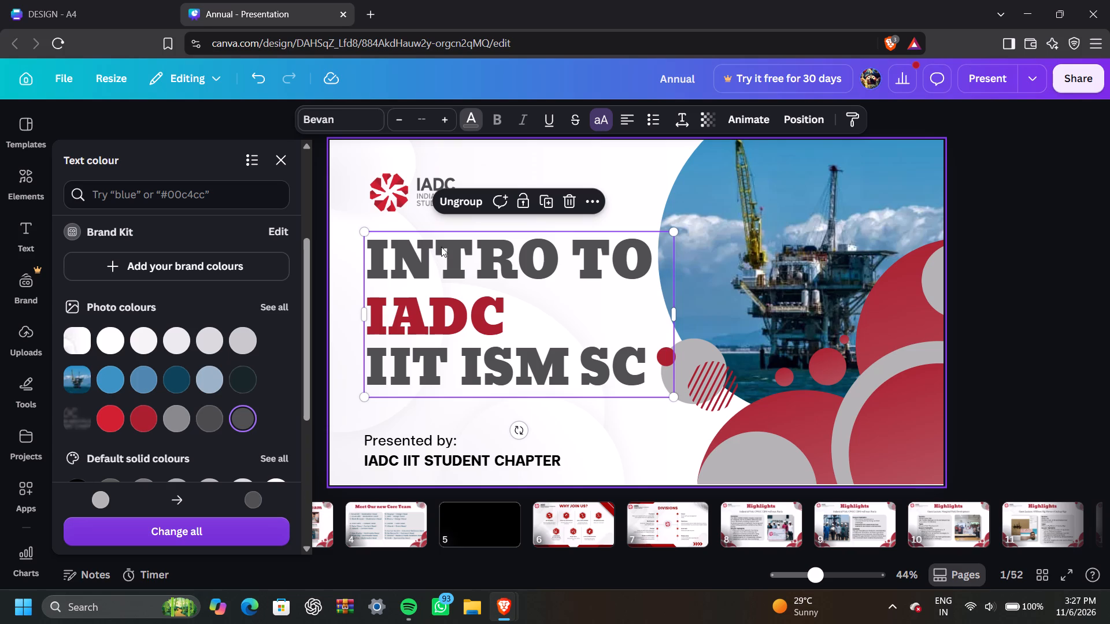
click(183, 419)
click(219, 421)
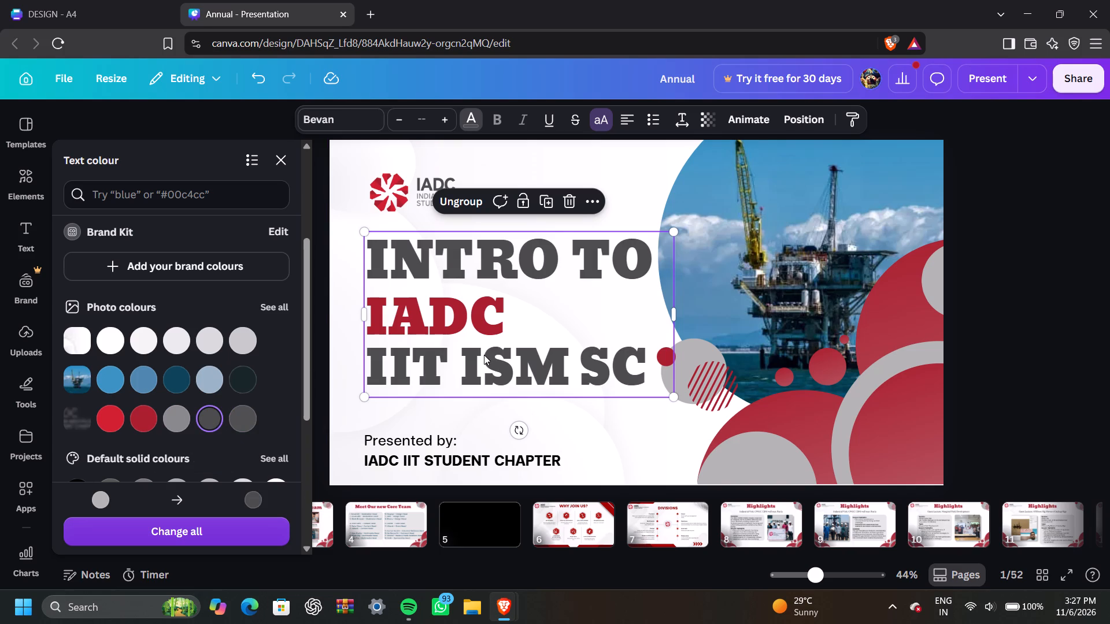
Recolour only the cover title's IIT ISM SC line to red #ab1f2e.
triple_click(484, 355)
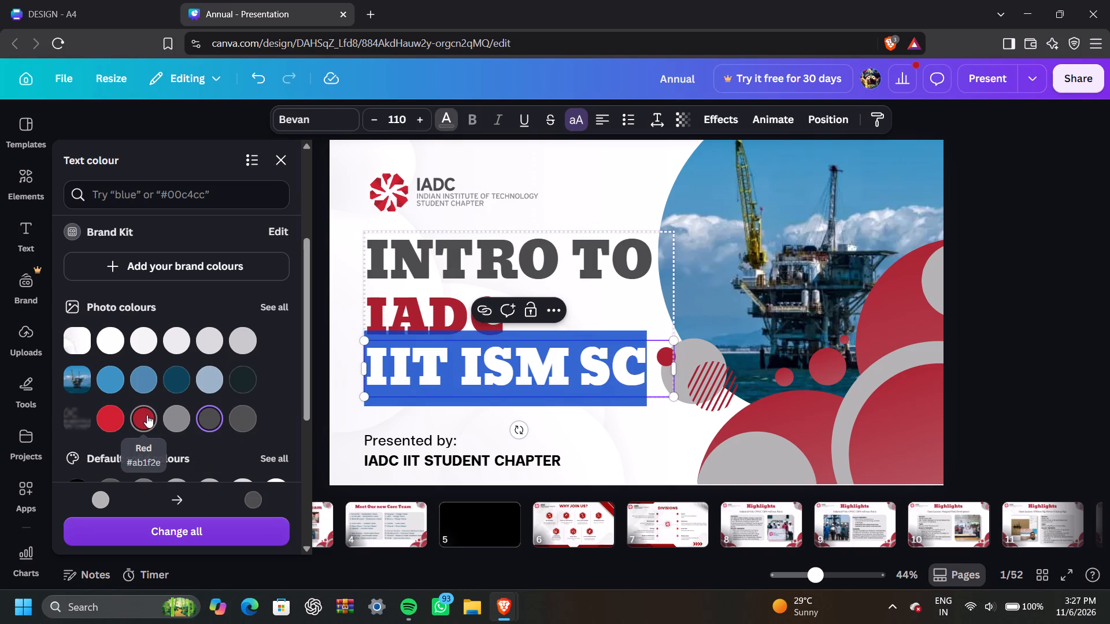
click(147, 414)
click(376, 450)
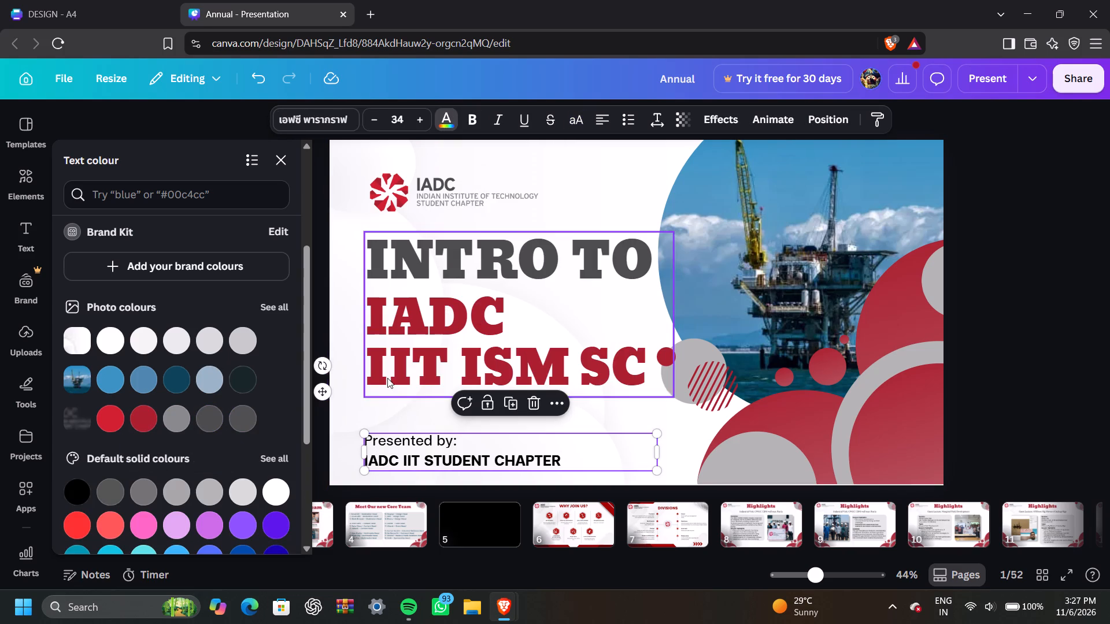
click(360, 429)
click(678, 412)
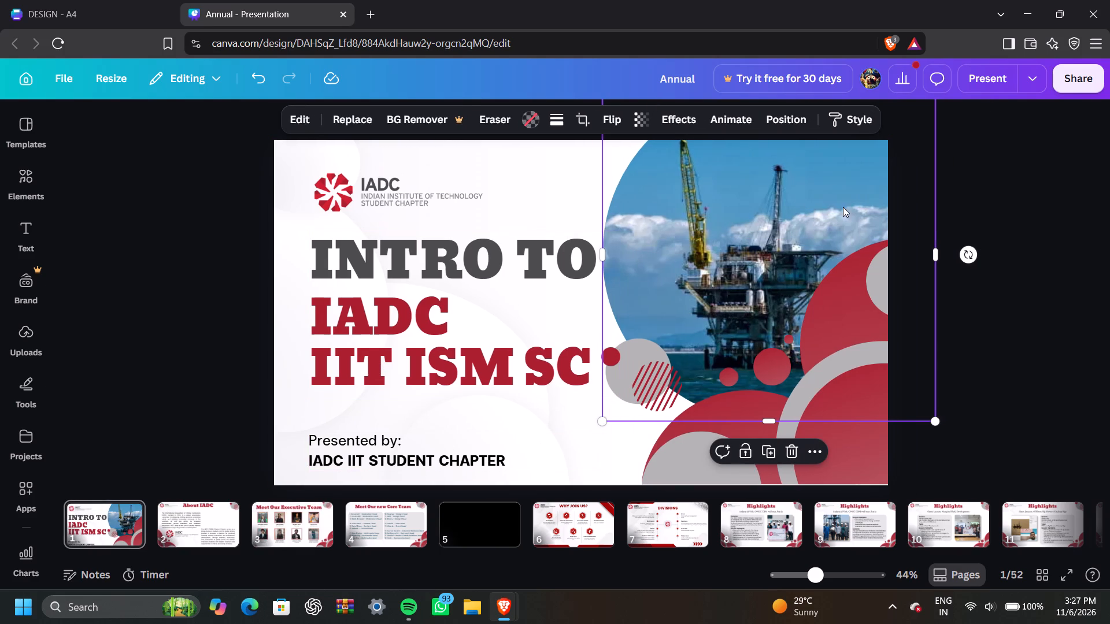
click(969, 221)
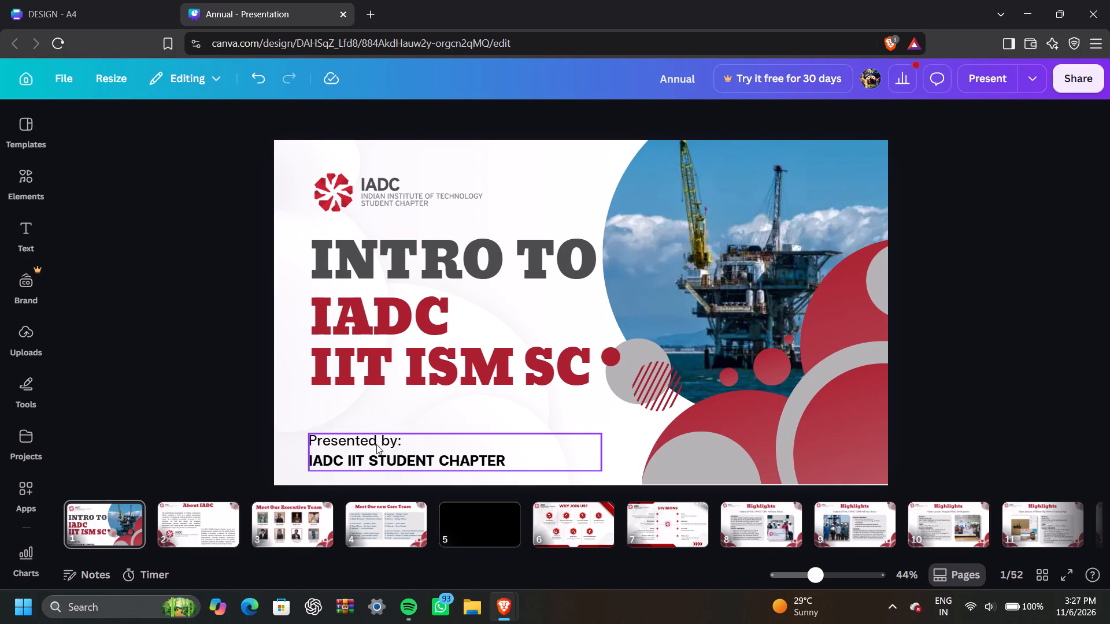
Delete the cover's text block reading Presented by: IADC IIT STUDENT CHAPTER.
double_click(382, 446)
triple_click(382, 446)
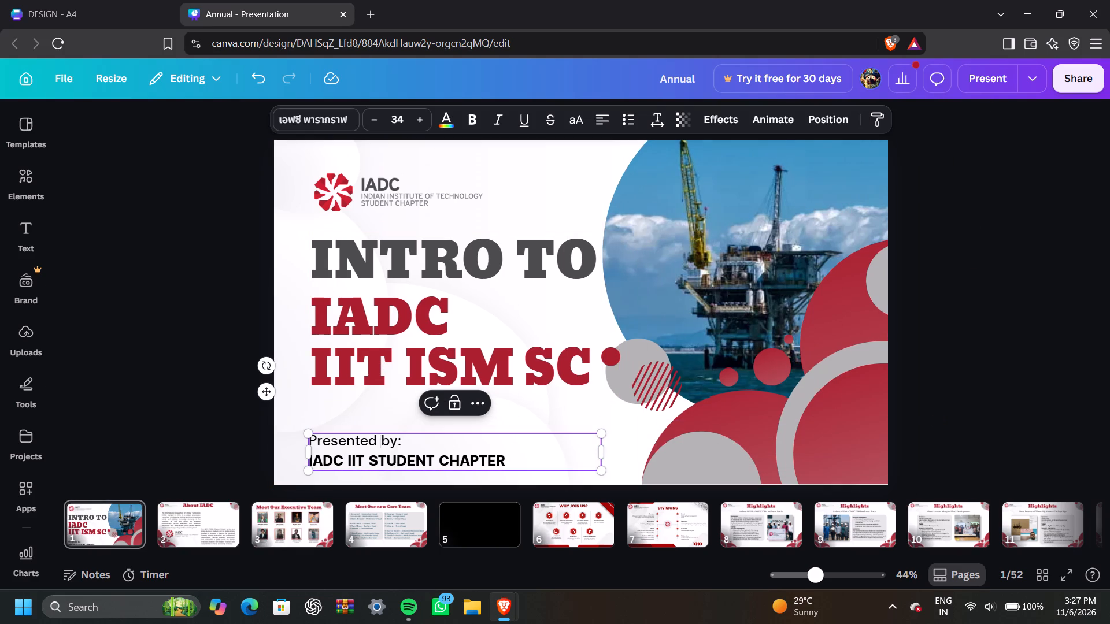
click(382, 446)
click(528, 460)
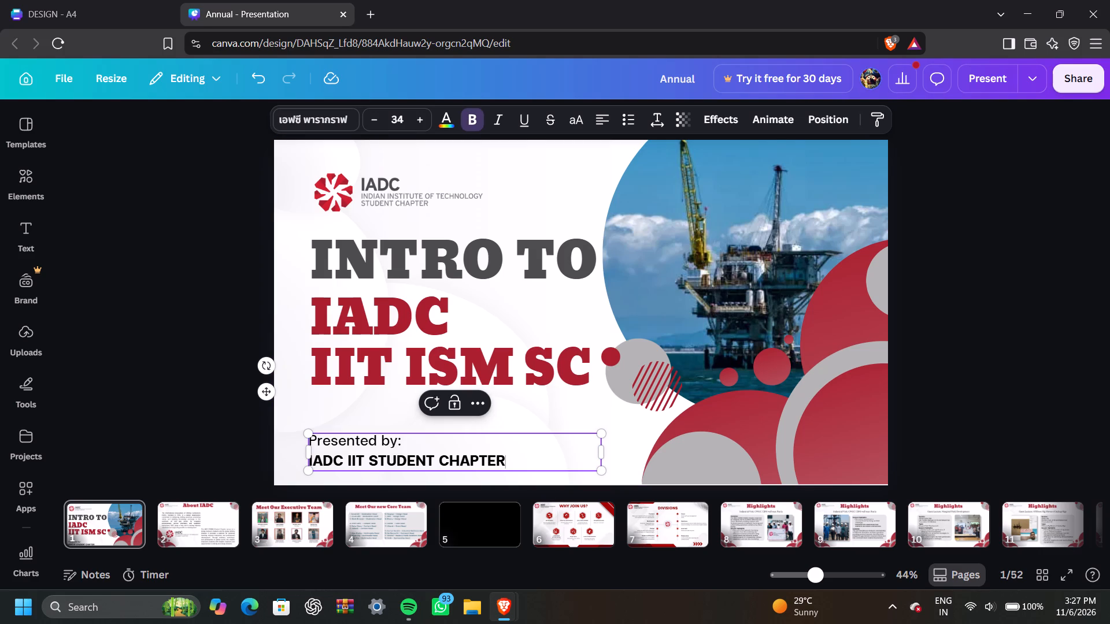
key(Delete)
click(551, 429)
click(560, 435)
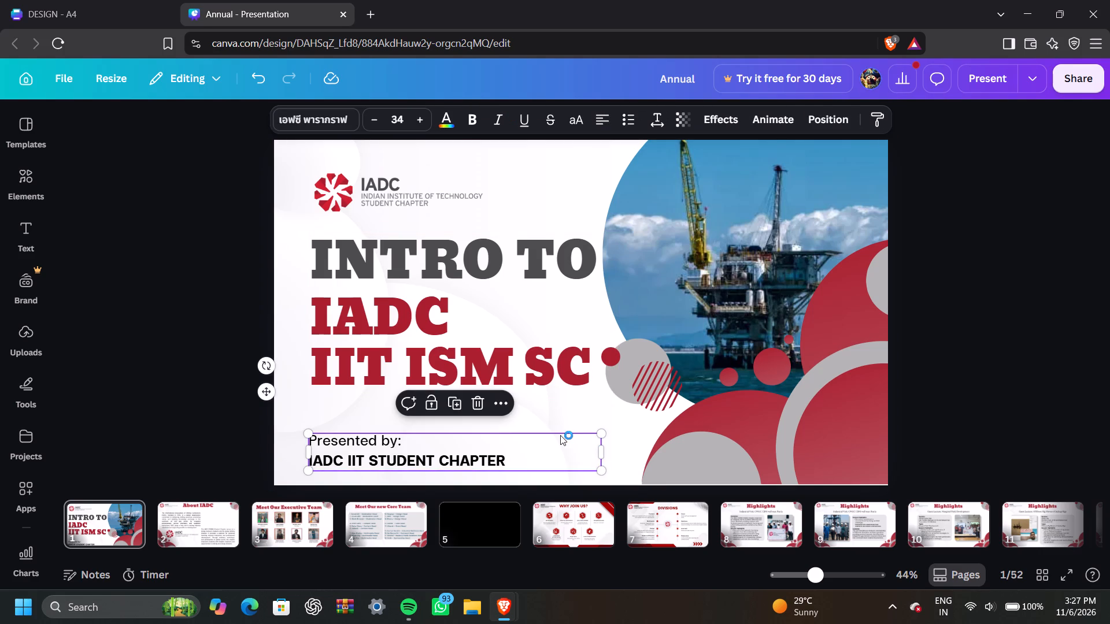
key(Delete)
Review the presentation's About and team pages and look through the corresponding pages of the DESIGN A4 report.
click(204, 504)
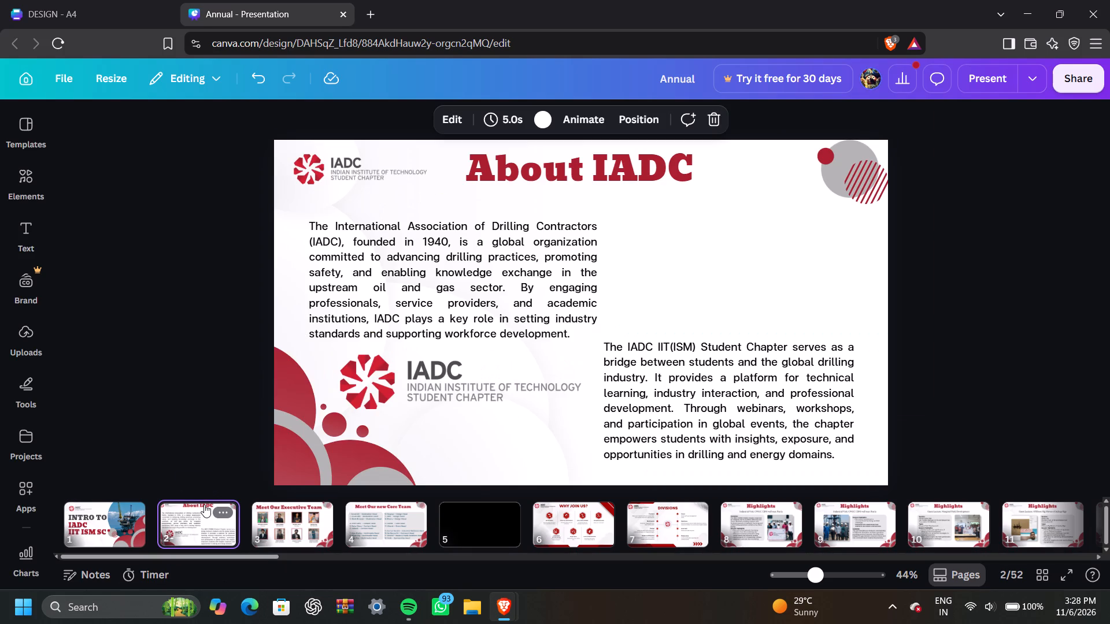
key(Right)
key(Right)
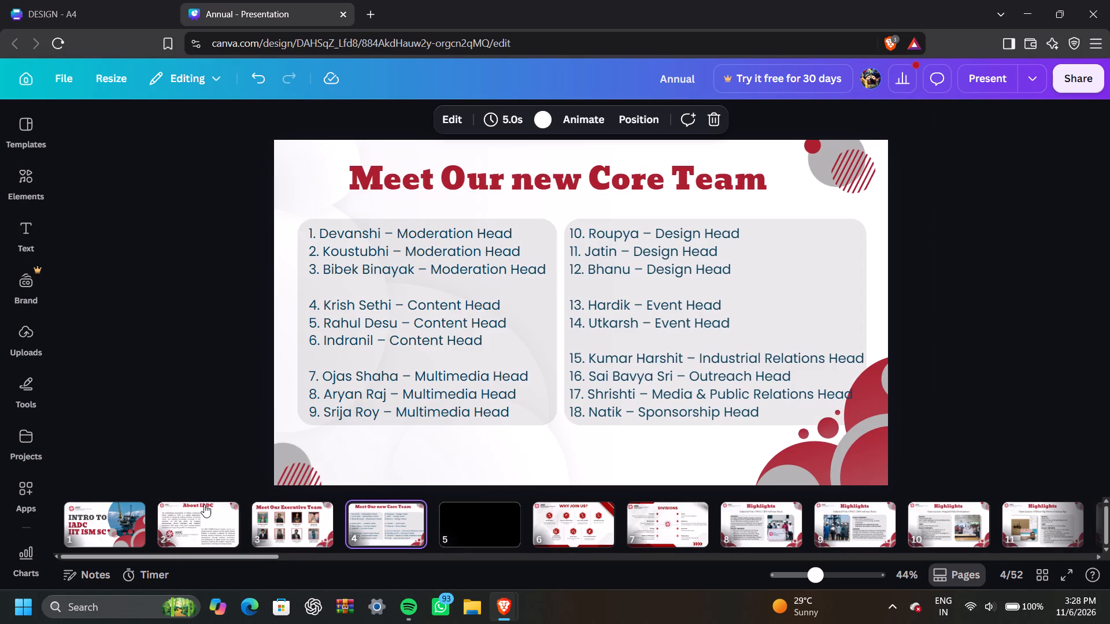
click(73, 2)
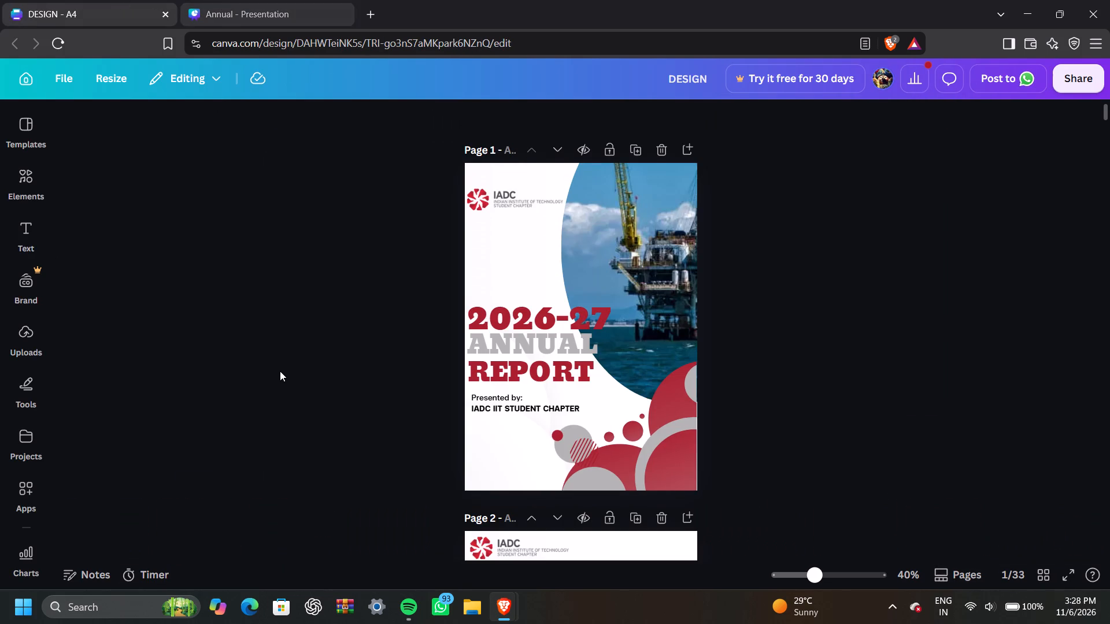
scroll(282, 376, down, 9)
scroll(282, 376, up, 3)
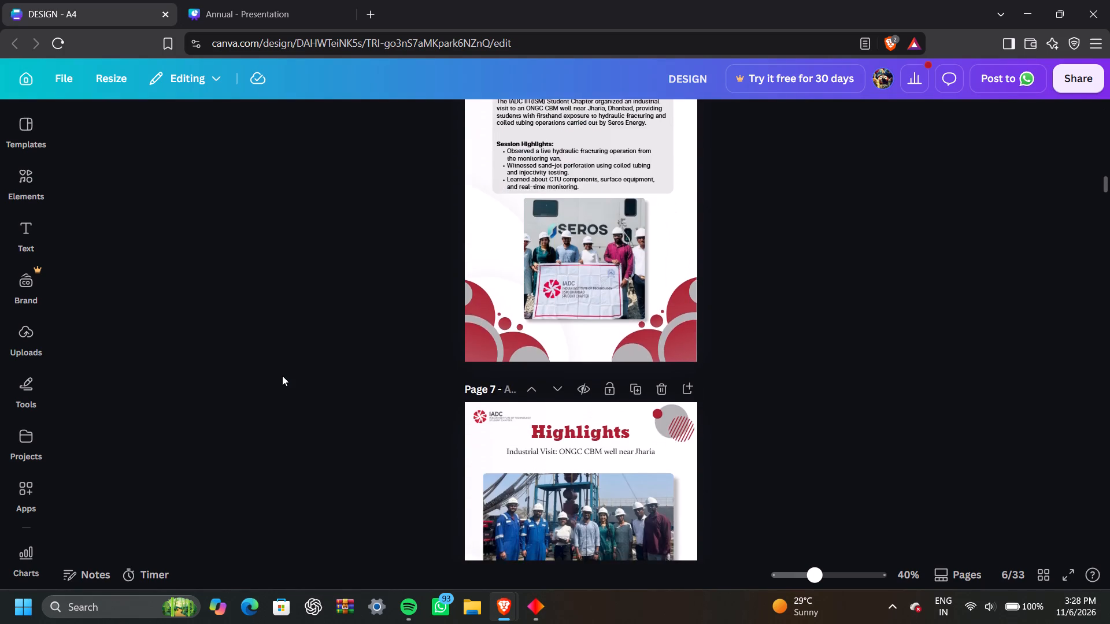
scroll(282, 376, up, 6)
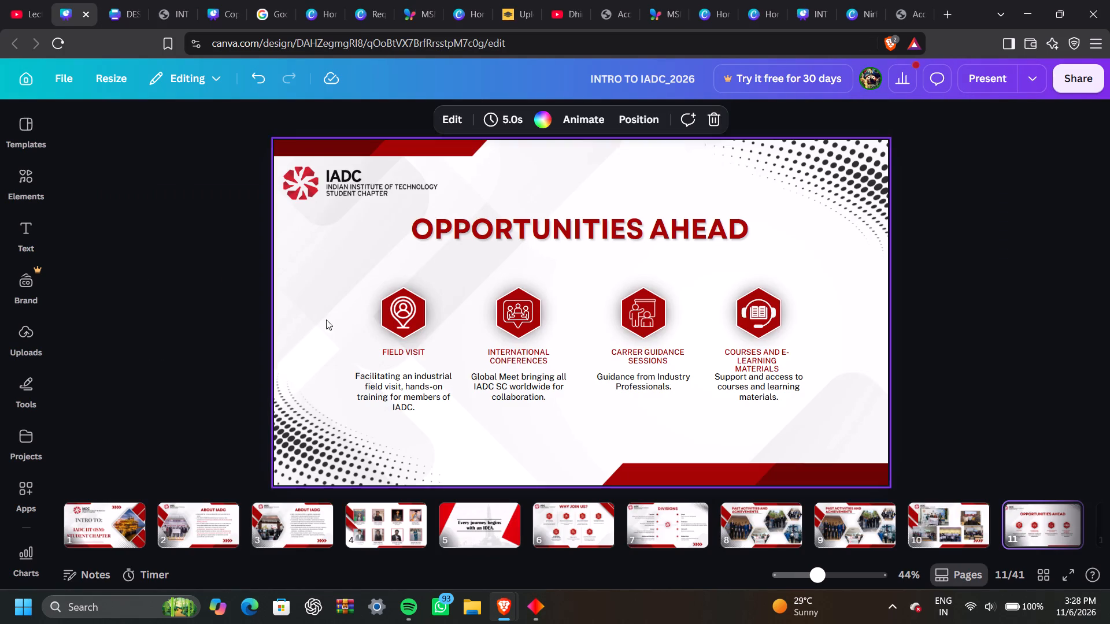
scroll(453, 300, up, 5)
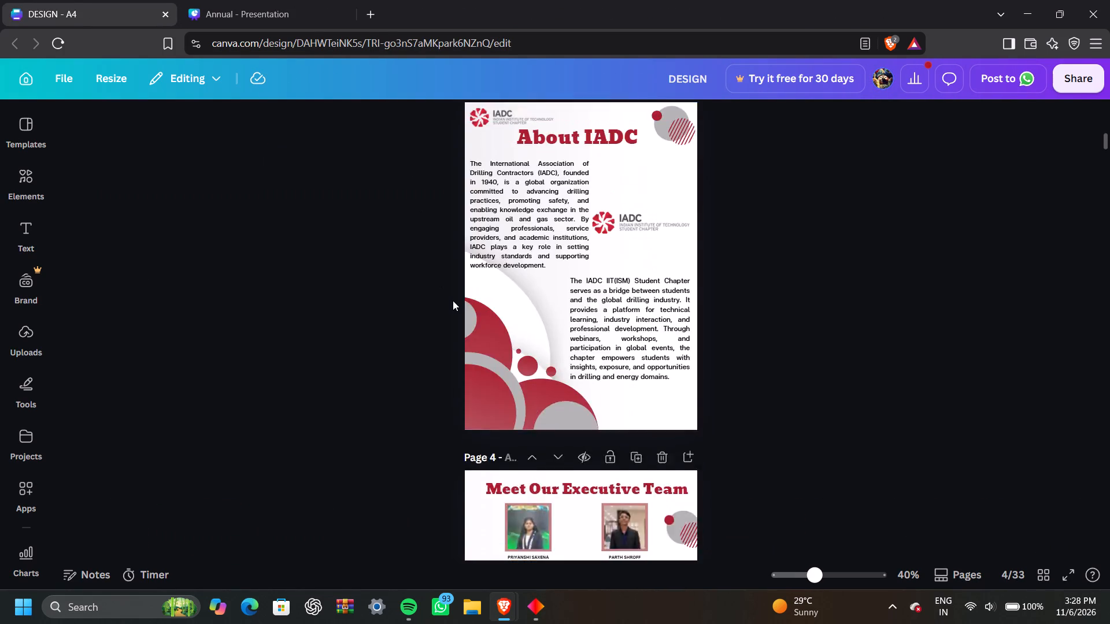
scroll(453, 300, up, 5)
click(328, 0)
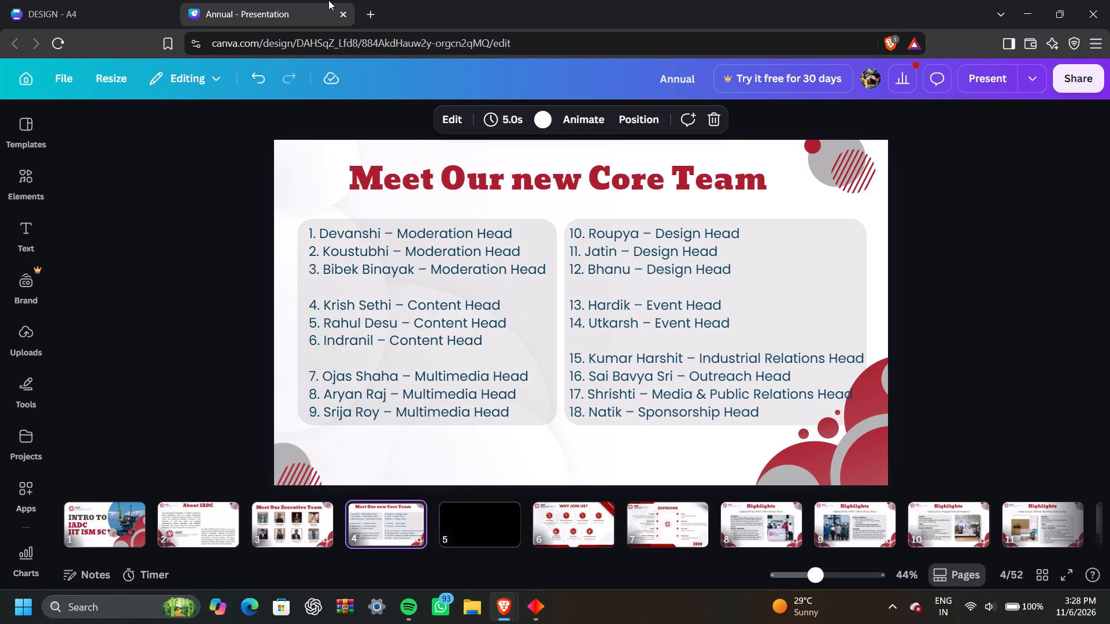
Switch to the 2026-27 A4 report design at its first Meet Our new Core Team page.
click(1038, 14)
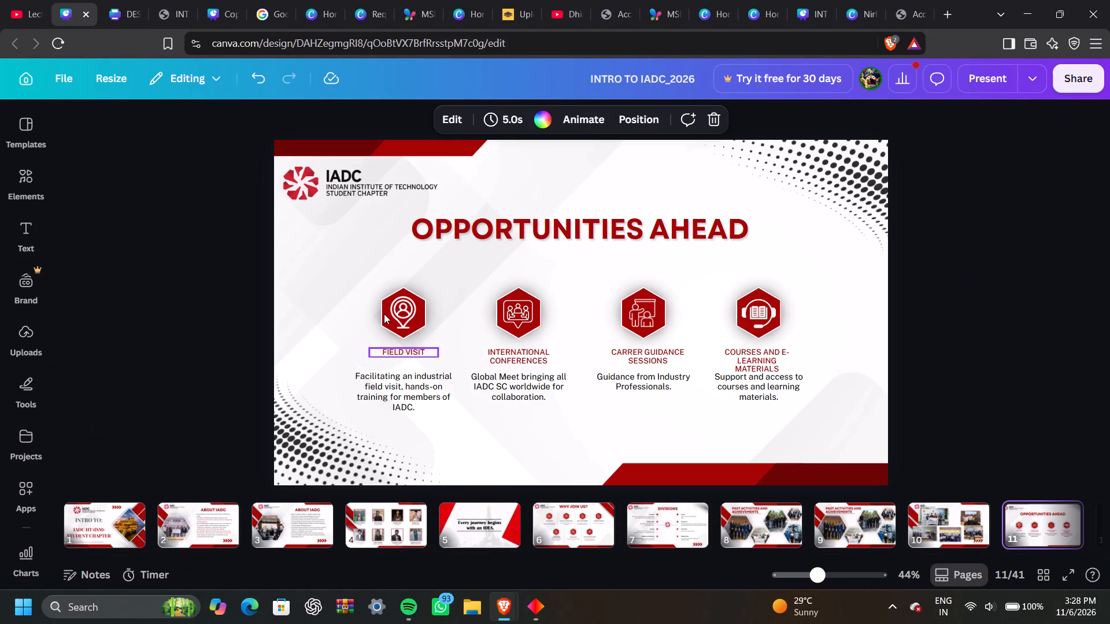
click(701, 2)
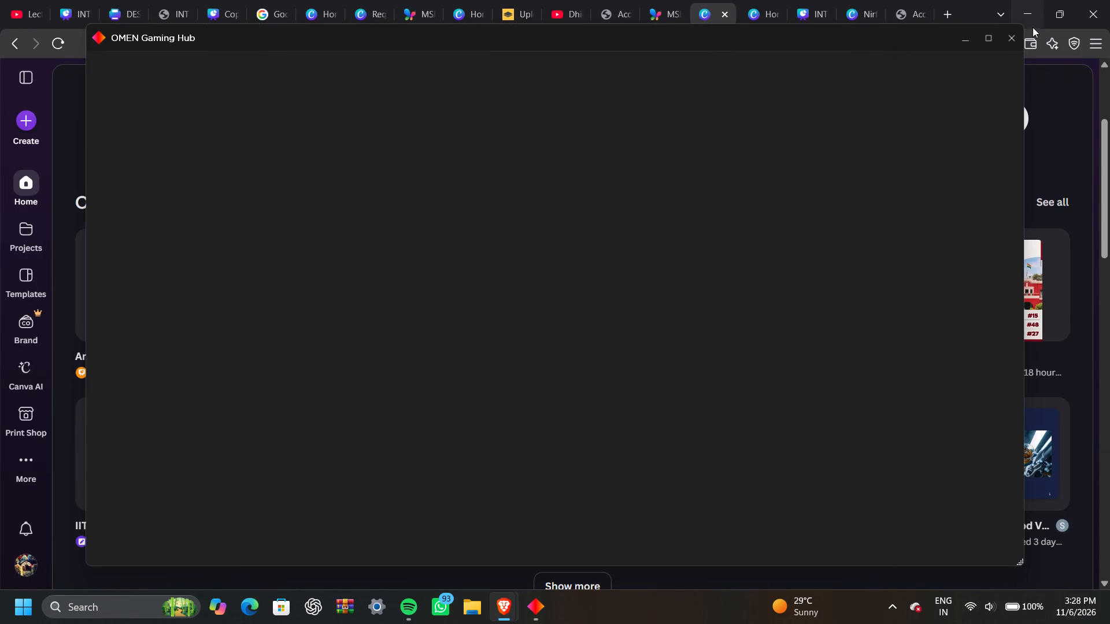
Close the OMEN Gaming Hub window and dismiss the WhatsApp notification covering the design home page.
click(1012, 40)
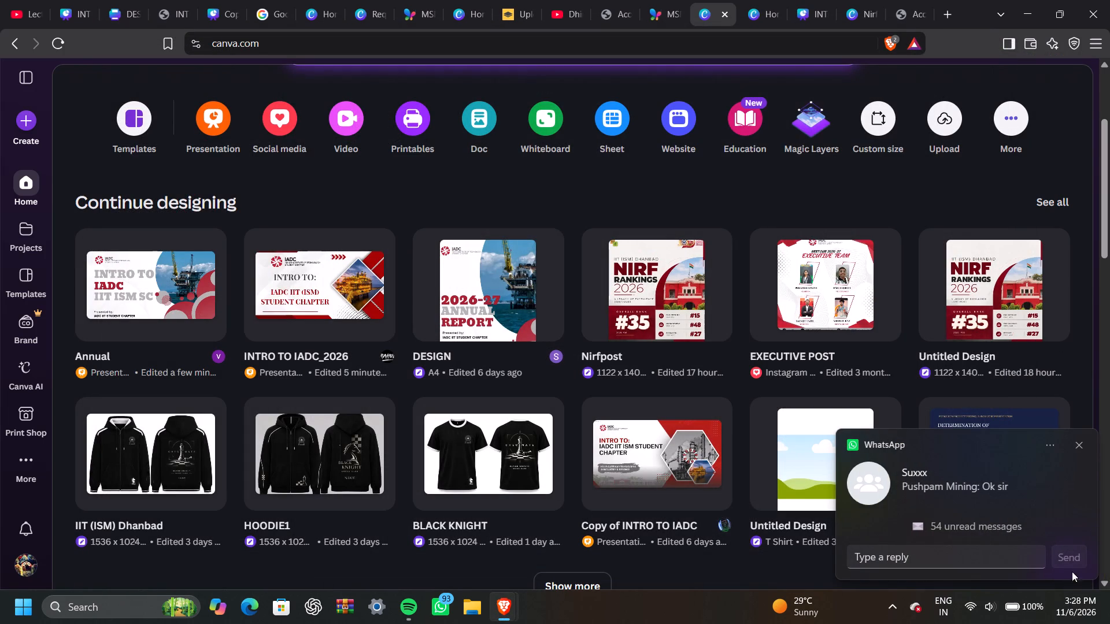
click(1074, 450)
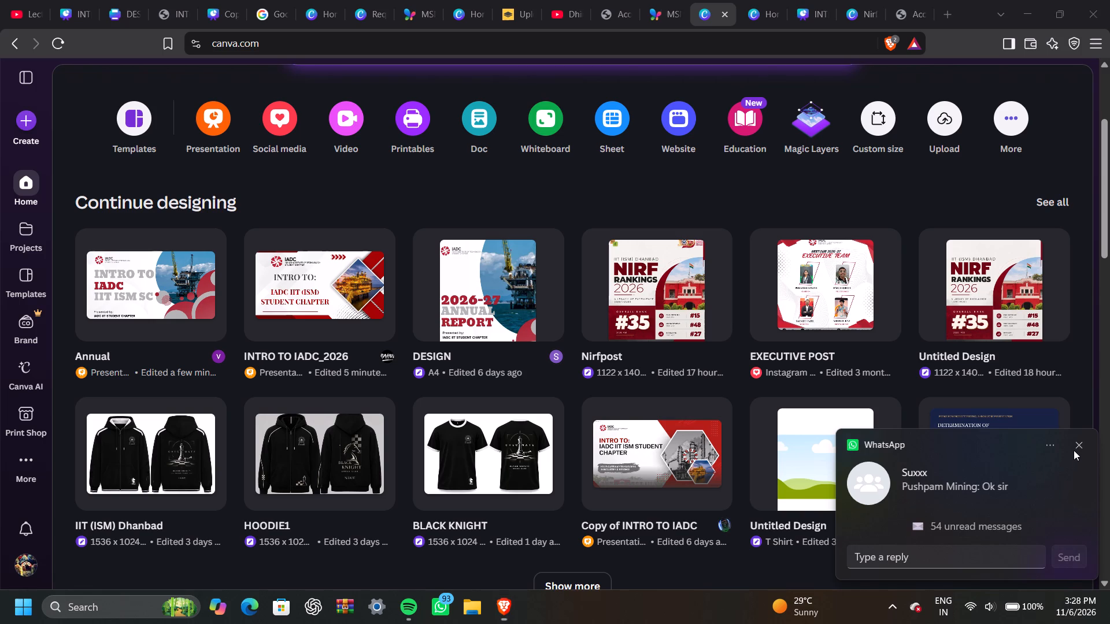
Expand the recent designs list, open the A4 design named 2026-27, and go to its Meet Our new Core Team page, page 5.
scroll(616, 535, down, 1)
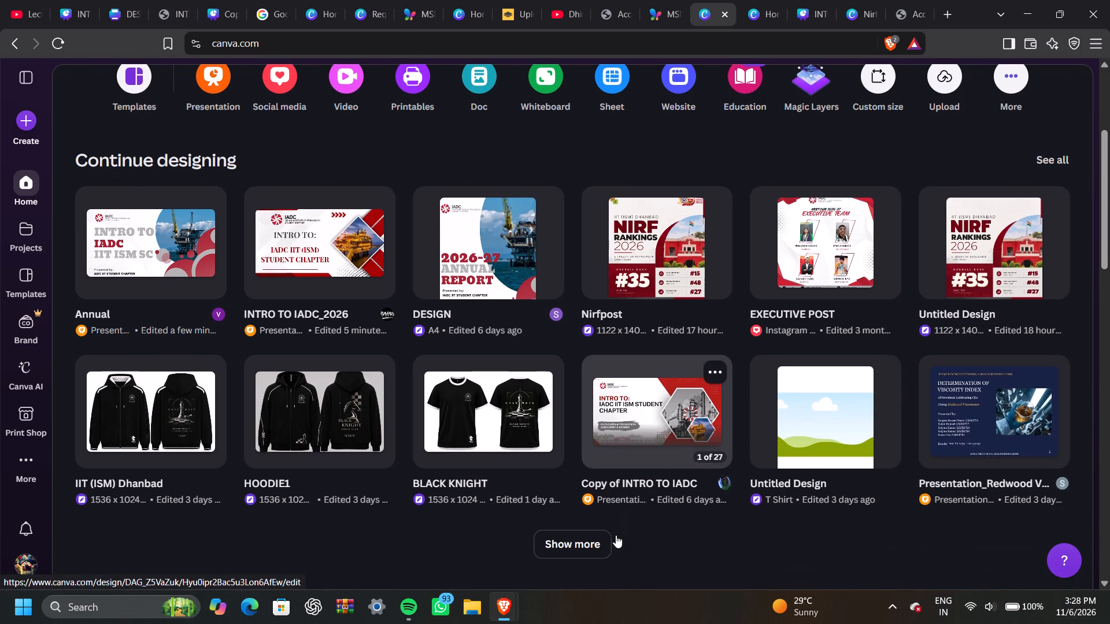
scroll(616, 535, down, 1)
click(593, 540)
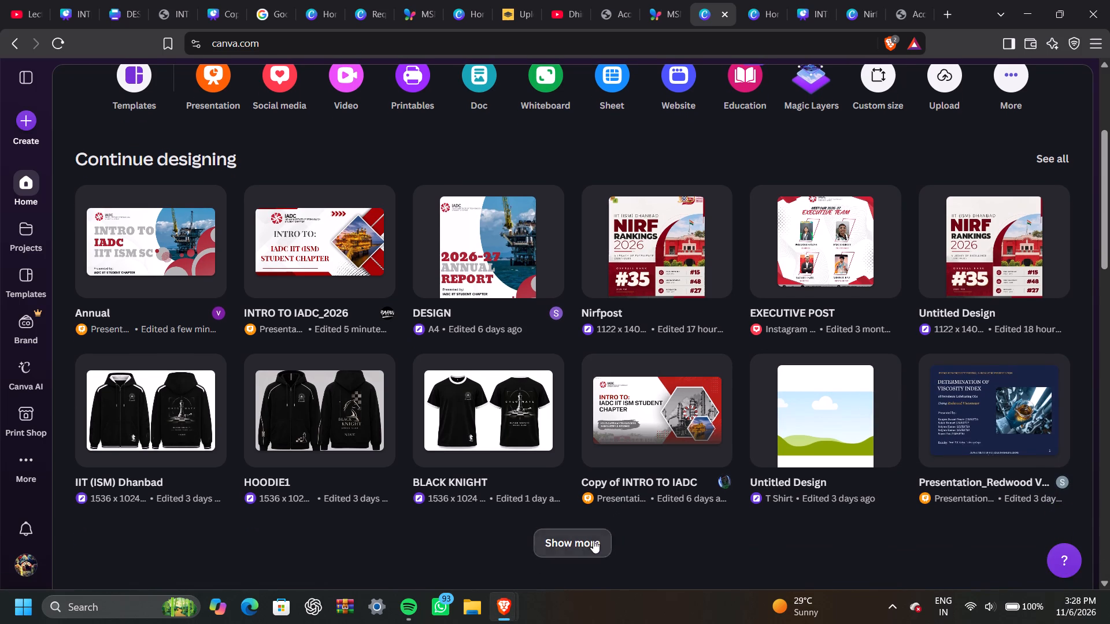
scroll(526, 396, down, 3)
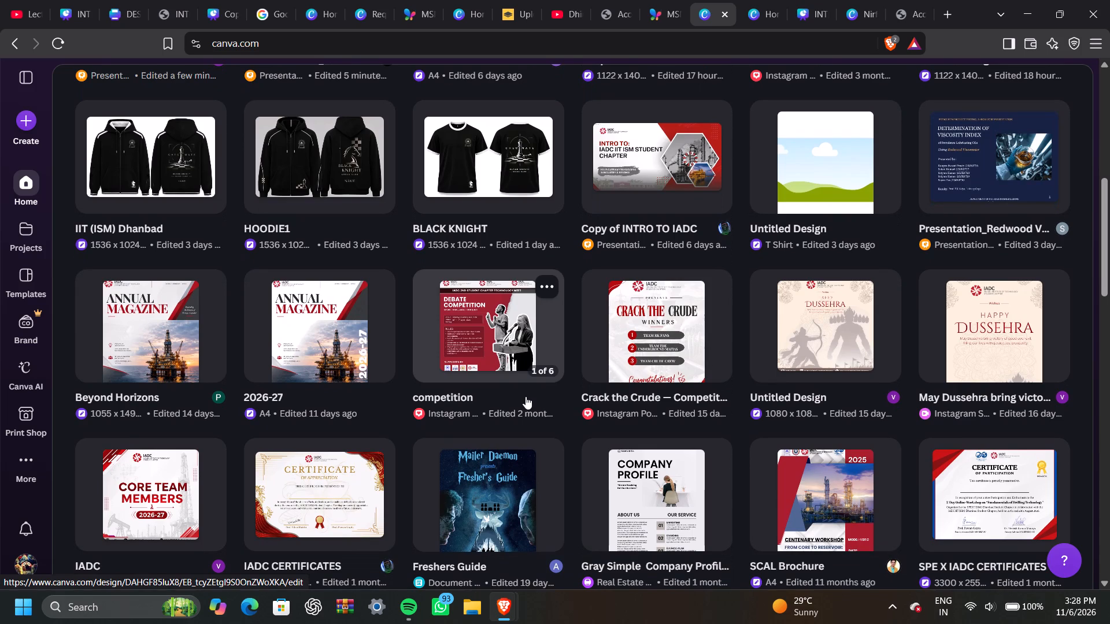
click(294, 364)
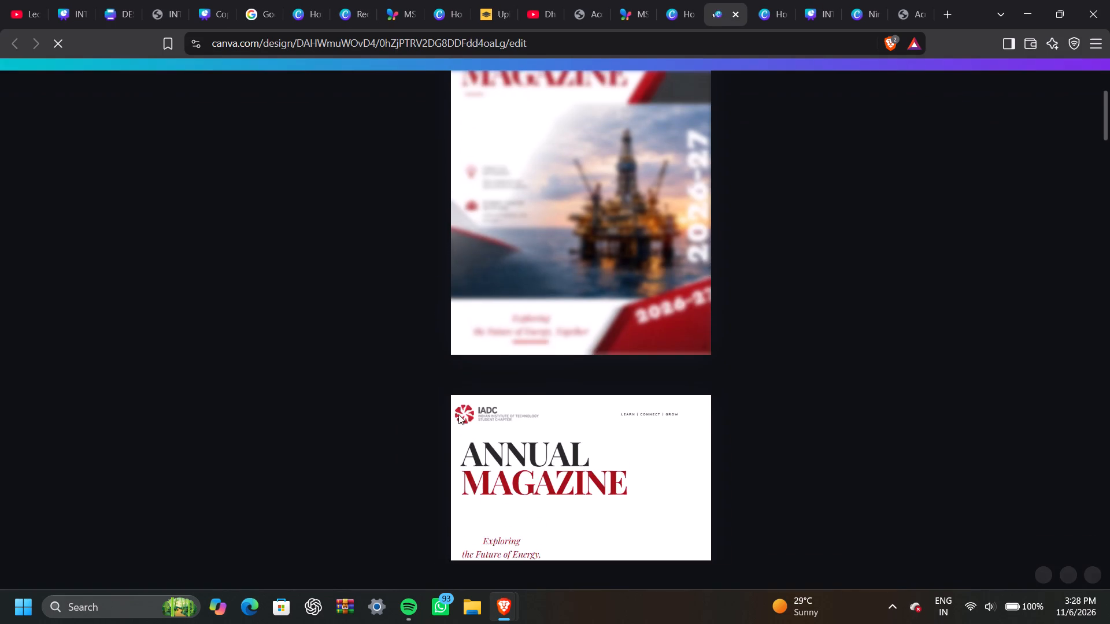
scroll(528, 412, down, 9)
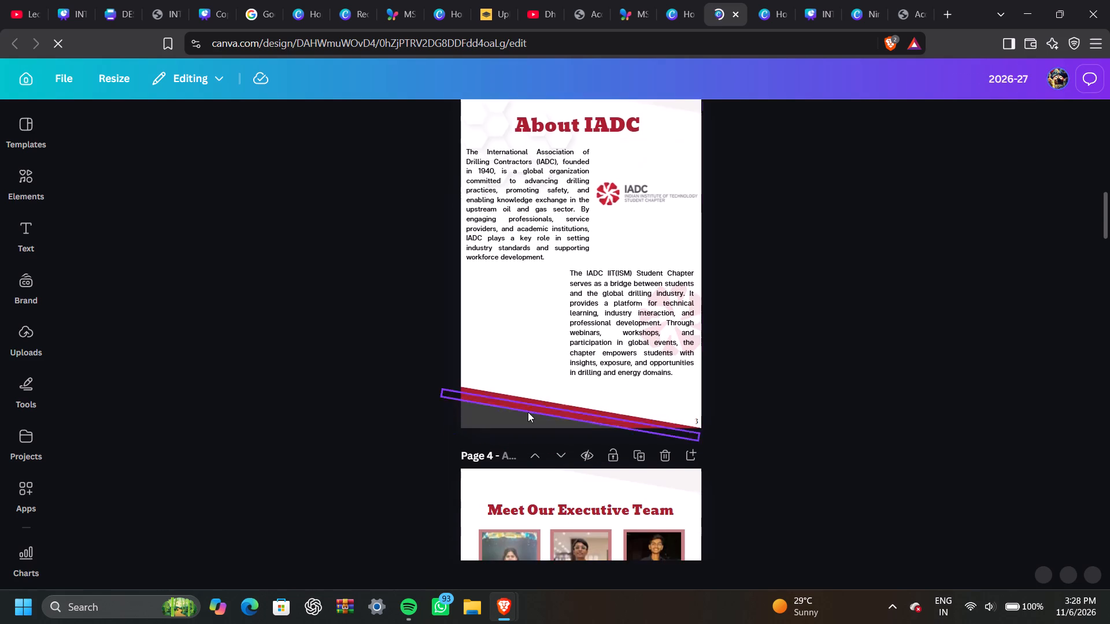
scroll(528, 412, down, 6)
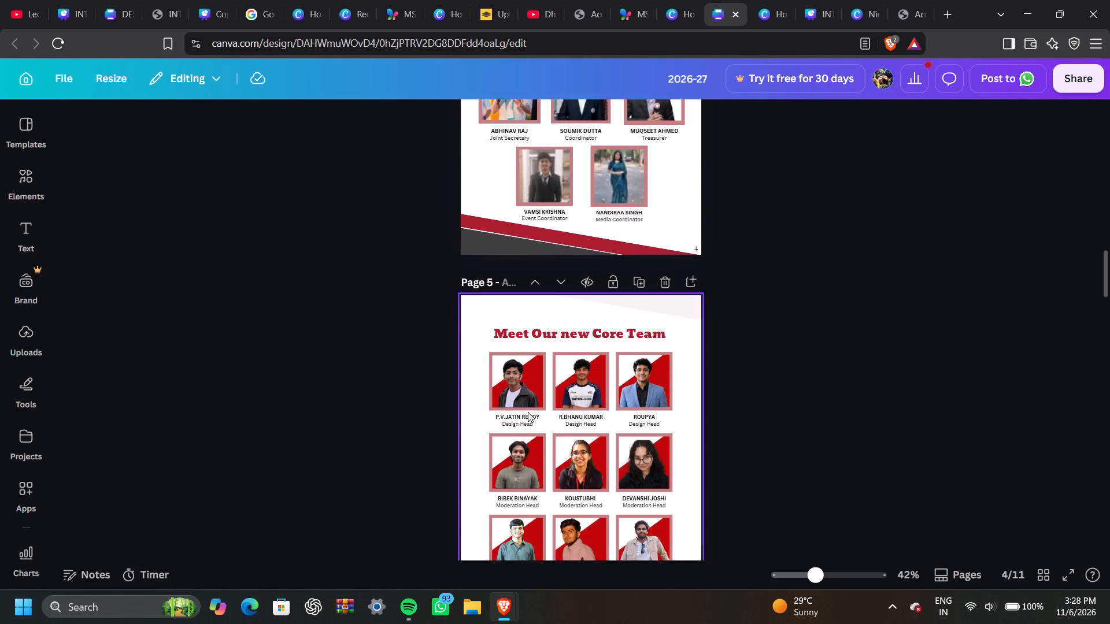
scroll(528, 412, down, 2)
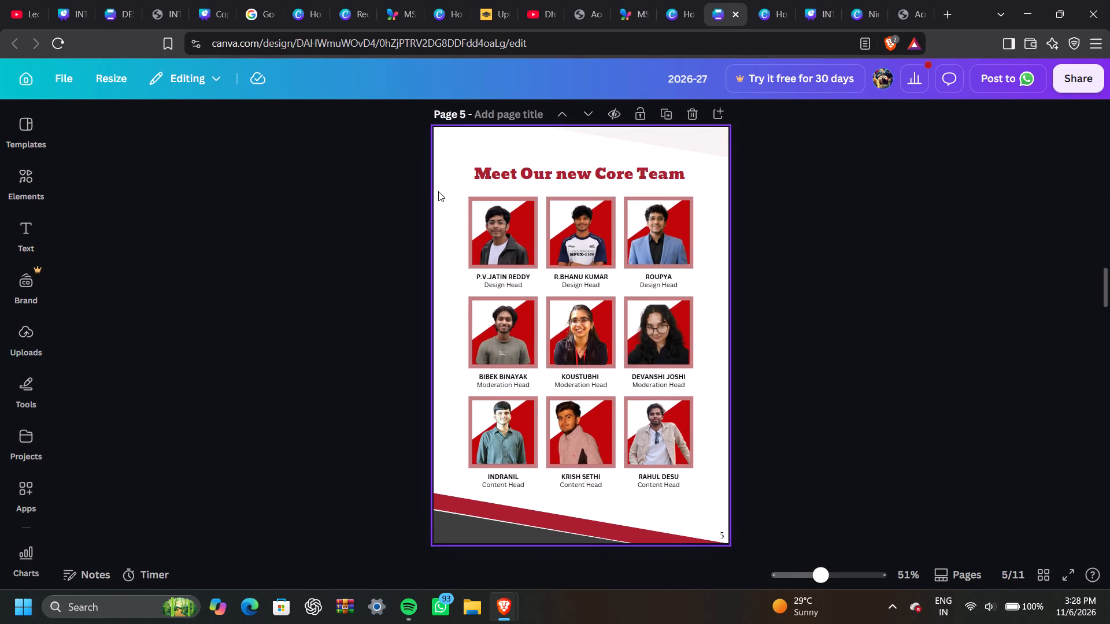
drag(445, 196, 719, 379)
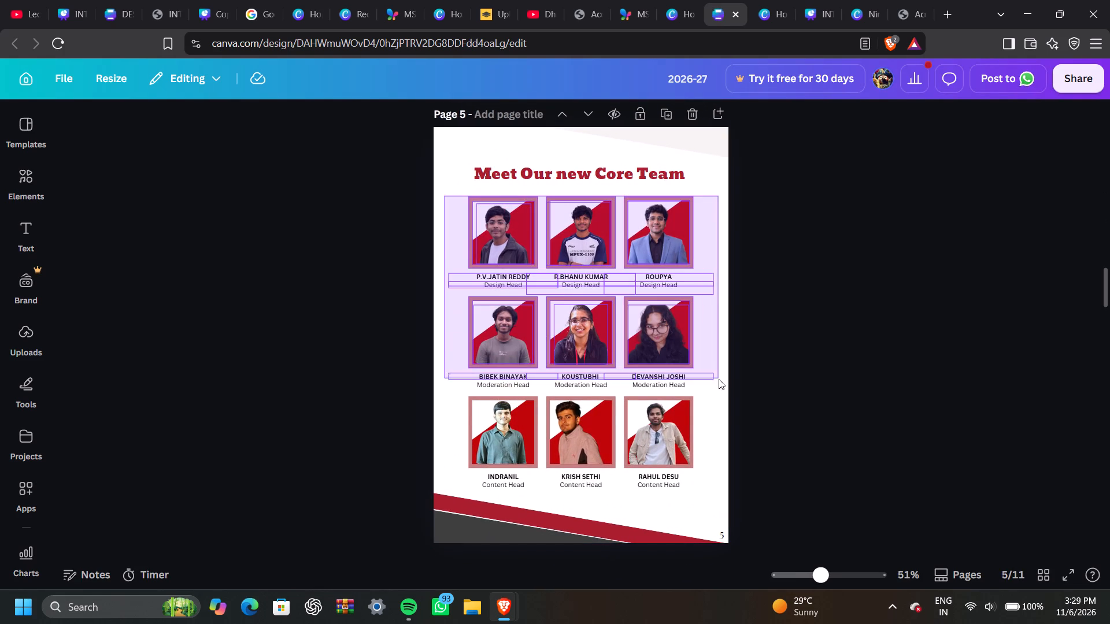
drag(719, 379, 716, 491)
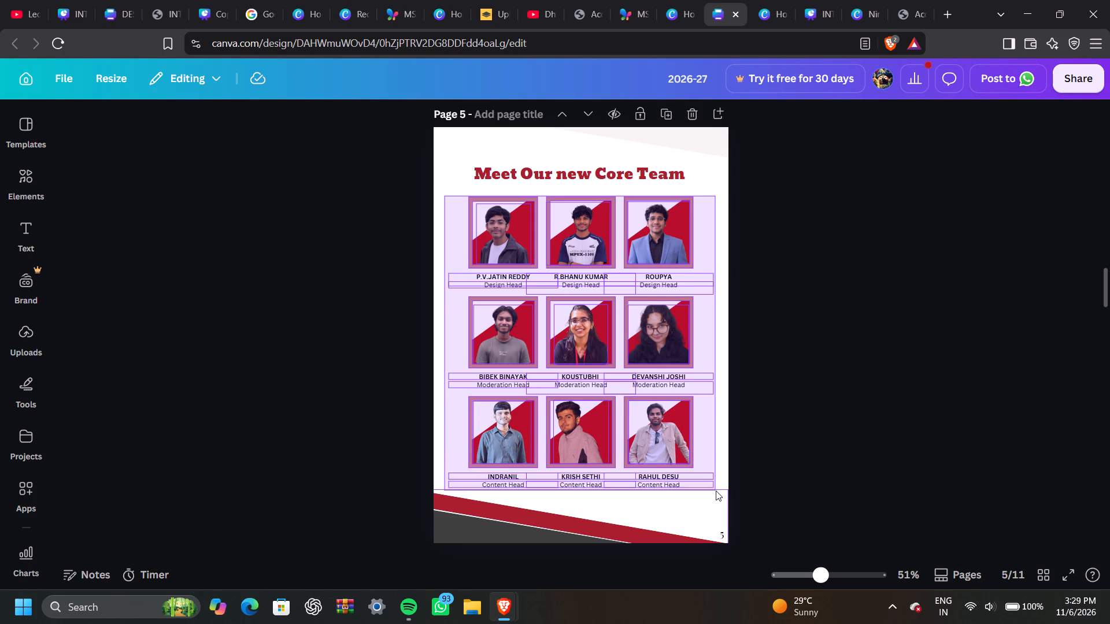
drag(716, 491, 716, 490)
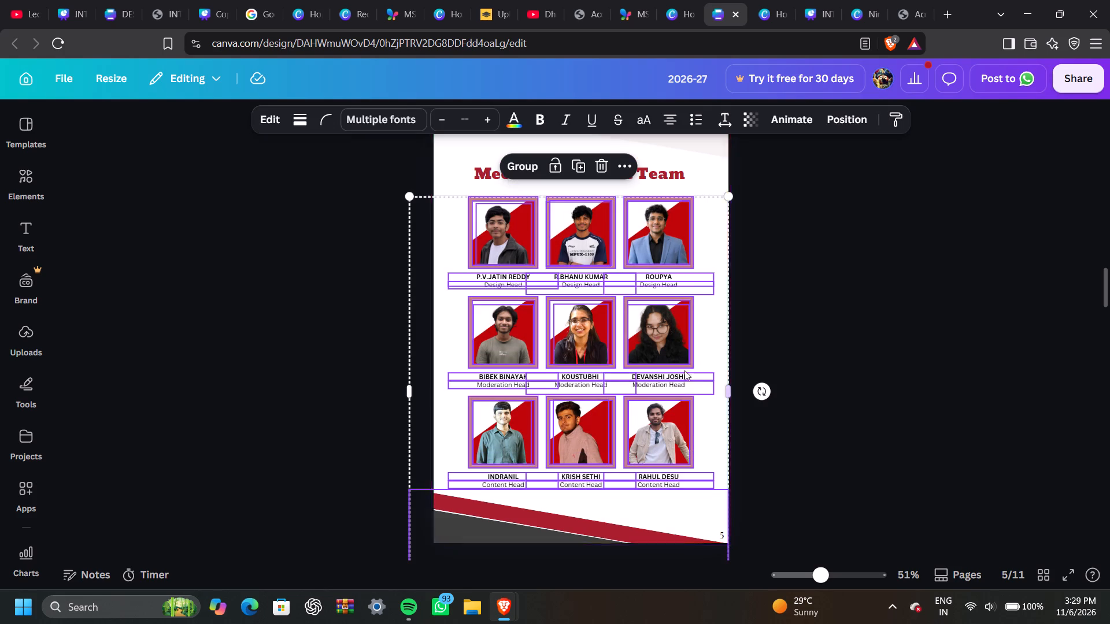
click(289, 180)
Look through the Executive Team page and both new Core Team pages of the 2026-27 report.
scroll(289, 180, up, 5)
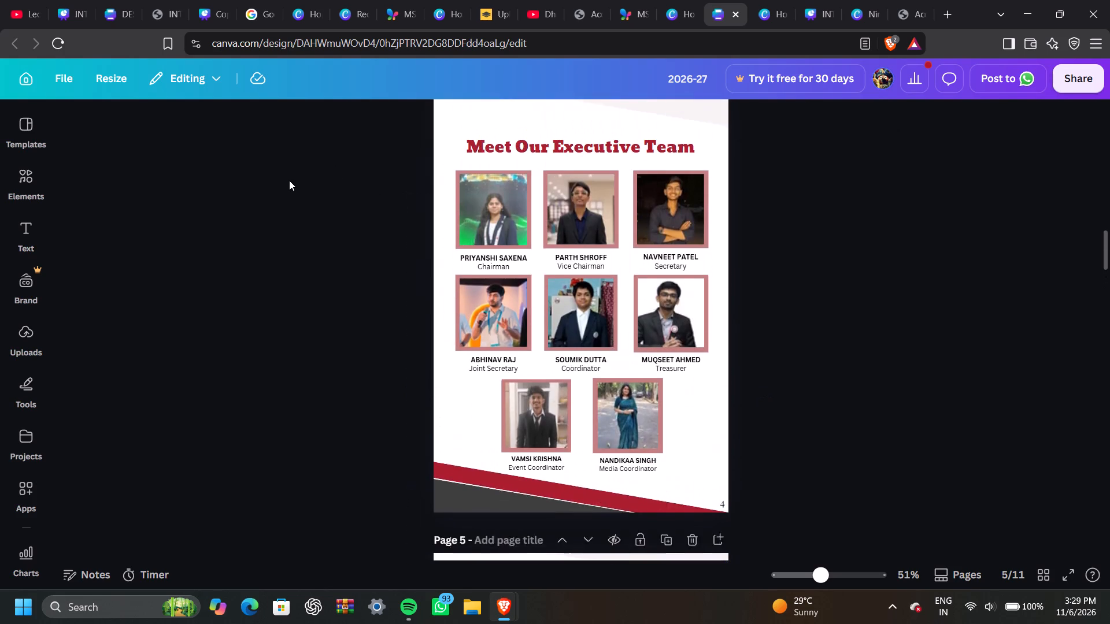
scroll(289, 180, down, 4)
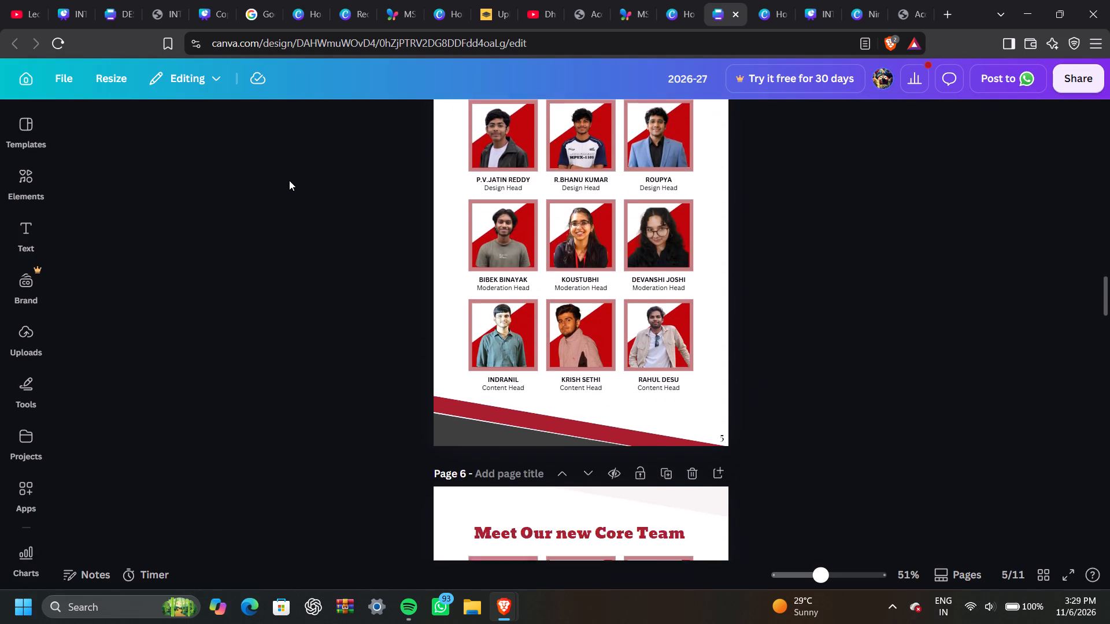
scroll(289, 180, down, 3)
scroll(289, 180, up, 3)
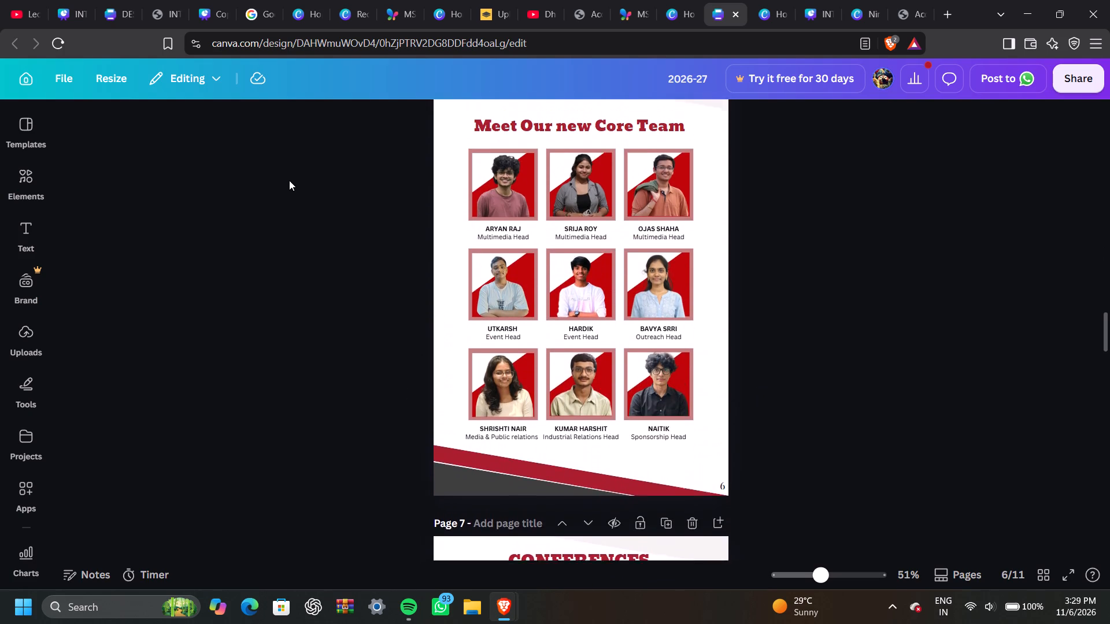
scroll(289, 180, up, 6)
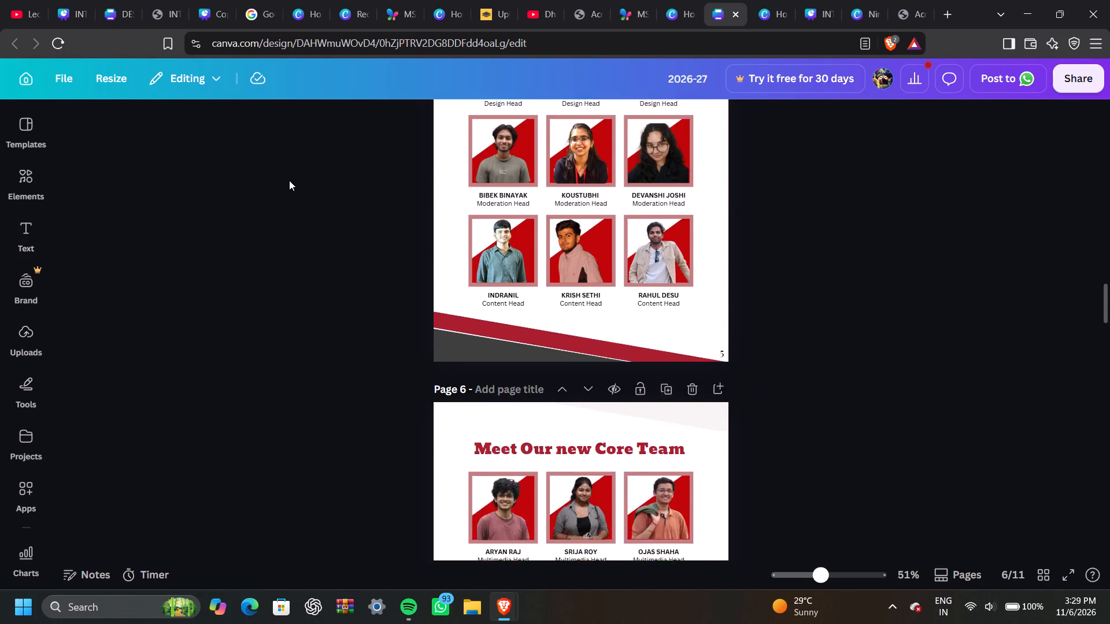
scroll(289, 180, up, 5)
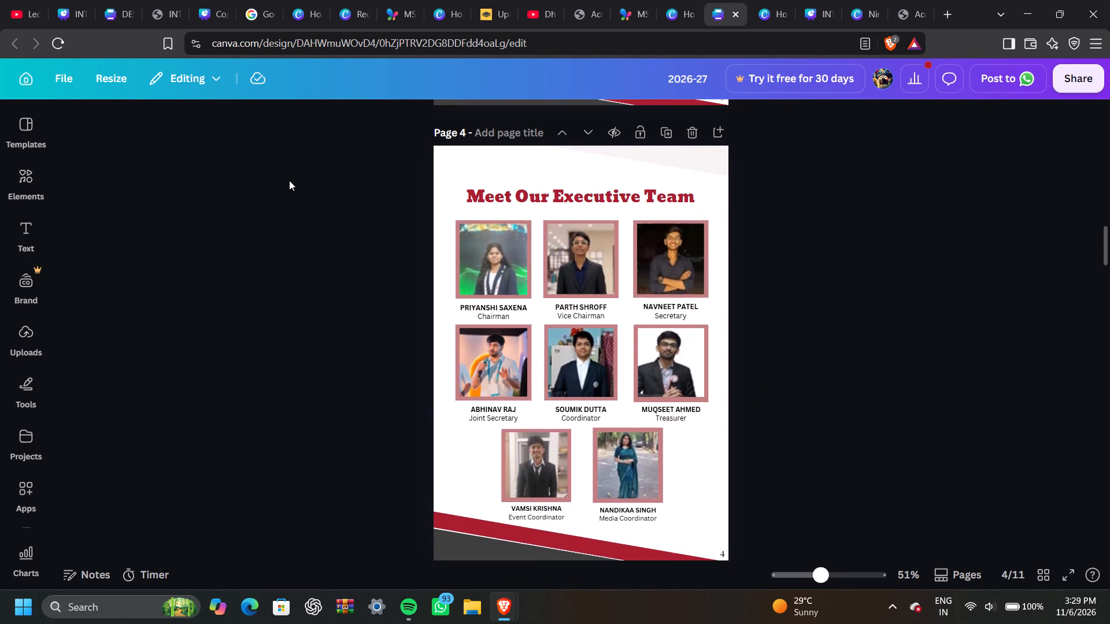
scroll(289, 180, up, 1)
scroll(470, 374, down, 3)
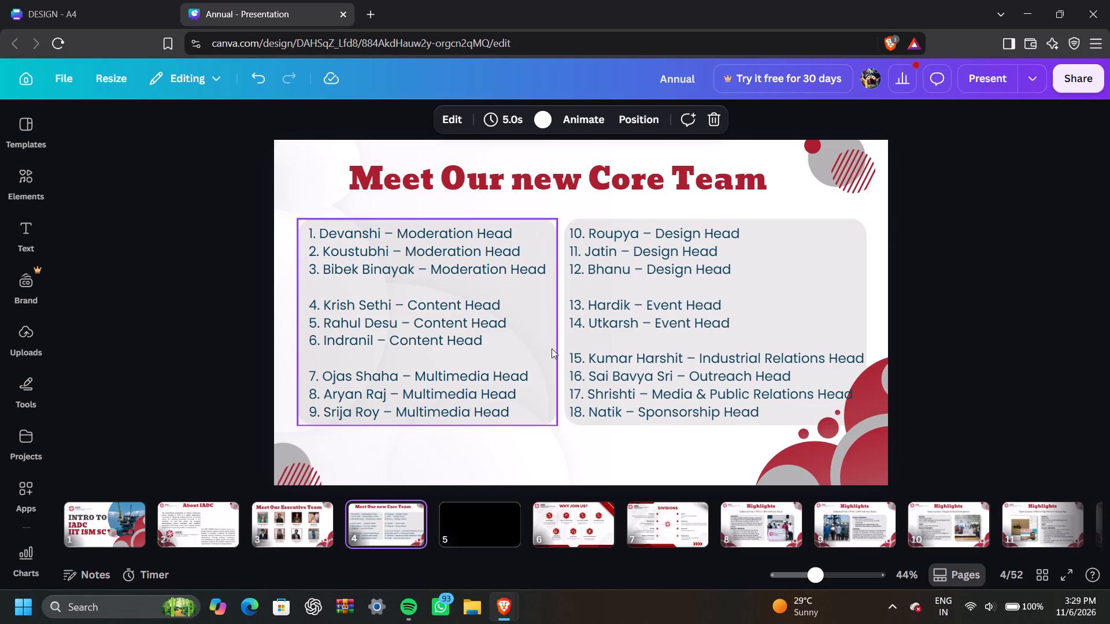
Copy all nine framed photos with their name and role captions from page 5 of the 2026-27 report.
scroll(552, 348, down, 1)
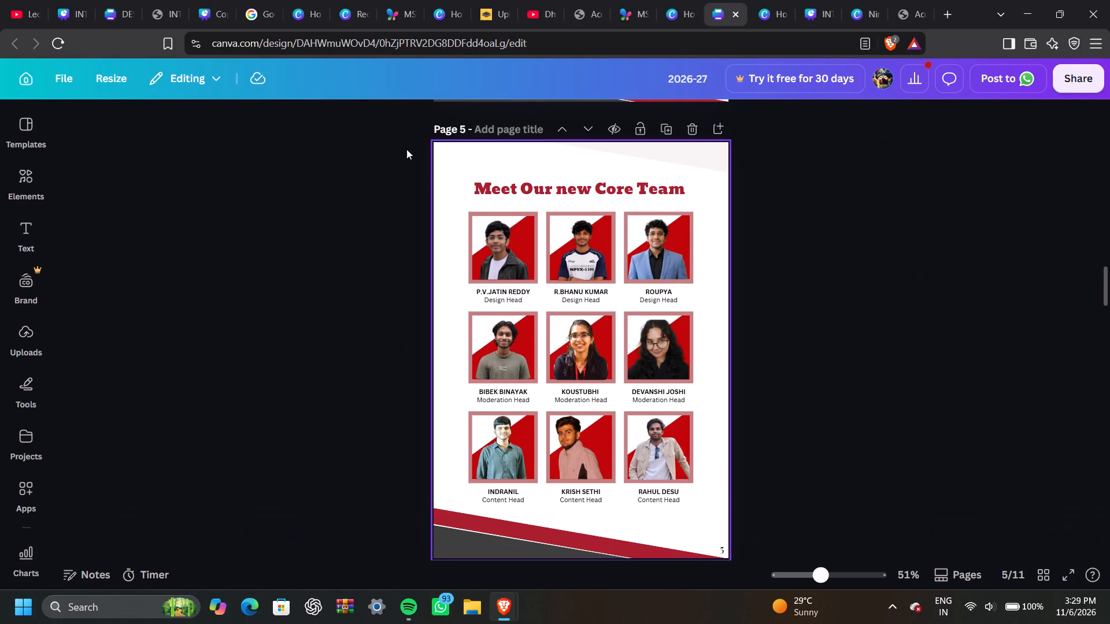
drag(353, 242, 738, 500)
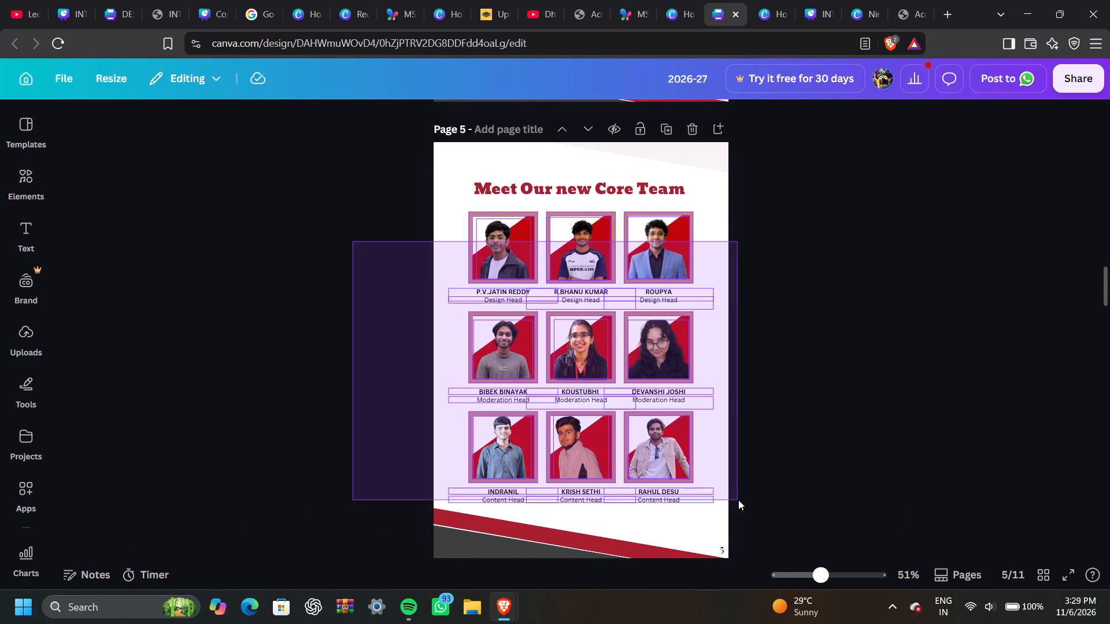
drag(738, 500, 738, 500)
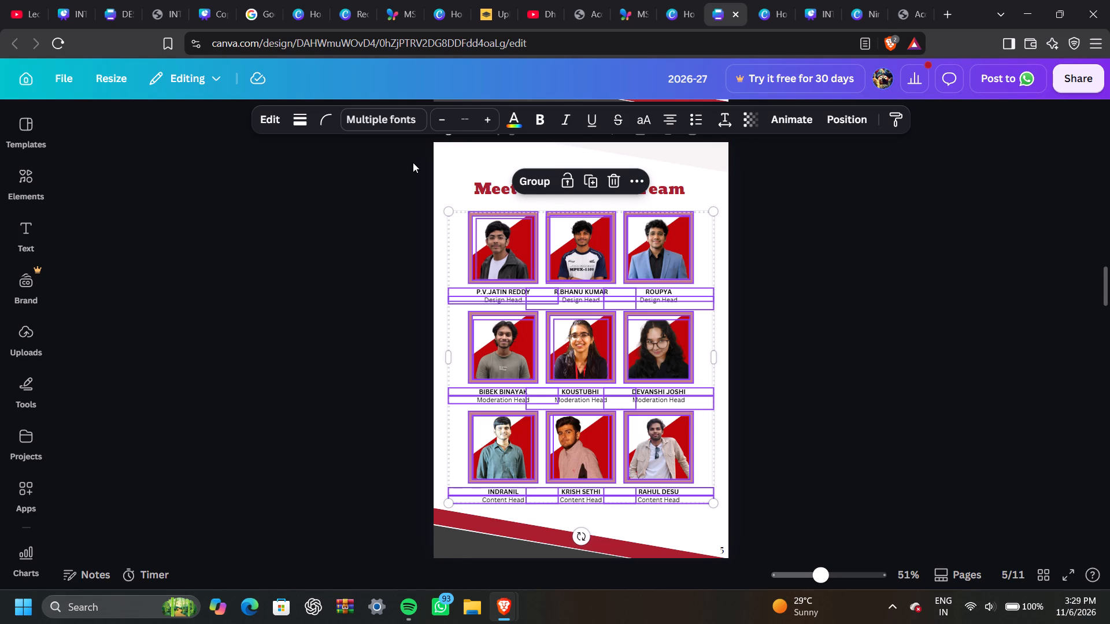
key(ctrl+c)
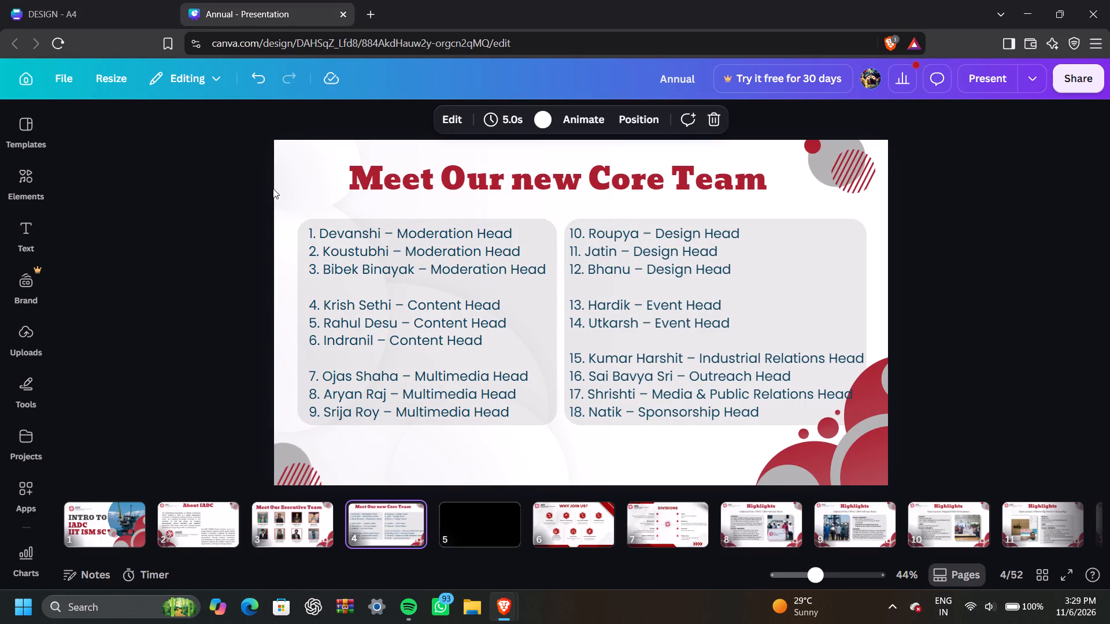
Delete both text lists of names and roles from the Annual presentation's Meet Our new Core Team page.
drag(232, 222, 826, 333)
key(Delete)
Paste the nine copied photos with captions onto the presentation's Core Team page, undoing any duplicate paste.
click(826, 333)
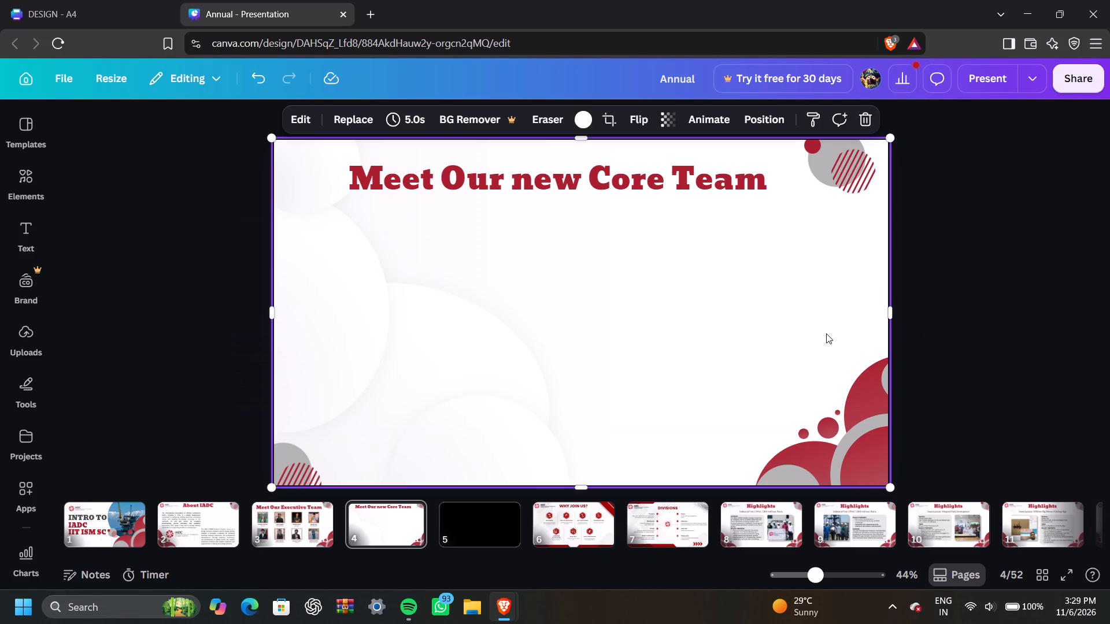
key(ctrl+v)
click(632, 325)
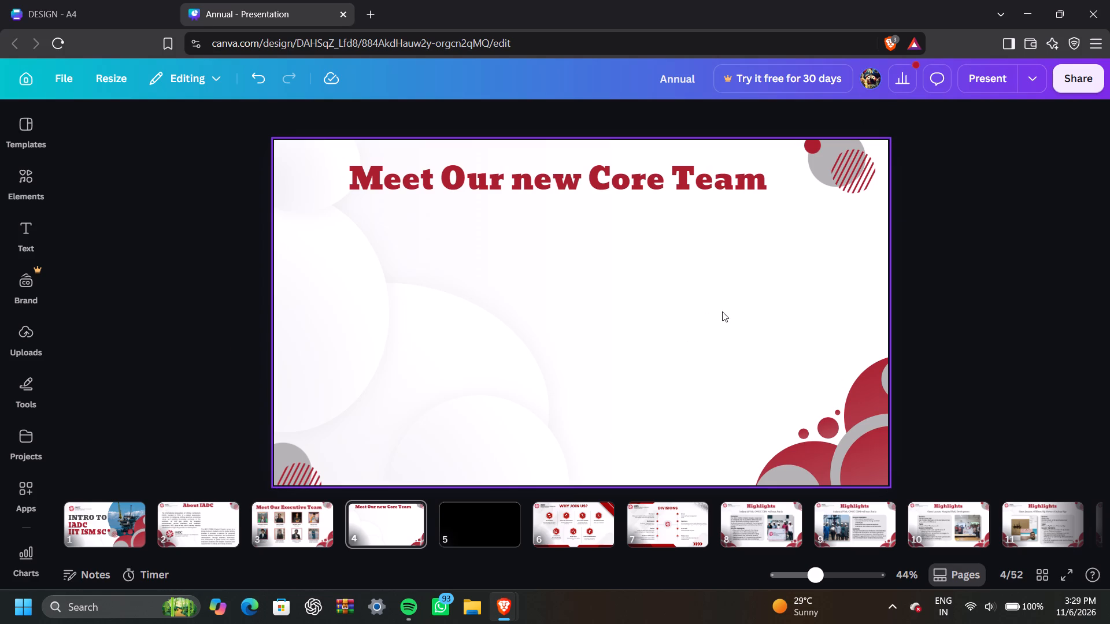
key(ctrl+v)
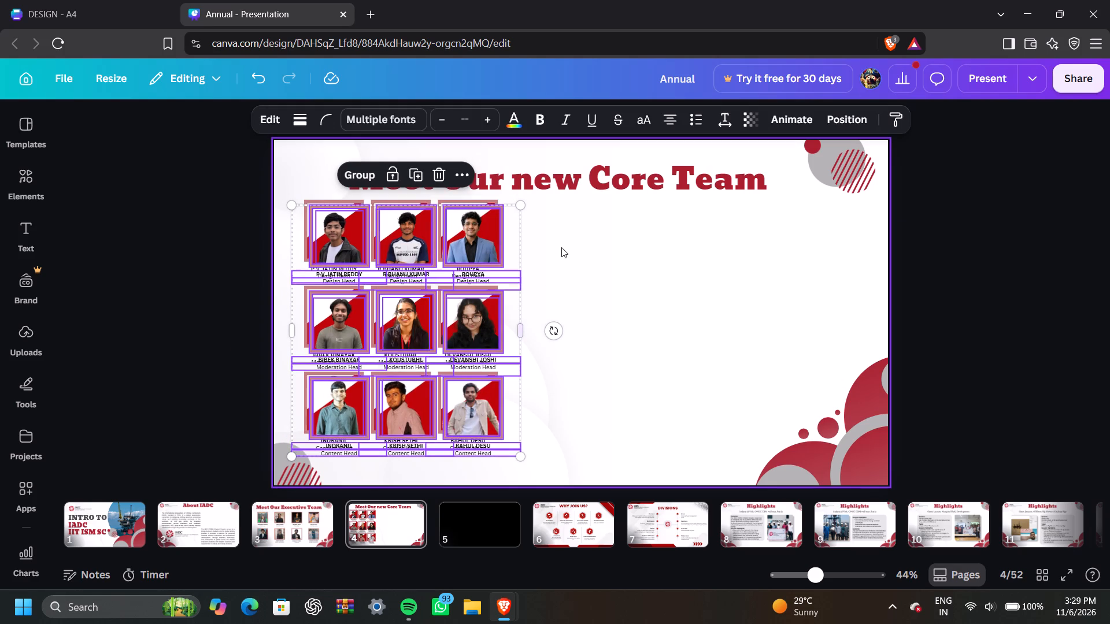
key(ctrl+z)
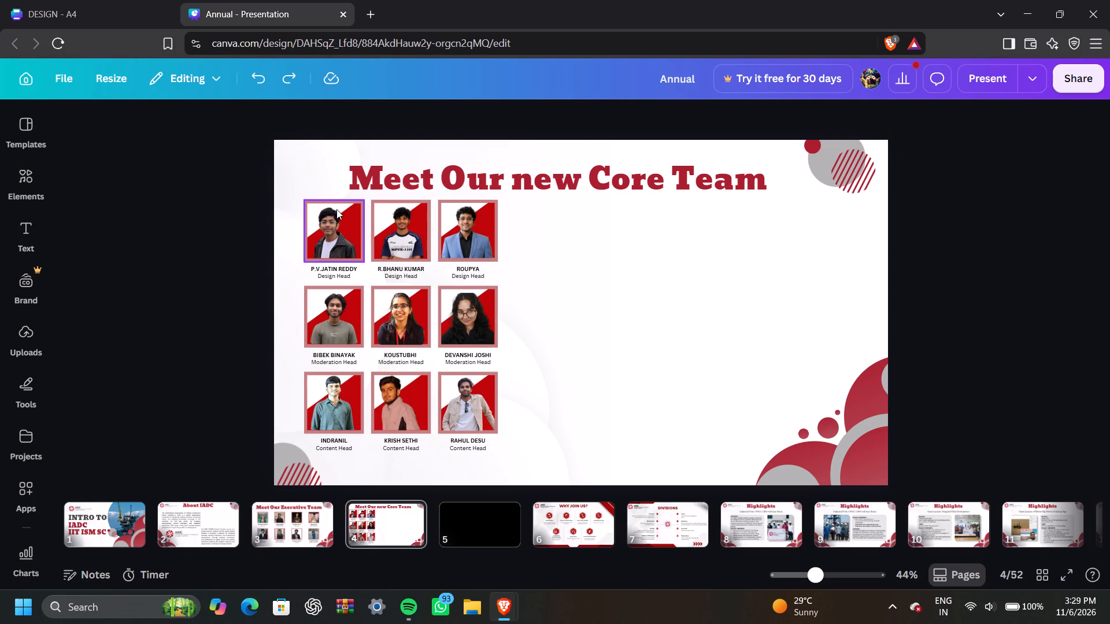
Group the first and third Design Head photos in the top row, each with its own name and role caption.
drag(292, 196, 341, 277)
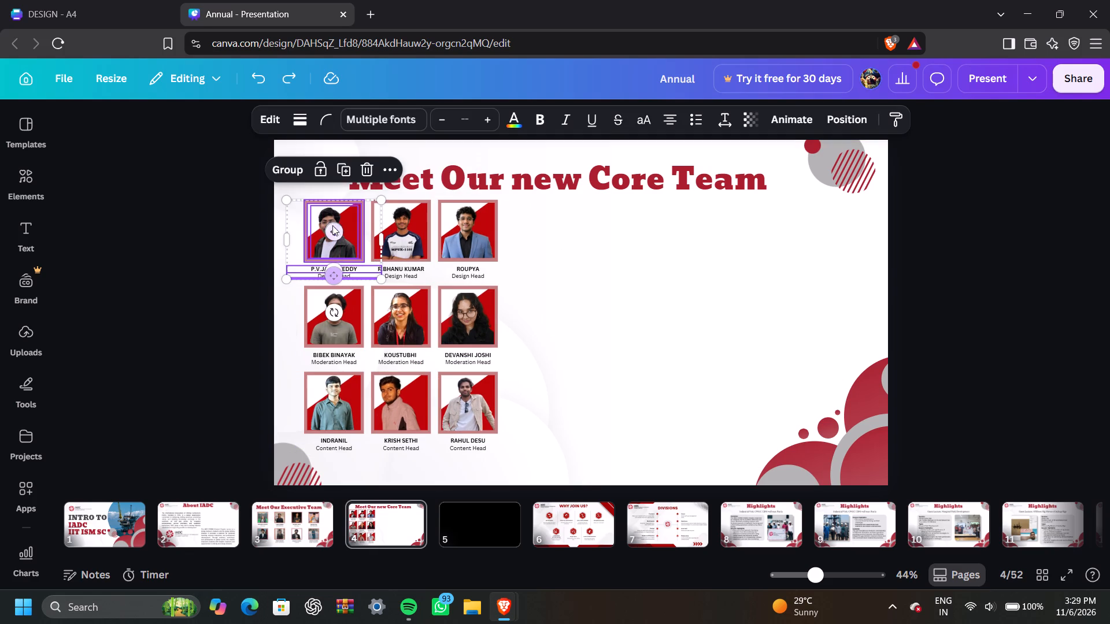
click(297, 168)
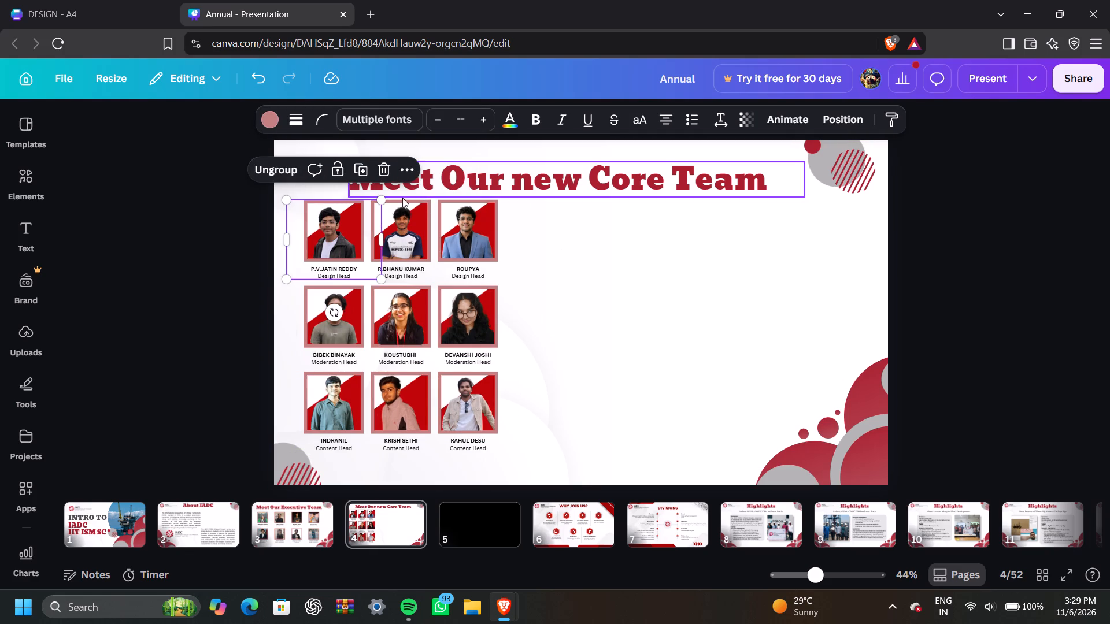
click(275, 231)
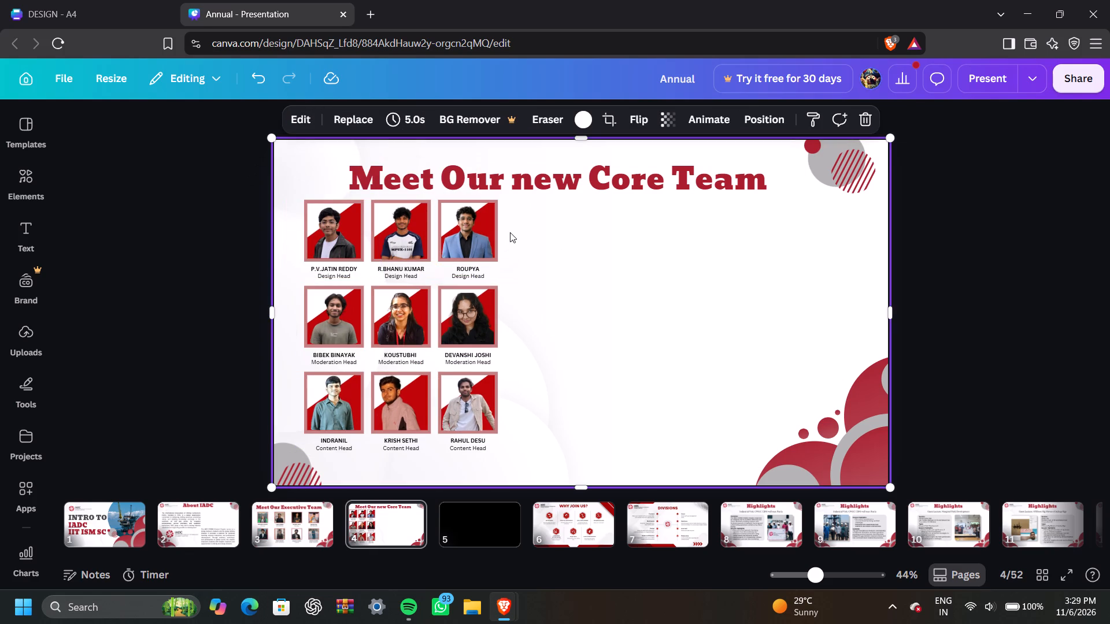
drag(510, 232, 469, 274)
click(421, 169)
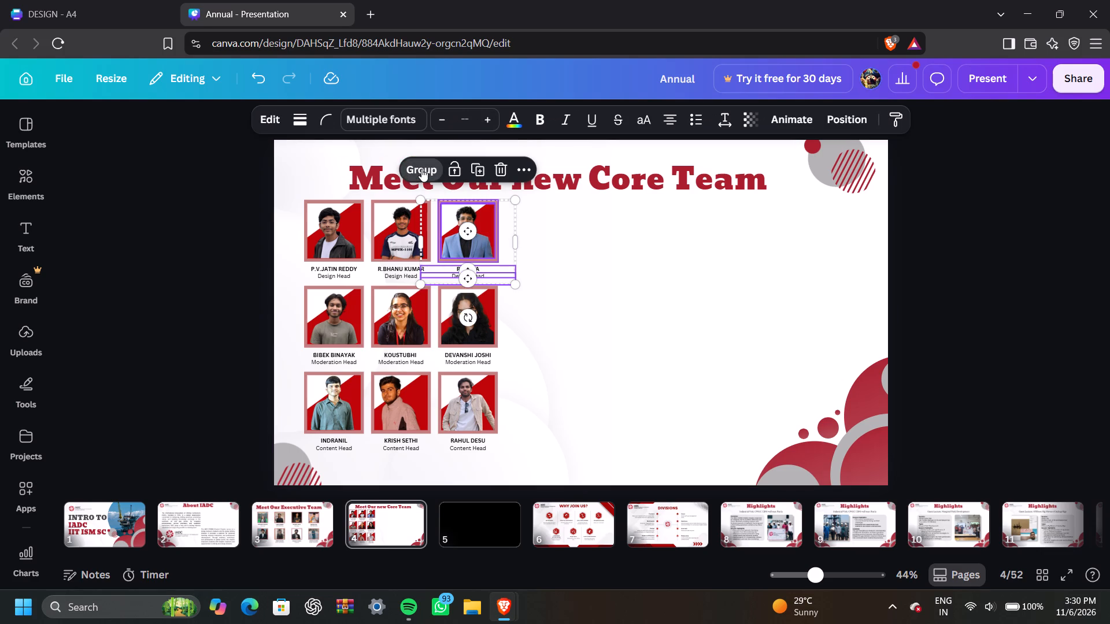
Group the third-column Moderation Head and Content Head photos, each with its own name and role caption.
drag(531, 317, 461, 369)
click(435, 257)
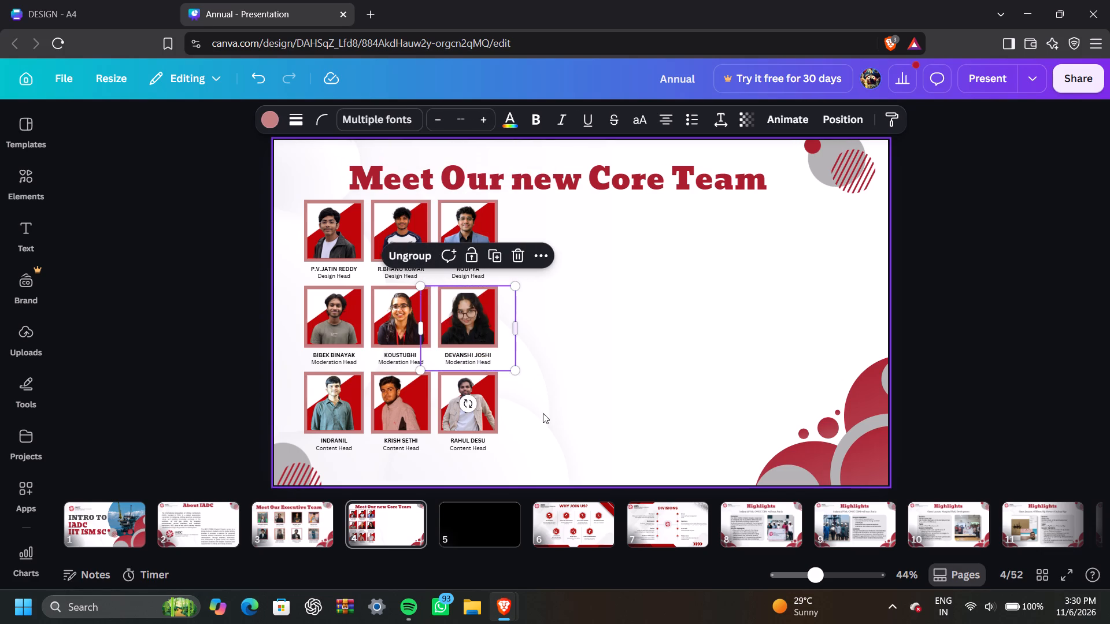
drag(543, 413, 453, 445)
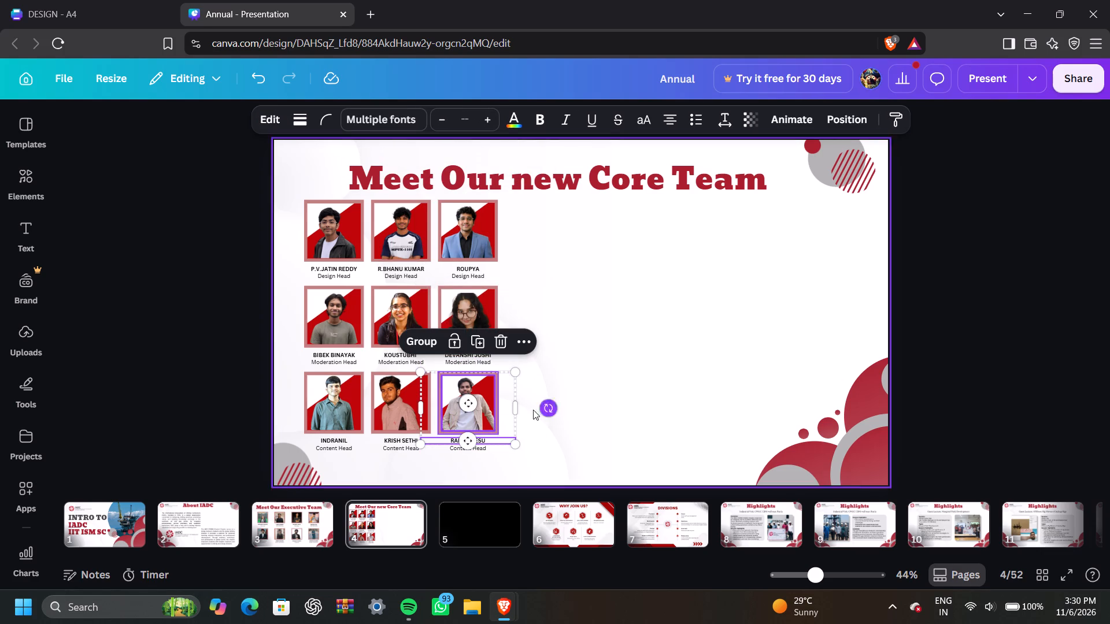
click(431, 337)
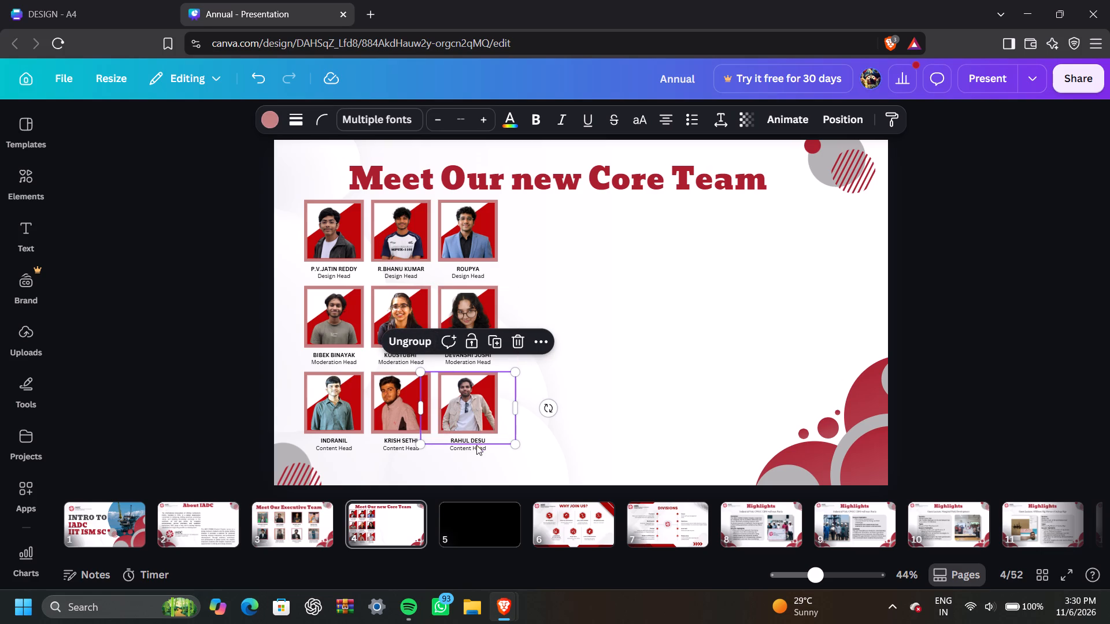
shift+click(476, 446)
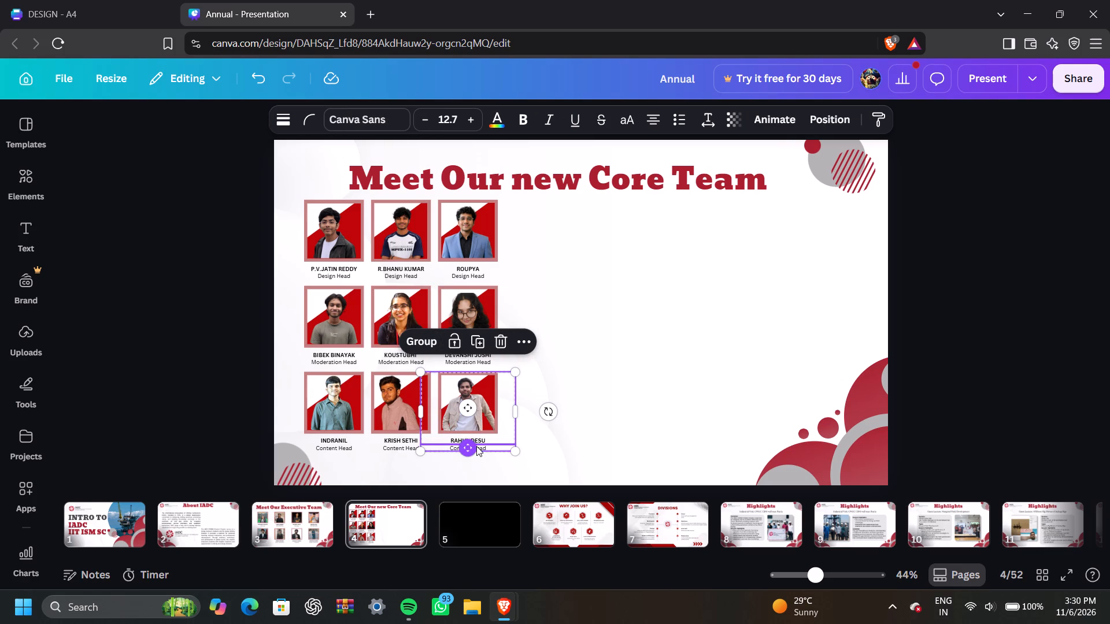
click(432, 335)
Group the first and middle Content Head photos in the bottom row, each with its own name and role caption.
click(369, 478)
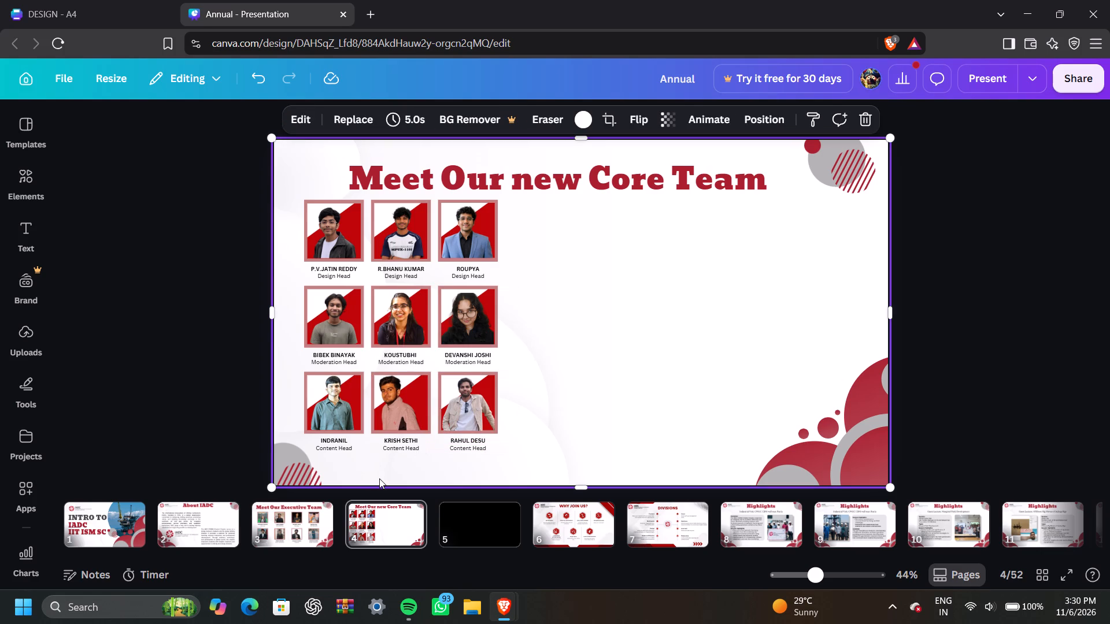
drag(379, 478, 409, 471)
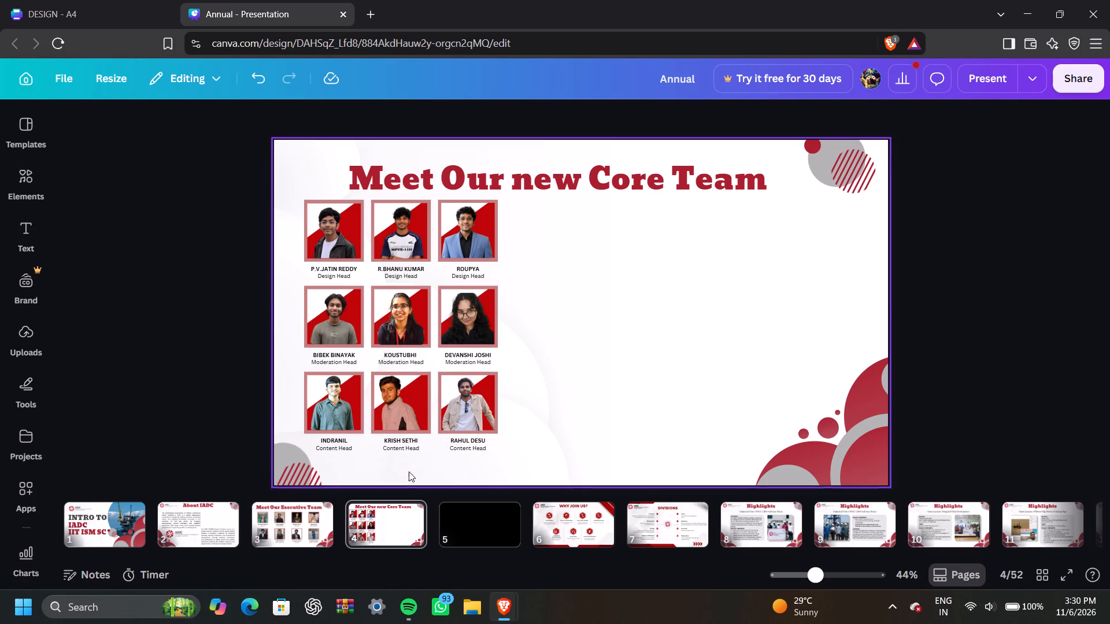
drag(331, 459, 330, 382)
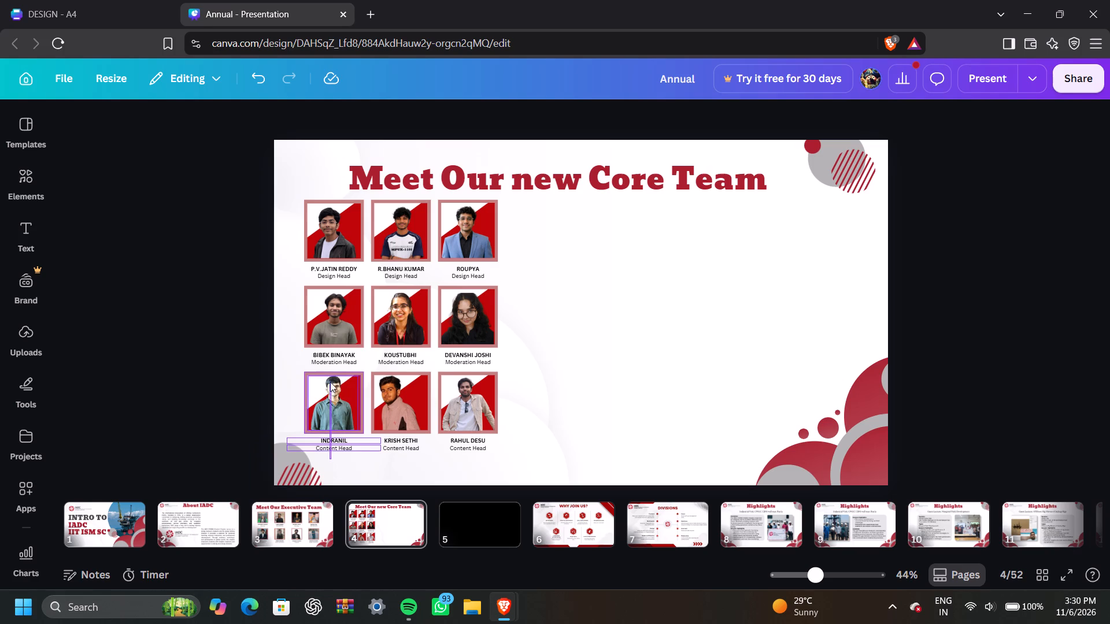
drag(330, 382, 330, 372)
click(294, 333)
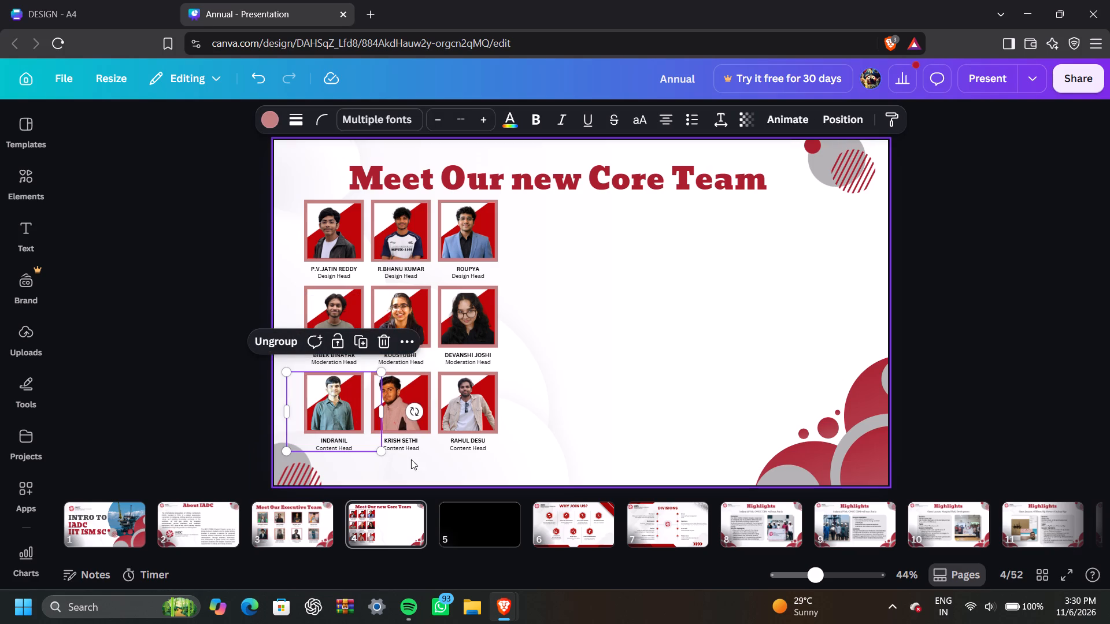
drag(405, 466, 400, 373)
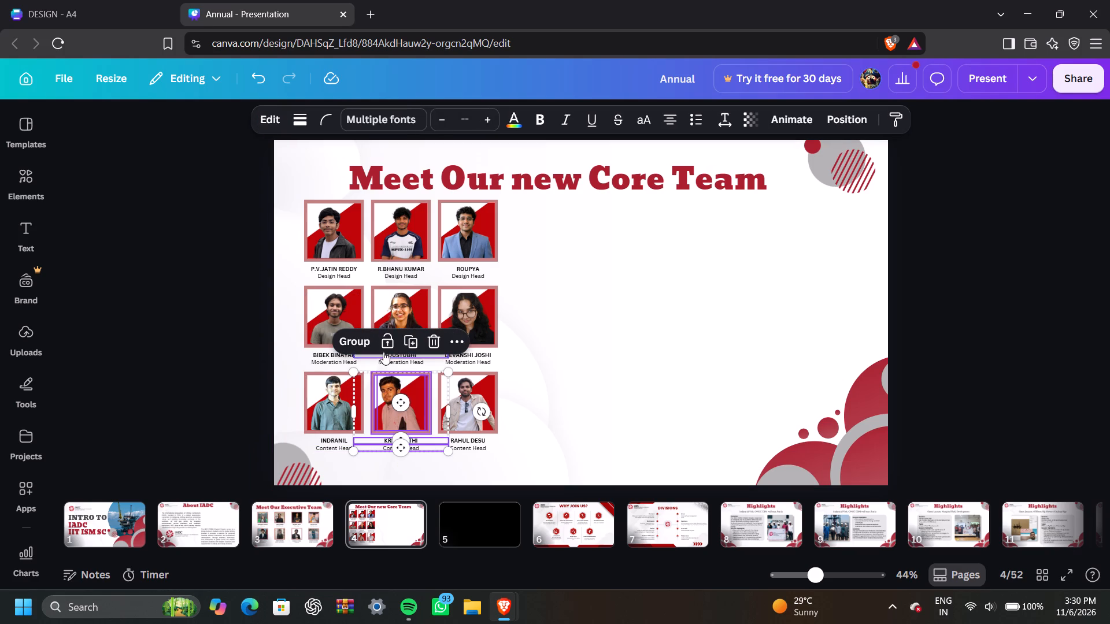
click(362, 343)
Group the first Moderation Head photo in the middle row with its name and role caption.
drag(284, 298, 328, 346)
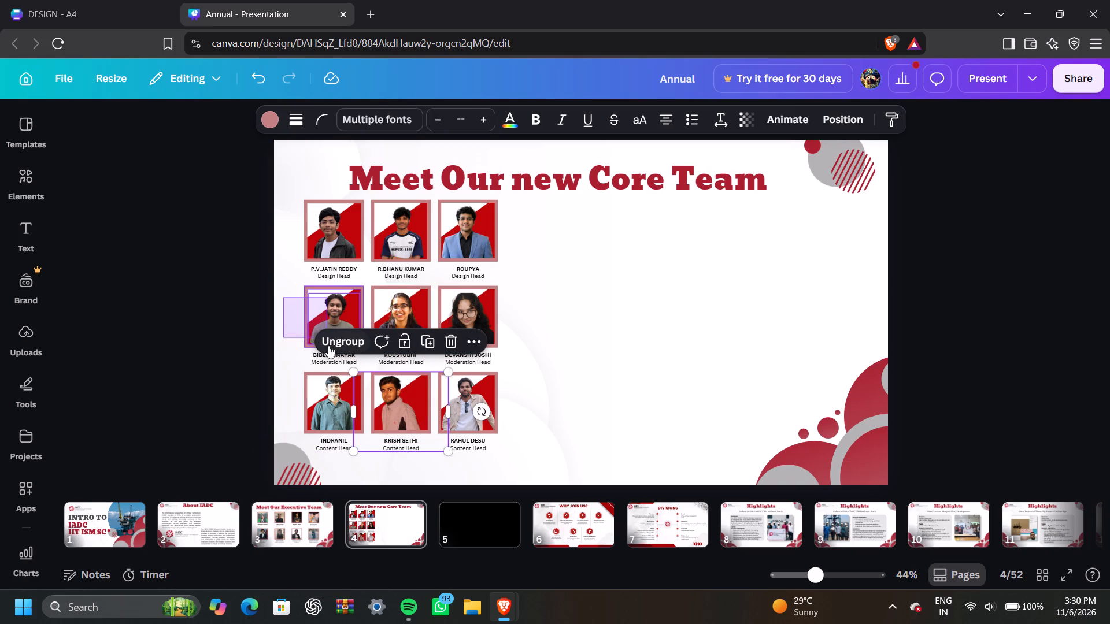
drag(328, 346, 324, 363)
click(283, 247)
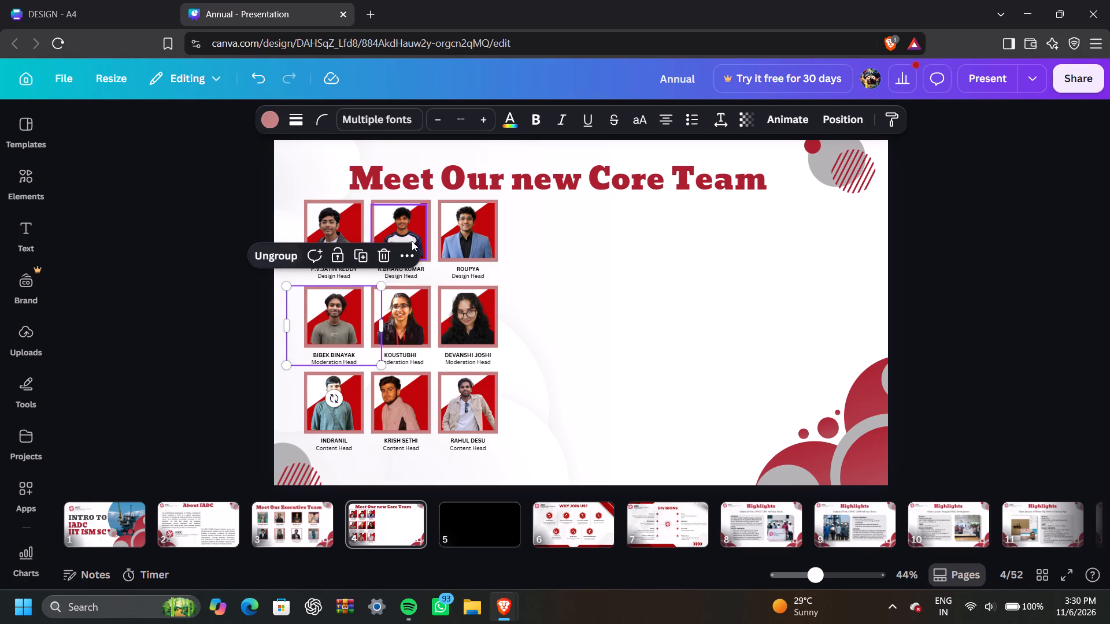
Move the third Design Head card aside and group the middle Design Head photo with its name and role caption.
drag(460, 225, 476, 226)
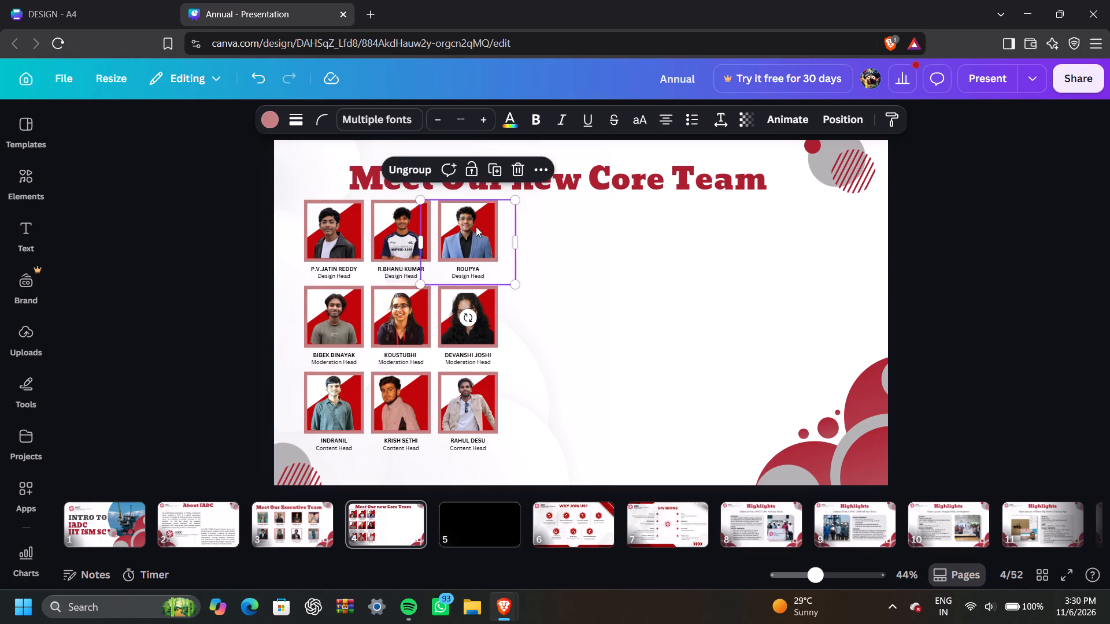
drag(476, 226, 574, 234)
drag(462, 211, 420, 237)
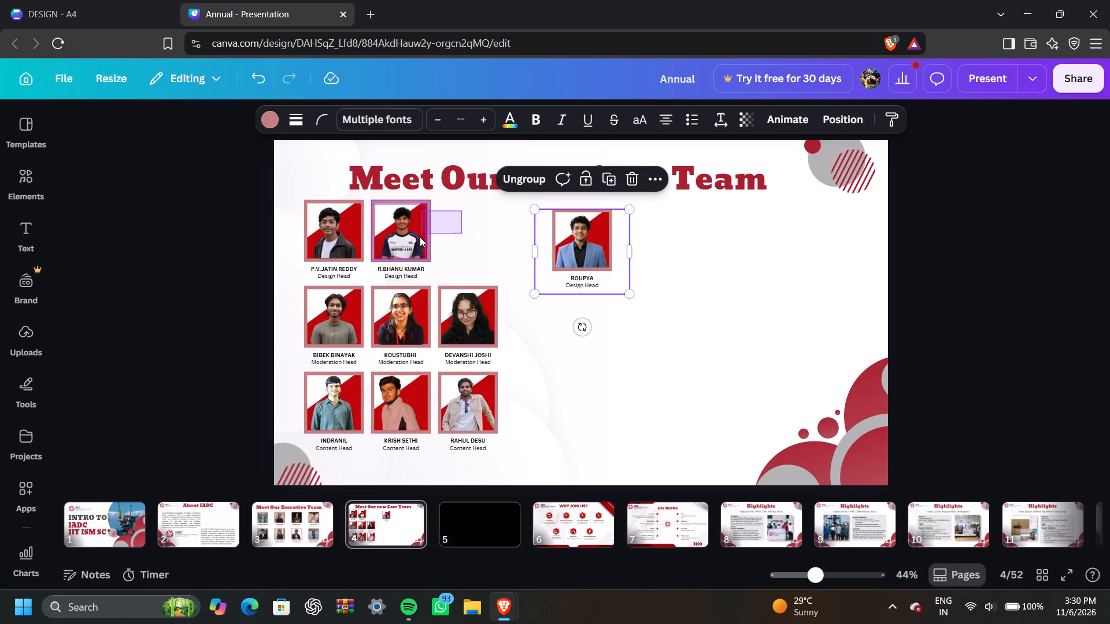
drag(420, 237, 404, 274)
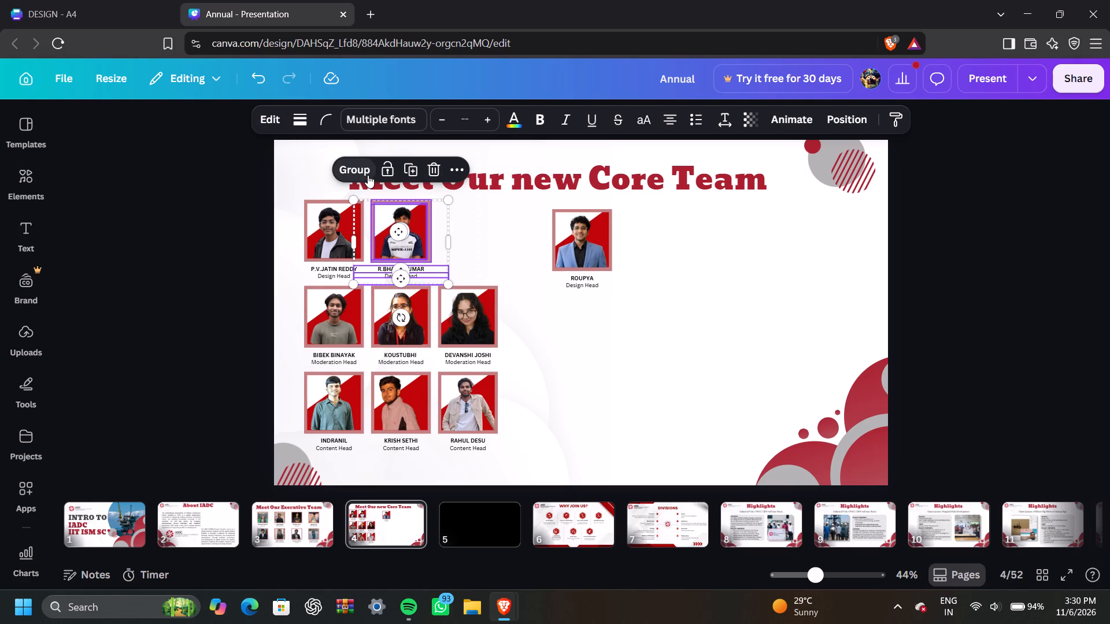
click(368, 175)
Move the third Moderation Head card aside and group the middle Moderation Head photo with its name and role caption.
drag(472, 339, 606, 348)
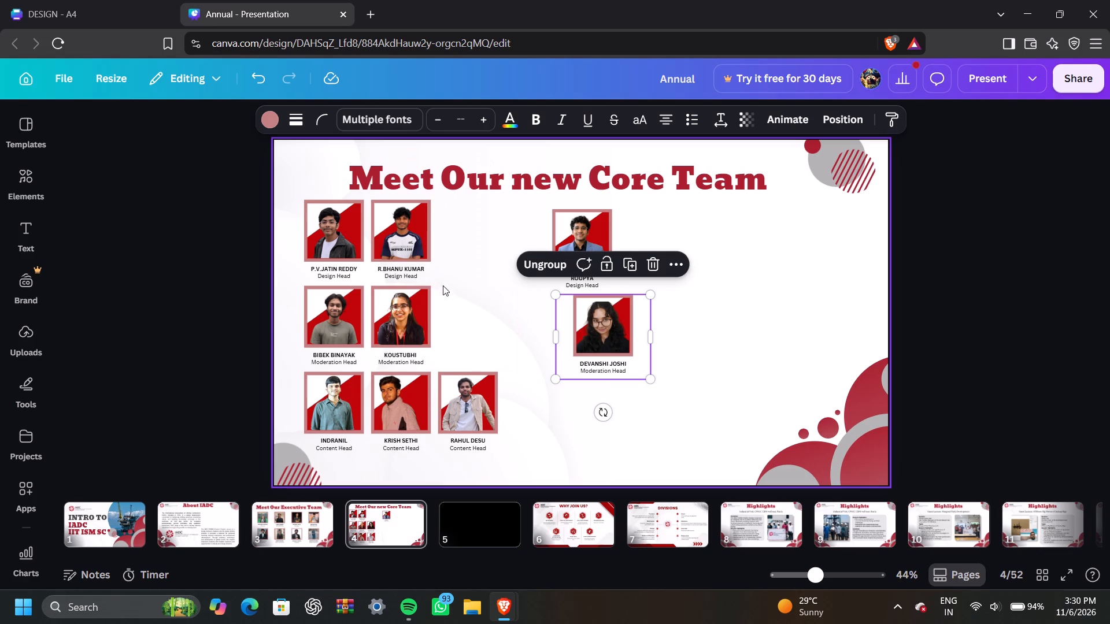
drag(457, 301, 401, 365)
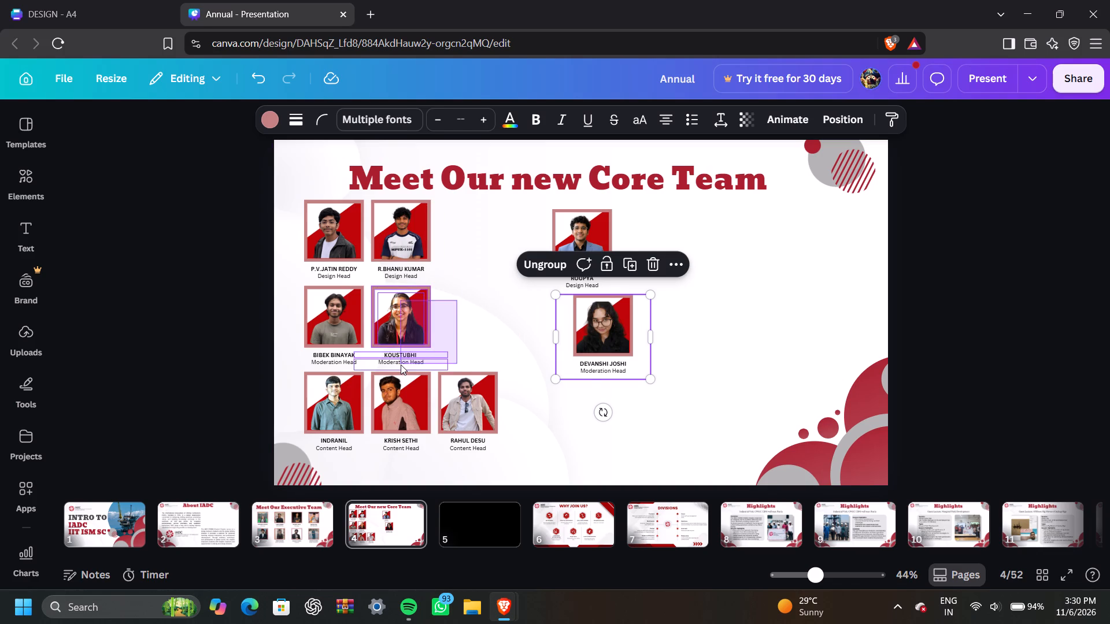
click(360, 257)
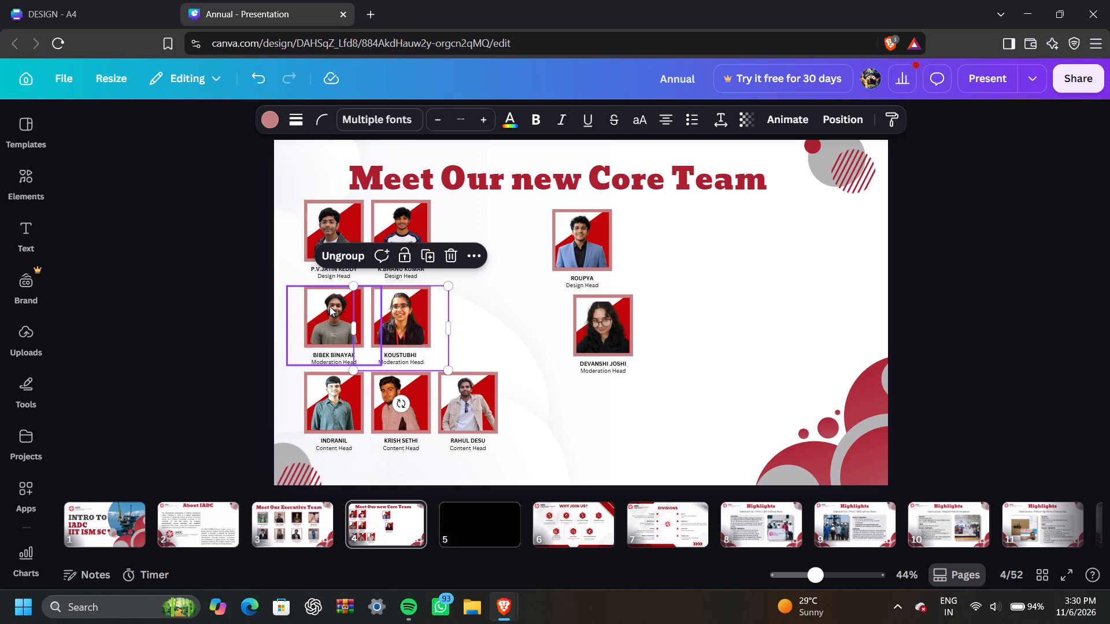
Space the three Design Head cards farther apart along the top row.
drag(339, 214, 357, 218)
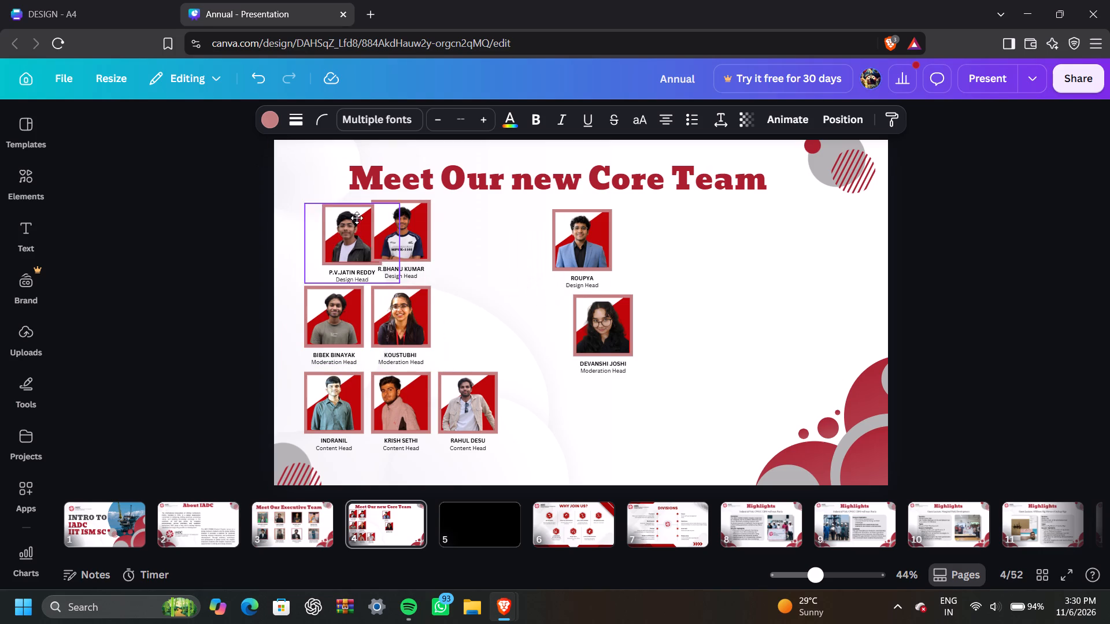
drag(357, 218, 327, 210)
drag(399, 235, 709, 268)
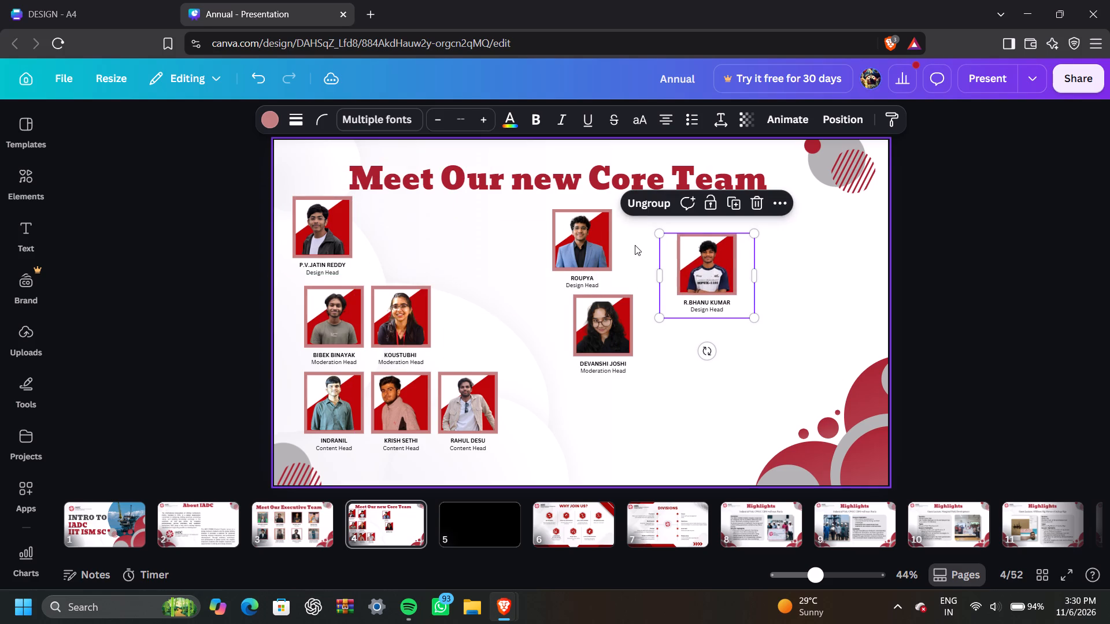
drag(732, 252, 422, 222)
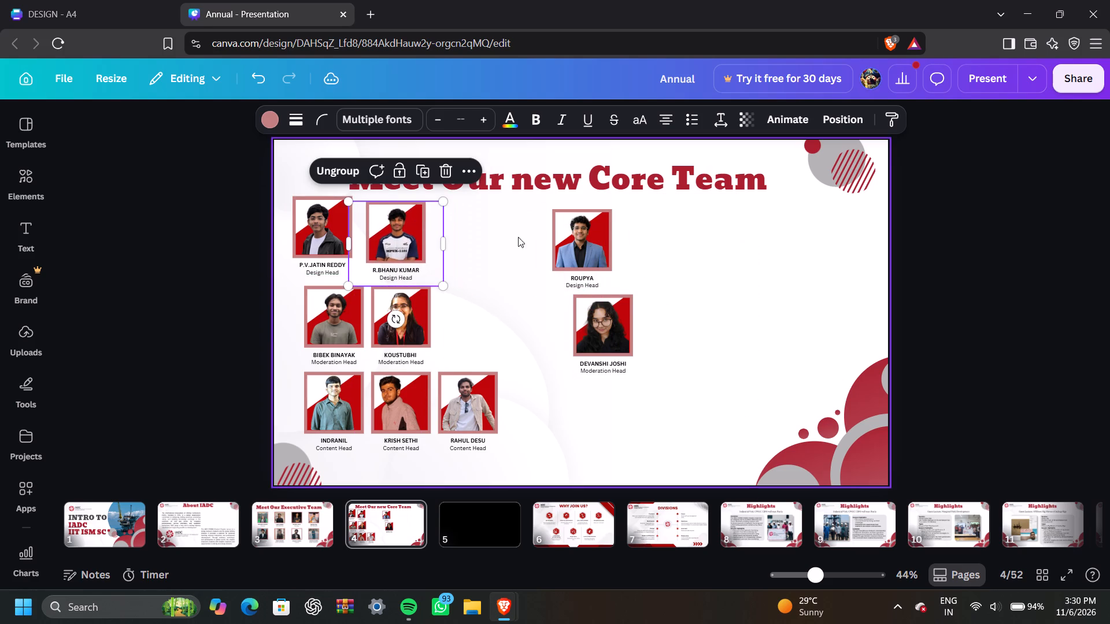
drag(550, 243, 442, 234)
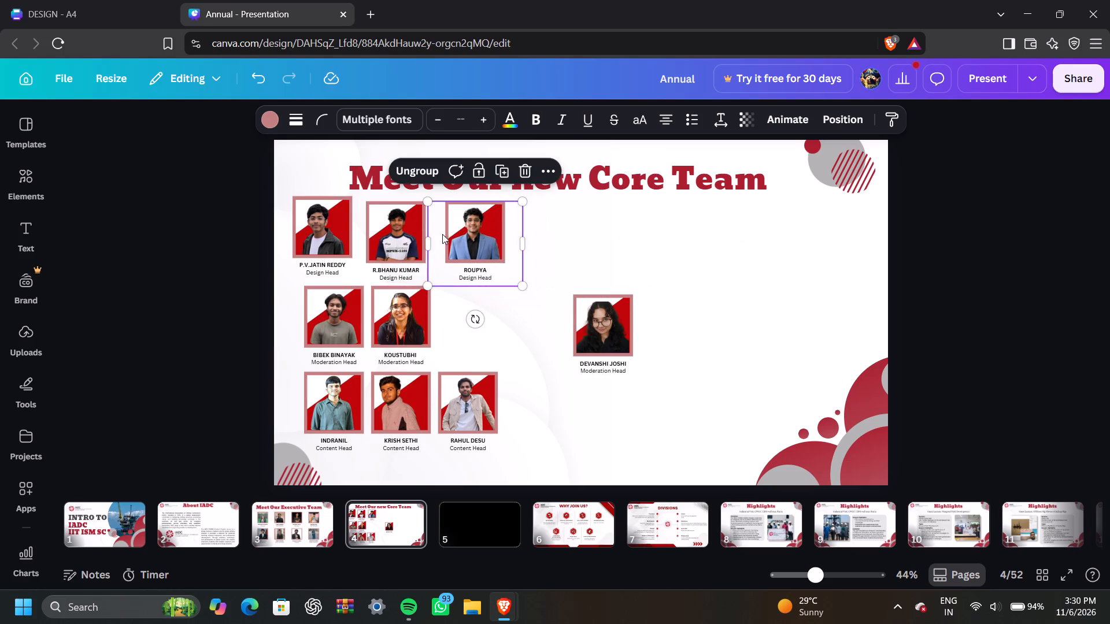
Move the Design Head cards, the third Moderation Head card and two Content Head cards aside to free the top row.
drag(462, 237, 758, 292)
drag(572, 330, 679, 447)
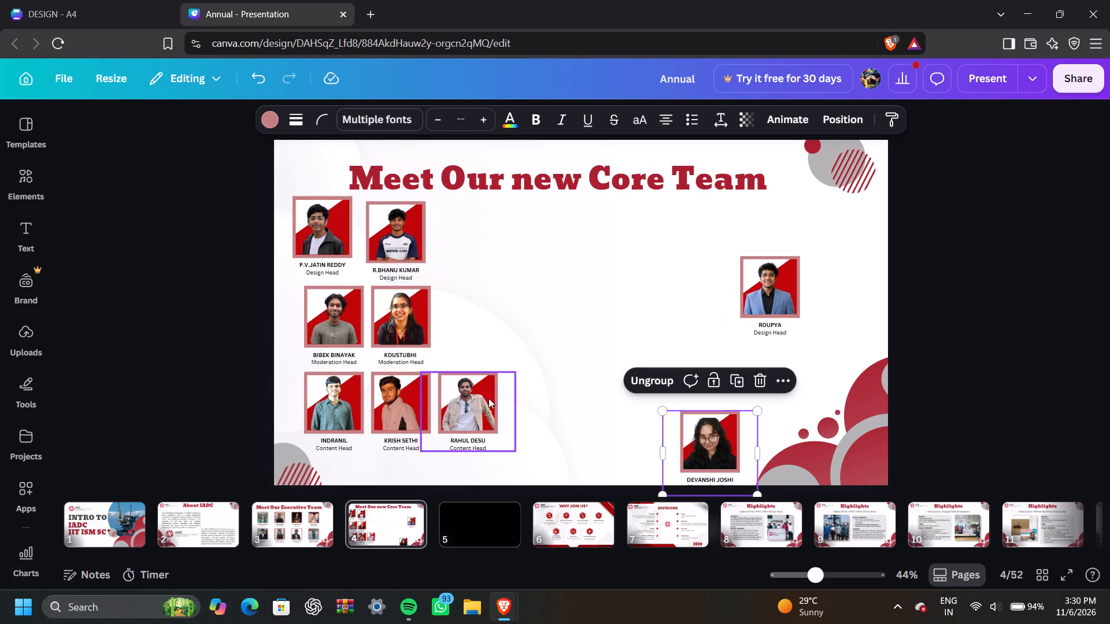
drag(489, 398, 602, 431)
drag(663, 432, 634, 402)
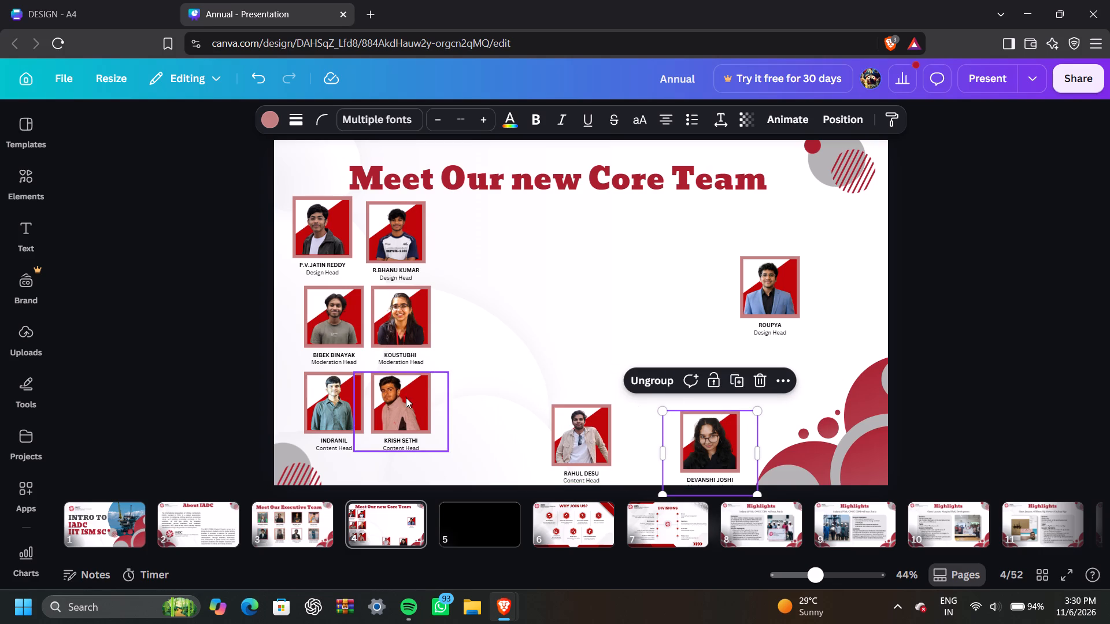
drag(406, 398, 489, 421)
drag(317, 232, 397, 418)
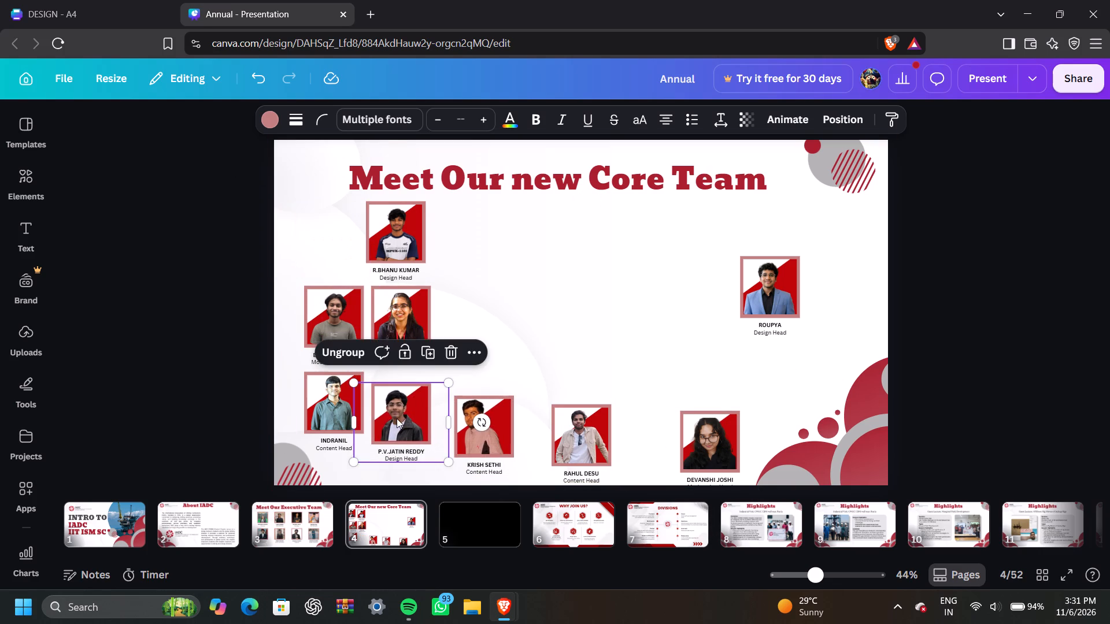
drag(391, 247, 550, 328)
Line up the three Moderation Head cards side by side from the start of the row below the title.
drag(419, 339, 360, 261)
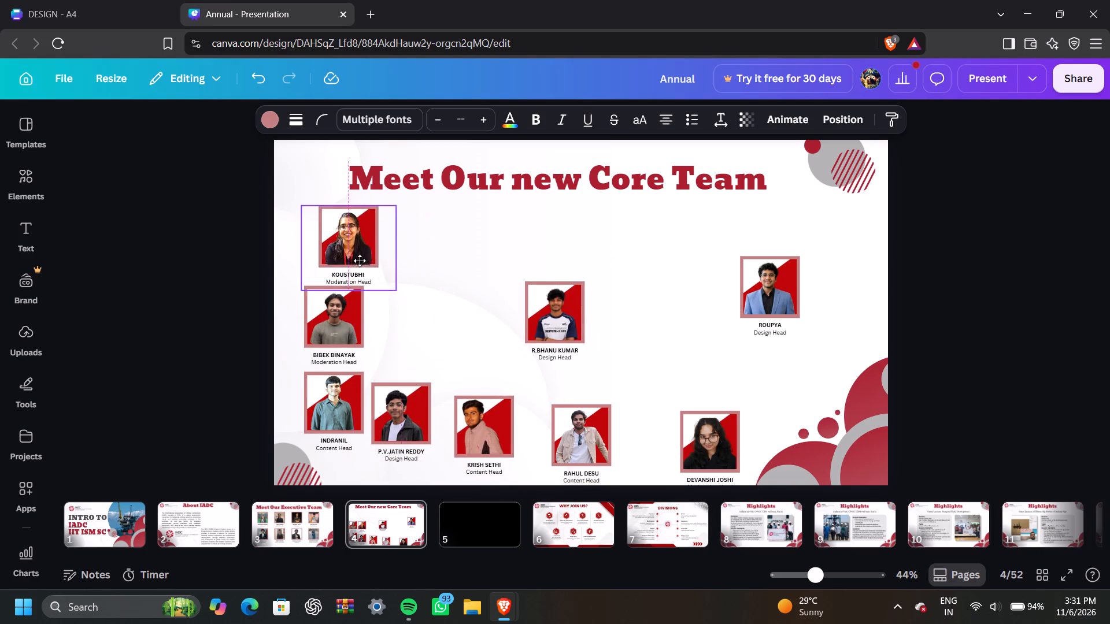
drag(360, 261, 354, 268)
drag(339, 326, 421, 338)
key(ctrl+z)
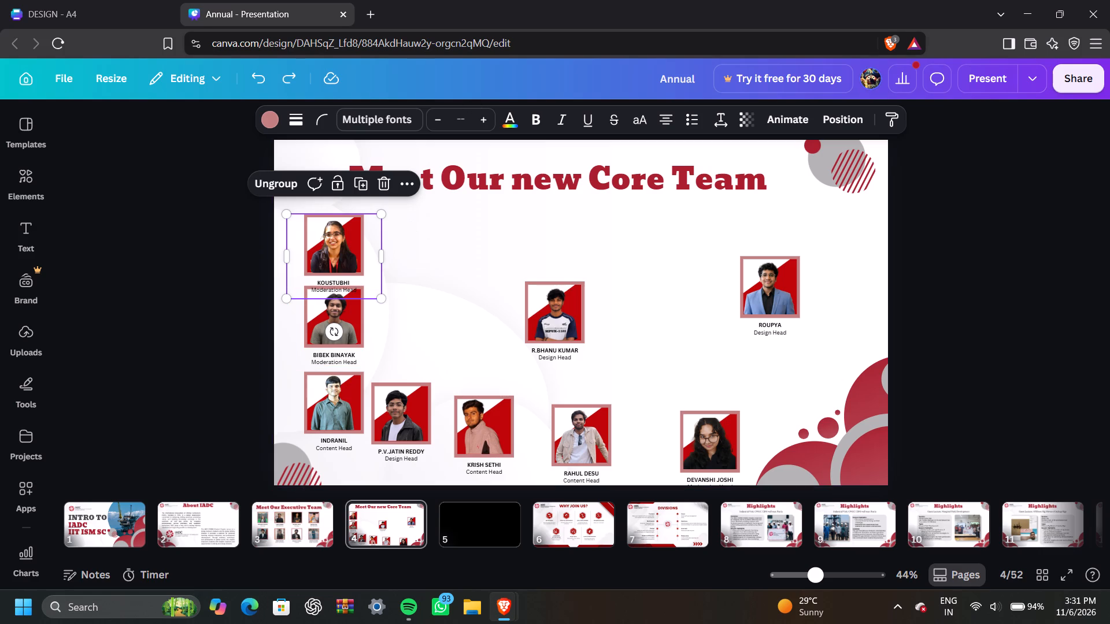
drag(339, 340, 447, 267)
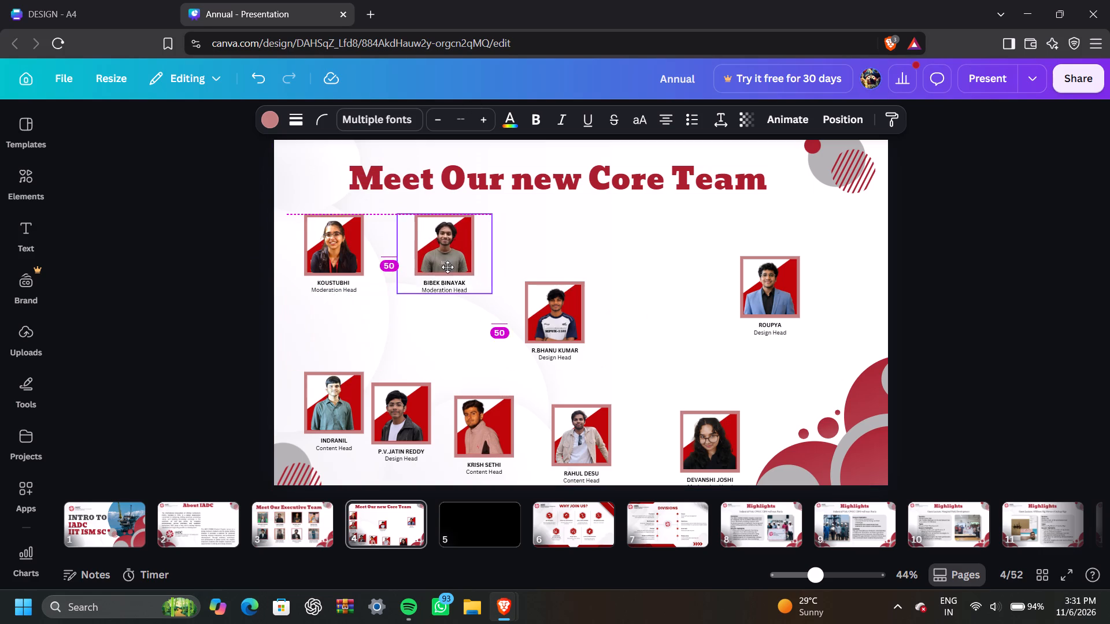
drag(447, 267, 447, 271)
drag(562, 348, 614, 412)
drag(700, 428, 538, 225)
drag(442, 243, 440, 243)
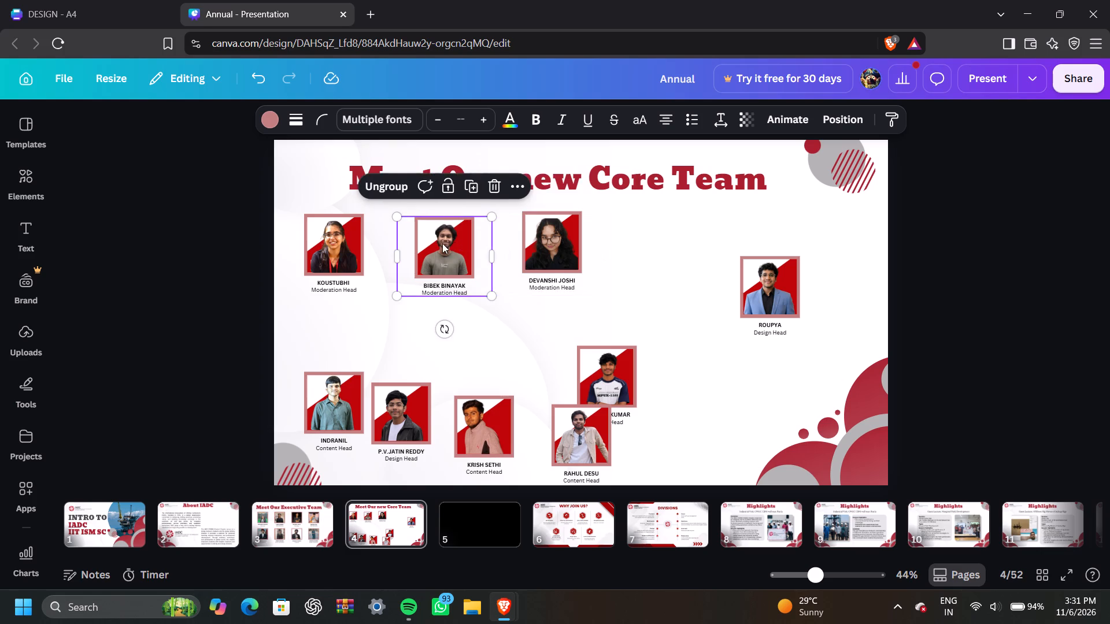
drag(440, 243, 433, 239)
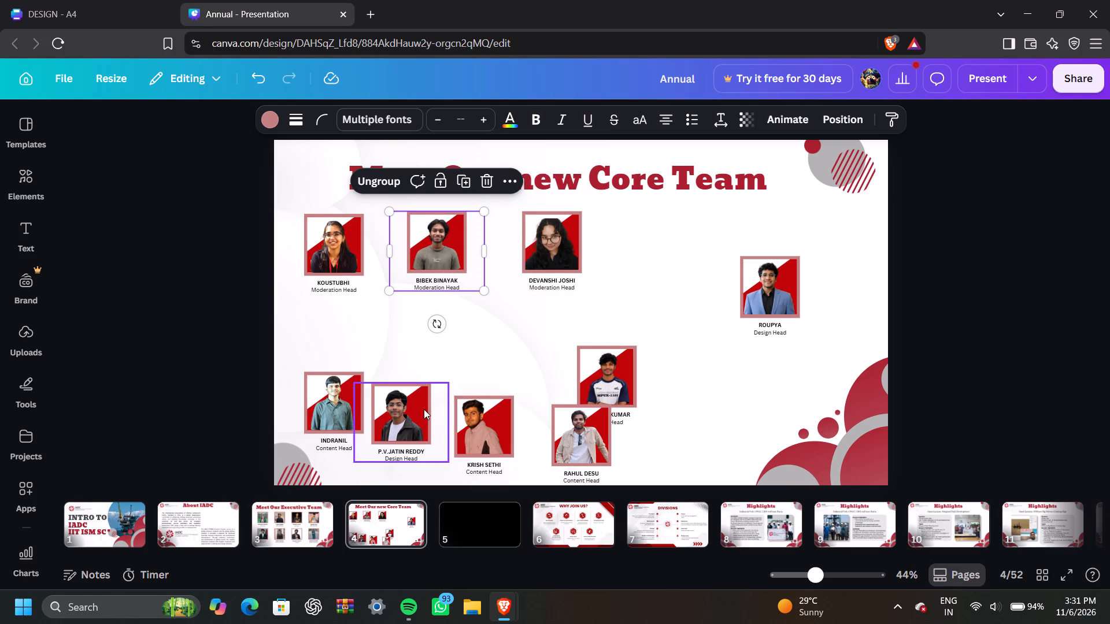
Place two Design Head cards after the Moderation Heads to complete a top row of five.
drag(424, 409, 672, 247)
drag(794, 298, 779, 239)
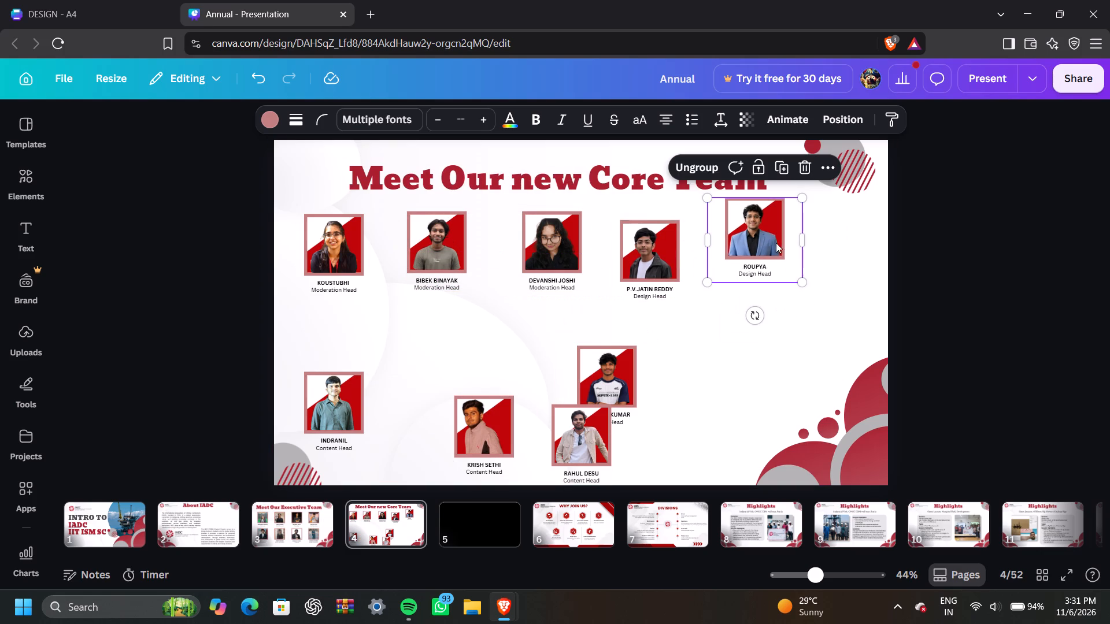
Lay out the remaining Design Head card and the three Content Head cards as a row near the slide's bottom edge.
drag(619, 370, 458, 323)
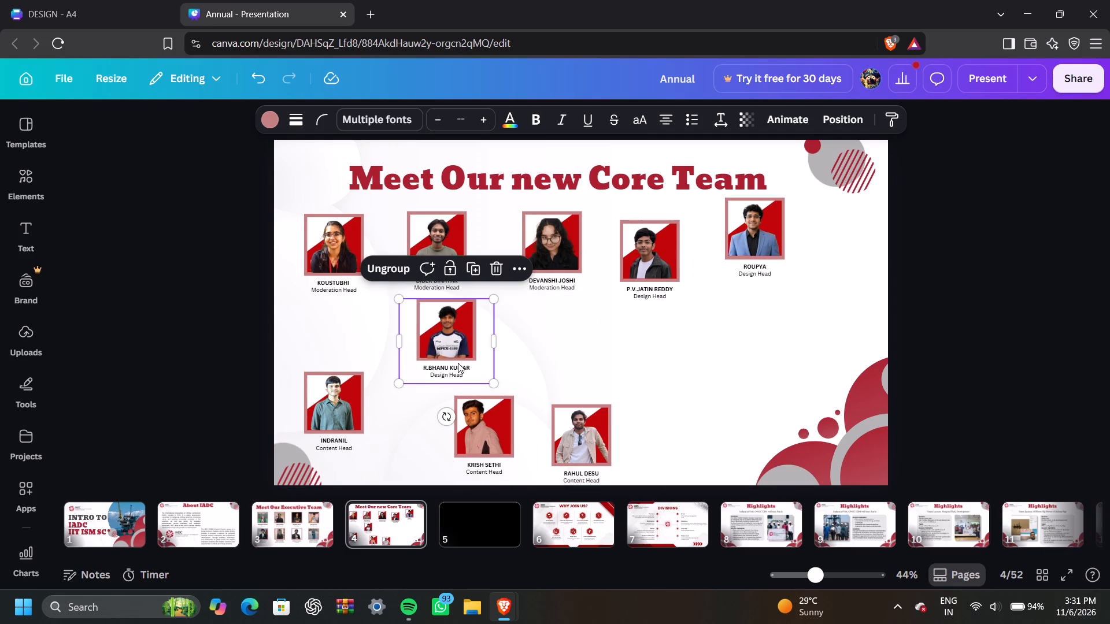
drag(507, 441, 557, 359)
drag(364, 395, 667, 317)
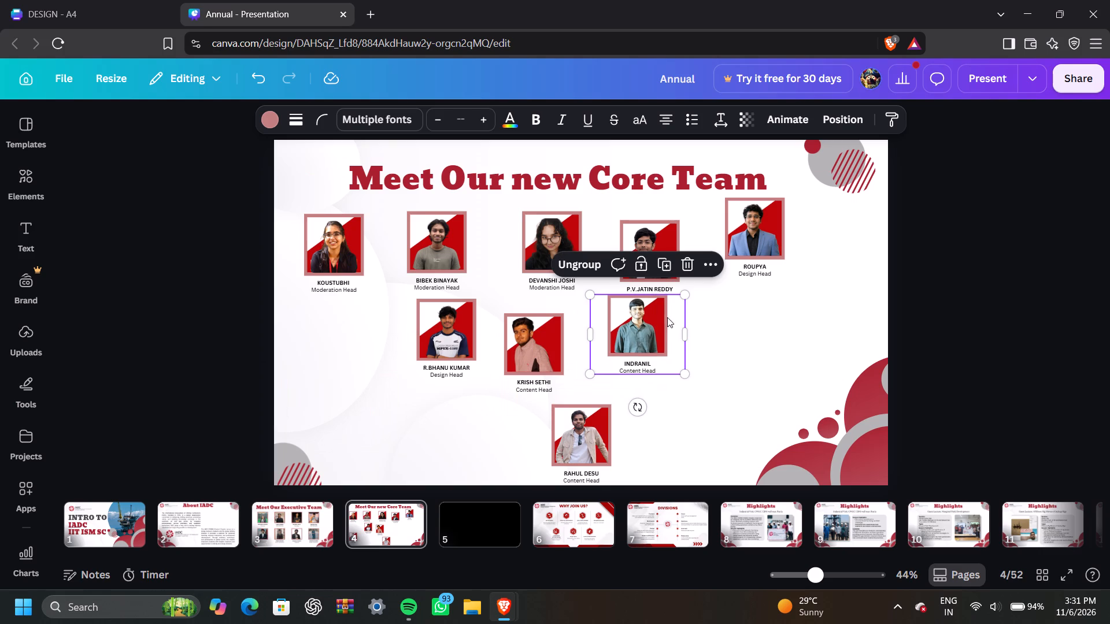
drag(595, 430, 764, 402)
drag(615, 332, 628, 398)
drag(553, 365, 772, 339)
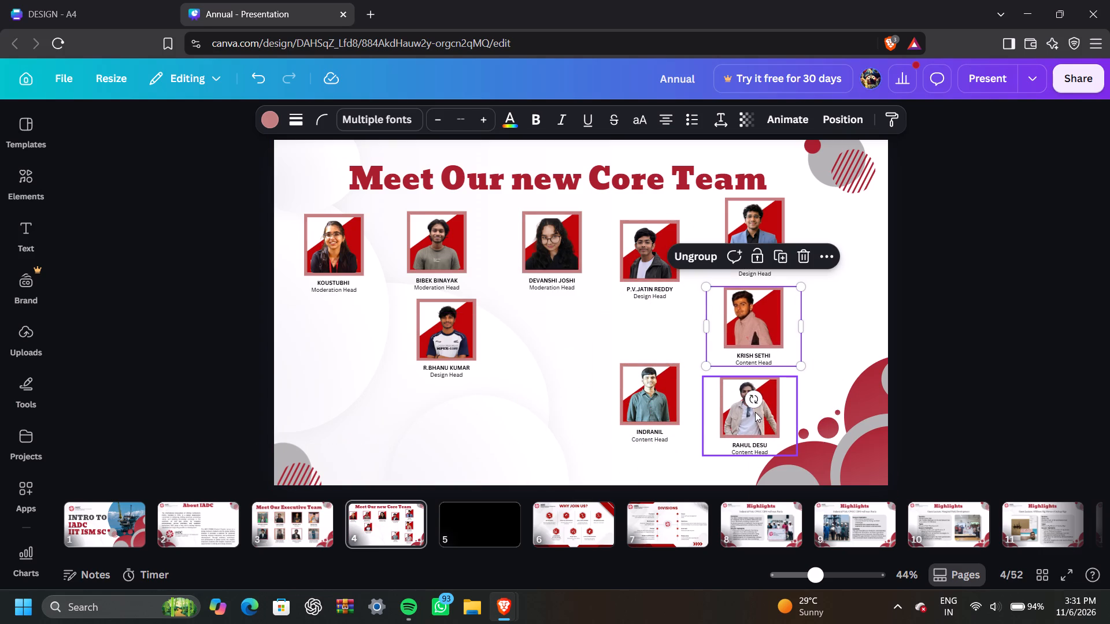
drag(728, 425, 539, 411)
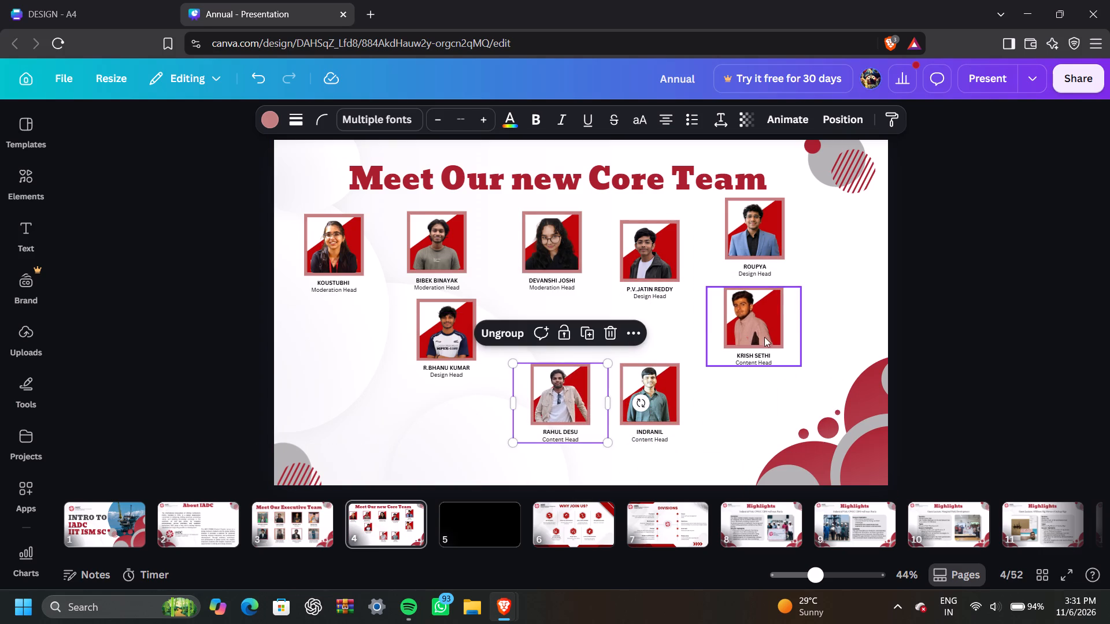
drag(764, 314, 754, 402)
drag(424, 356, 361, 440)
drag(553, 401, 486, 419)
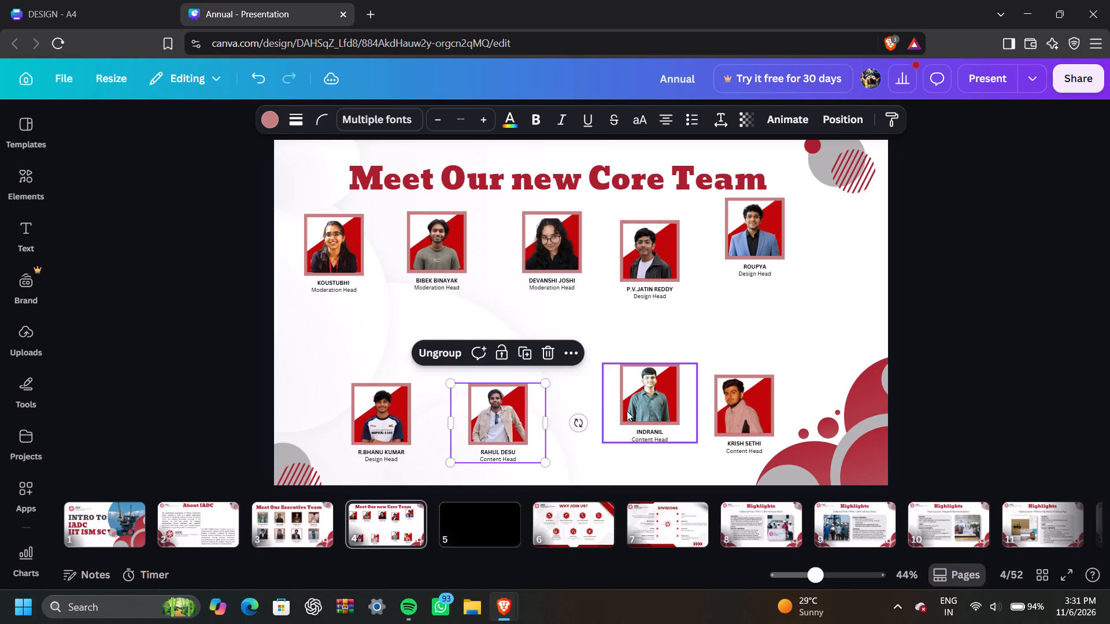
Align the four bottom-row cards at the same height and space them evenly with gaps of 70.
drag(628, 409, 613, 428)
drag(721, 411, 716, 426)
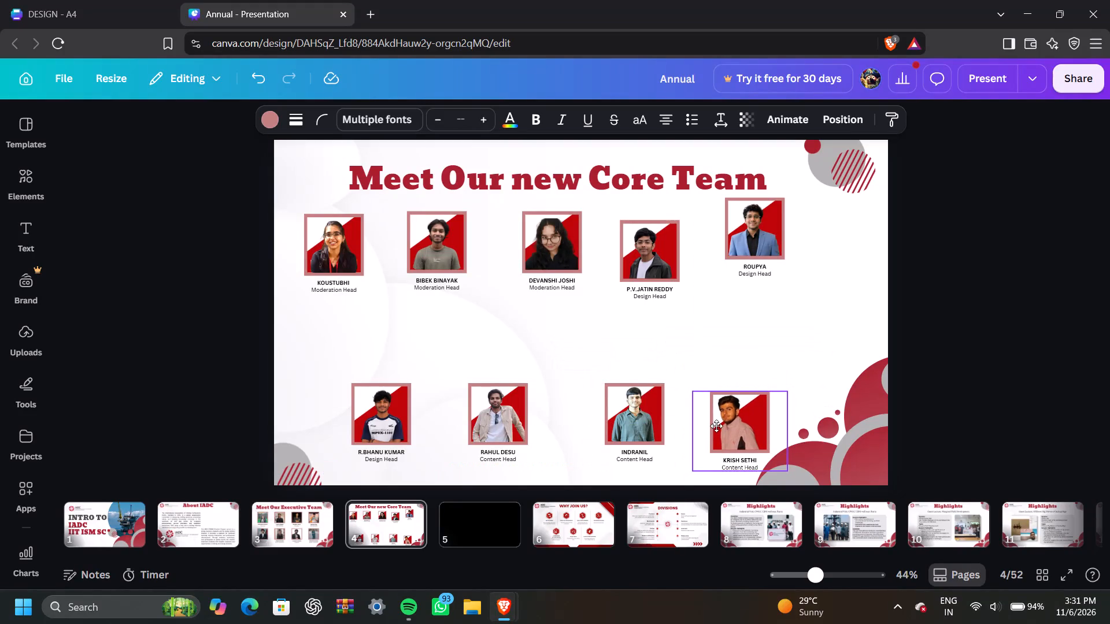
drag(716, 426, 716, 424)
drag(627, 420, 610, 417)
drag(703, 416, 695, 407)
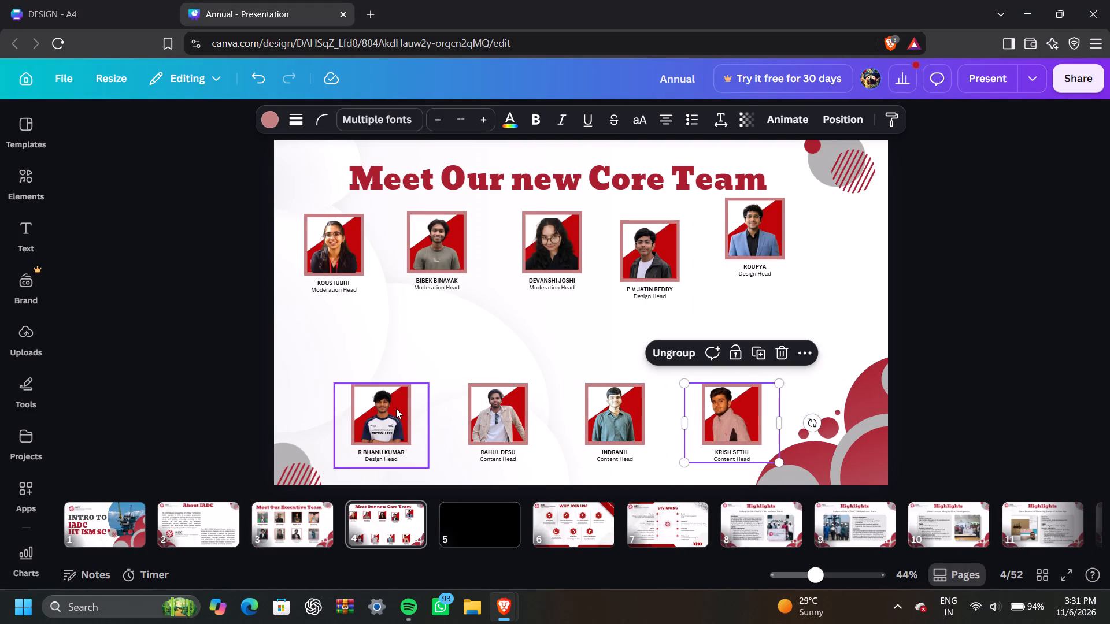
click(396, 408)
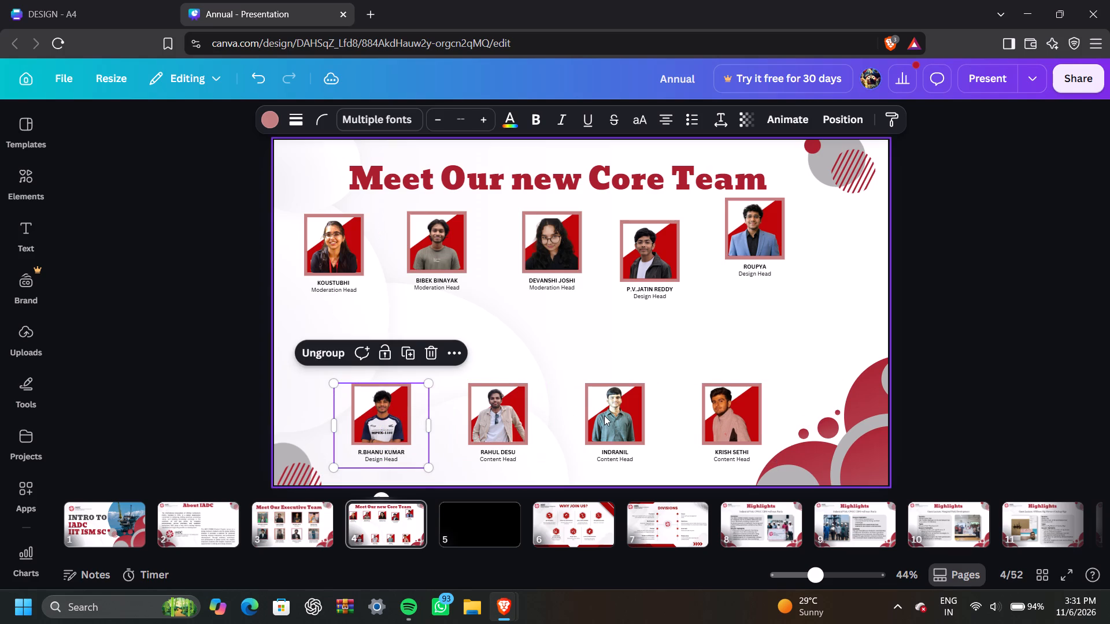
click(604, 415)
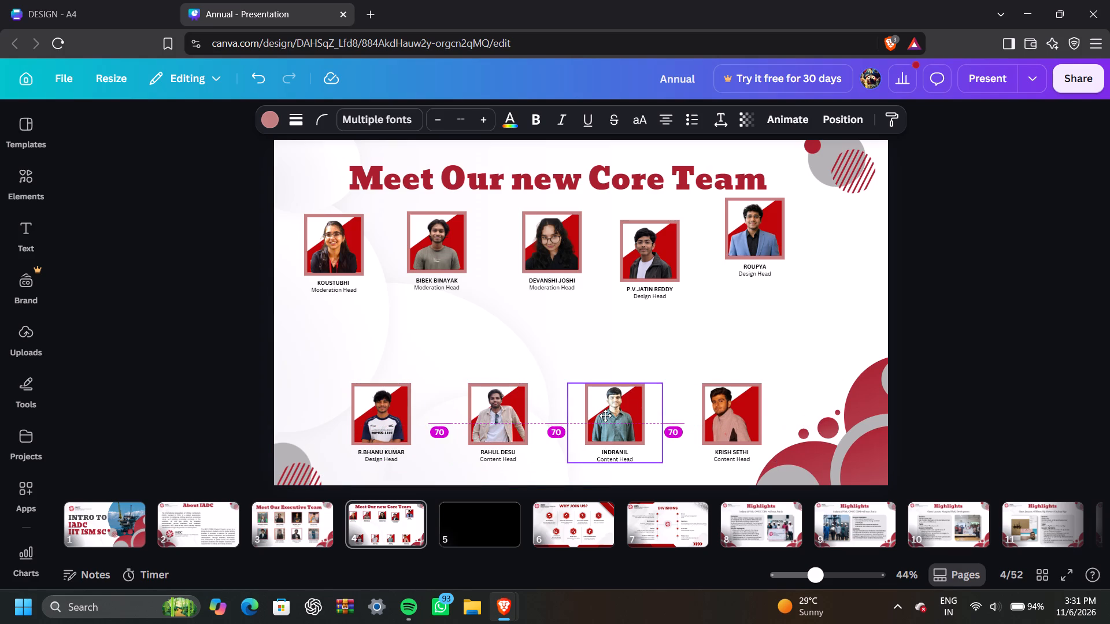
click(726, 432)
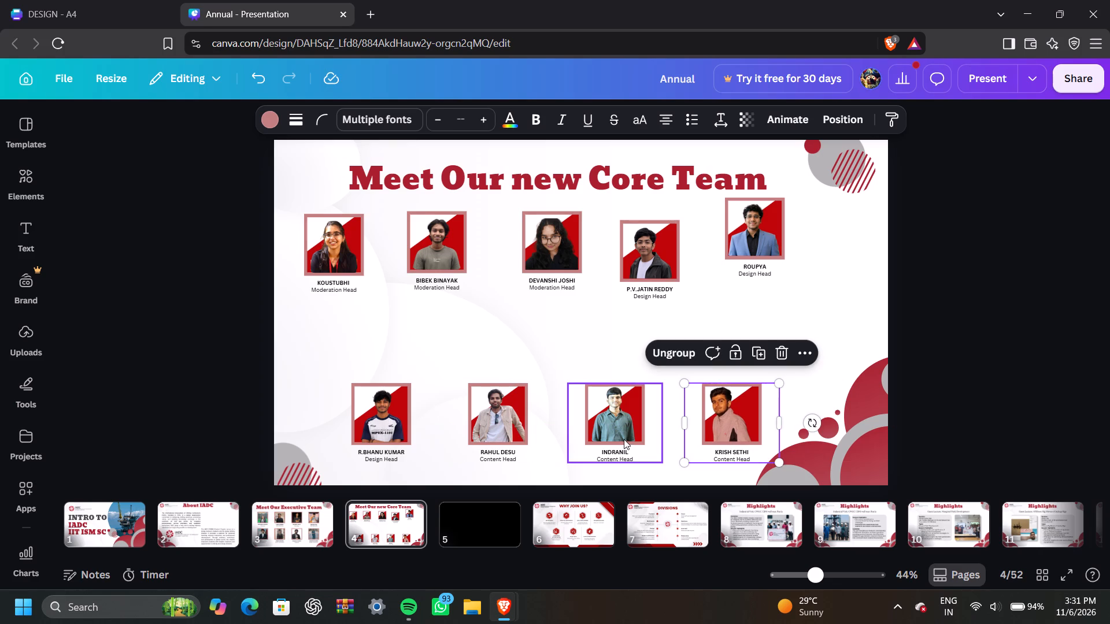
Show the rulers and place a horizontal guide along the top edges of the bottom-row cards to check their alignment.
key(shift+r)
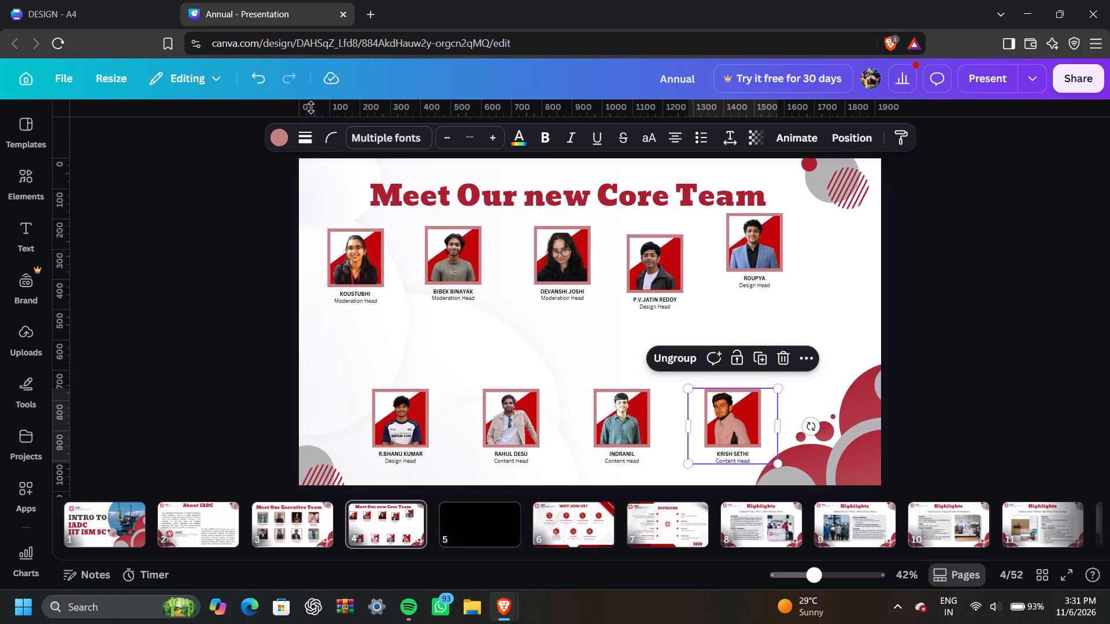
drag(311, 107, 357, 388)
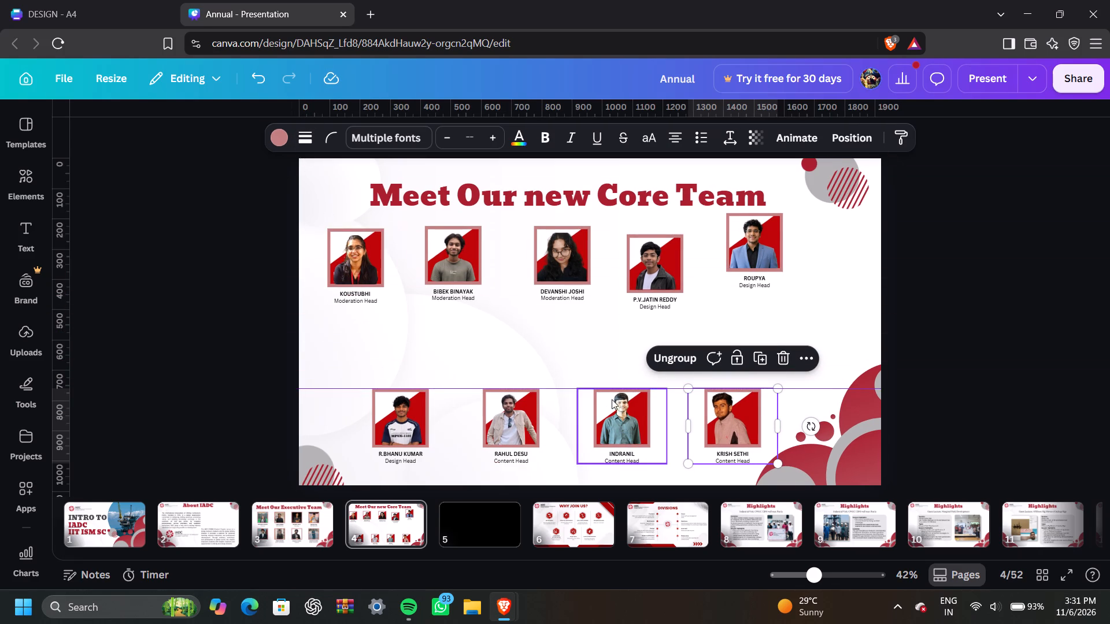
click(612, 399)
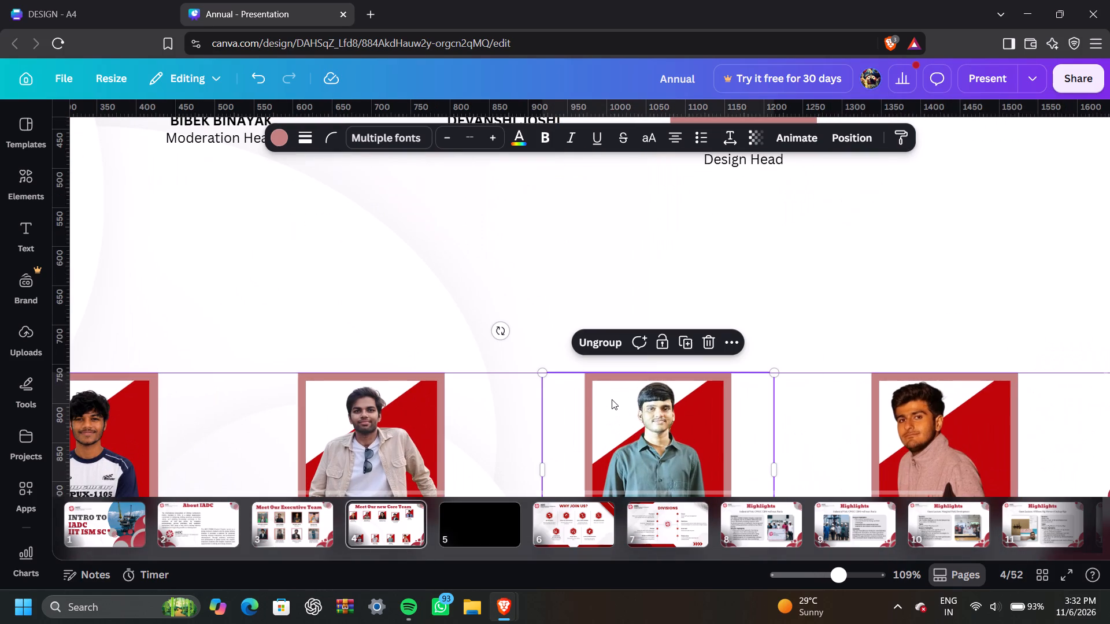
click(388, 415)
Select all four bottom-row cards and enlarge them together proportionally so the row spreads wider across the slide.
click(135, 410)
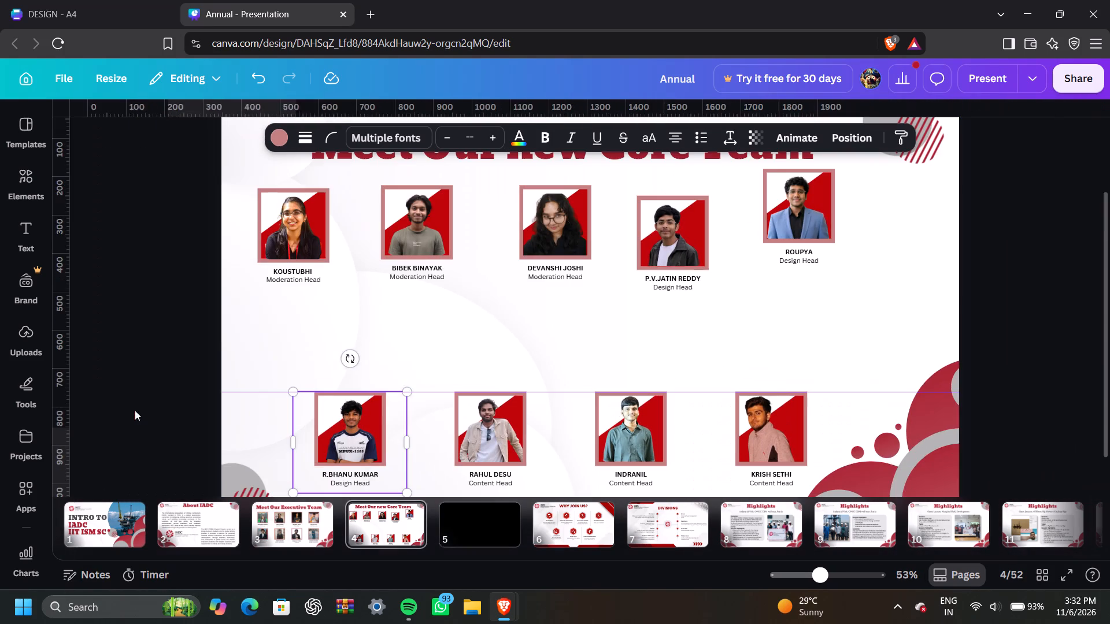
shift+click(456, 423)
shift+click(641, 416)
shift+click(767, 415)
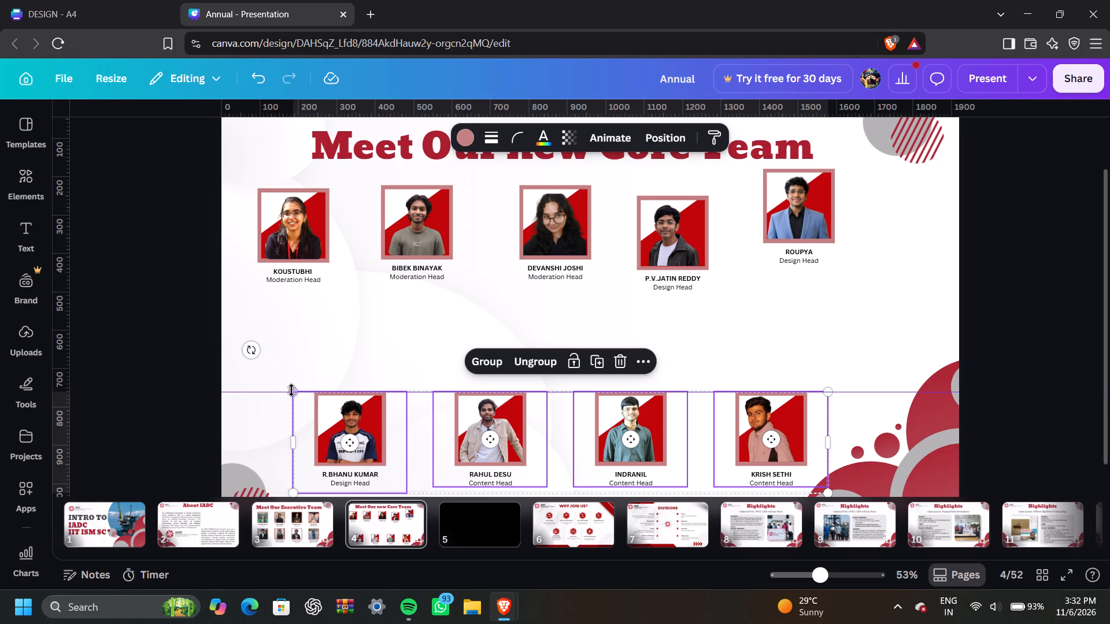
drag(293, 387, 281, 371)
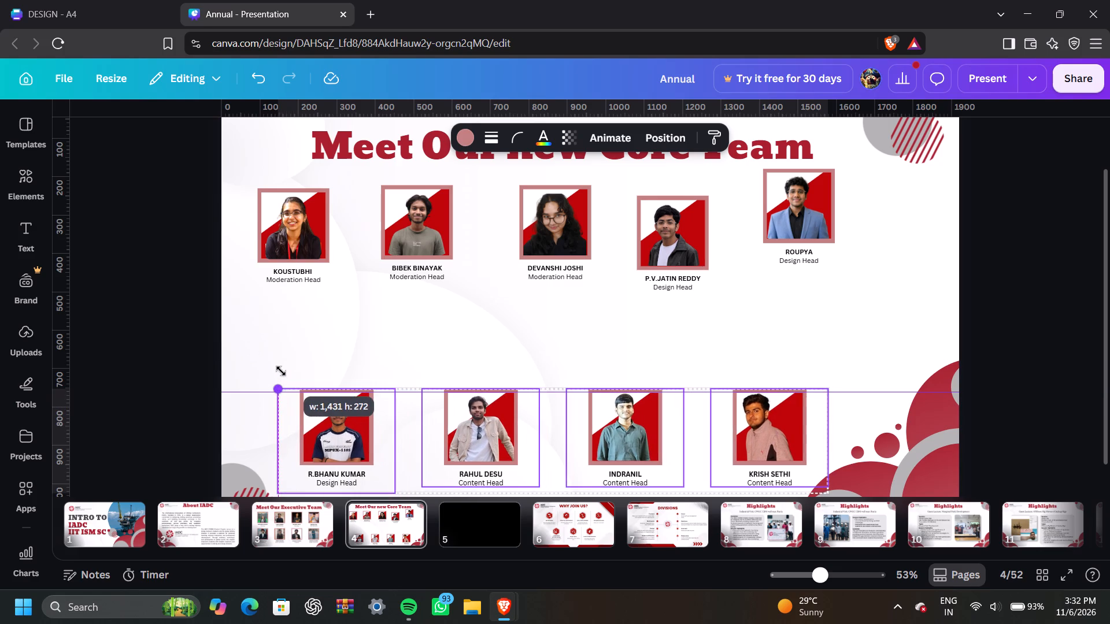
drag(281, 371, 248, 321)
drag(830, 380, 840, 372)
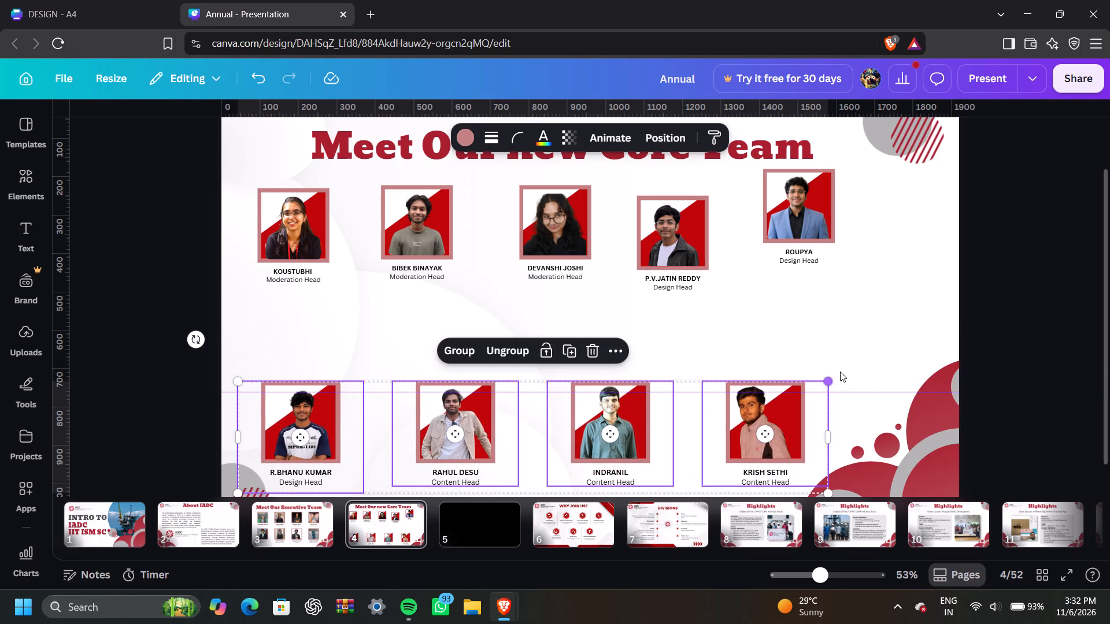
drag(840, 372, 857, 359)
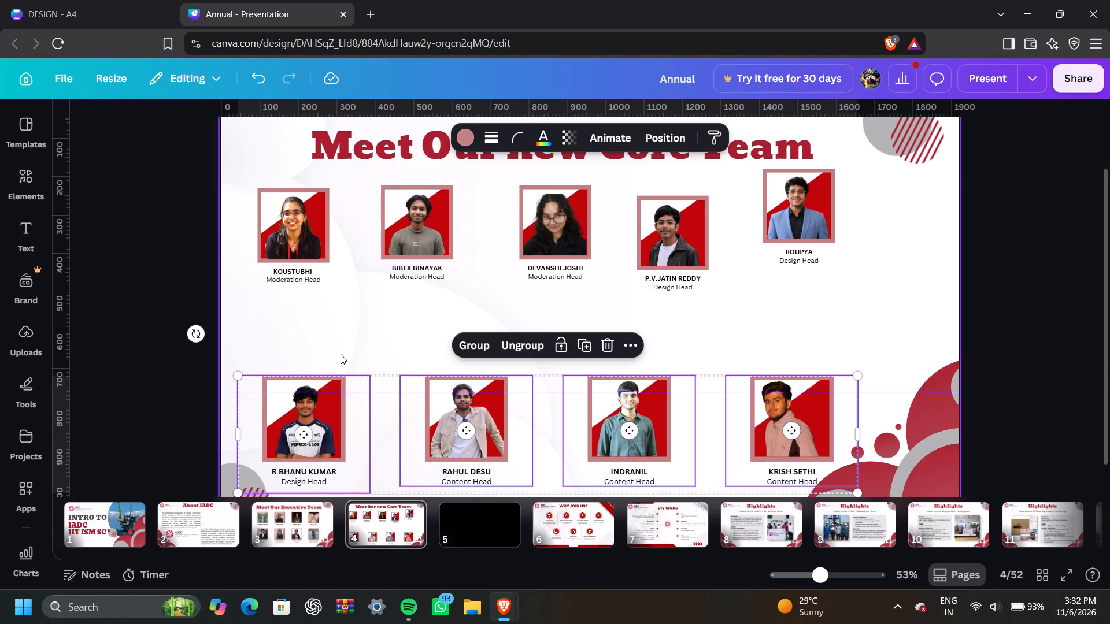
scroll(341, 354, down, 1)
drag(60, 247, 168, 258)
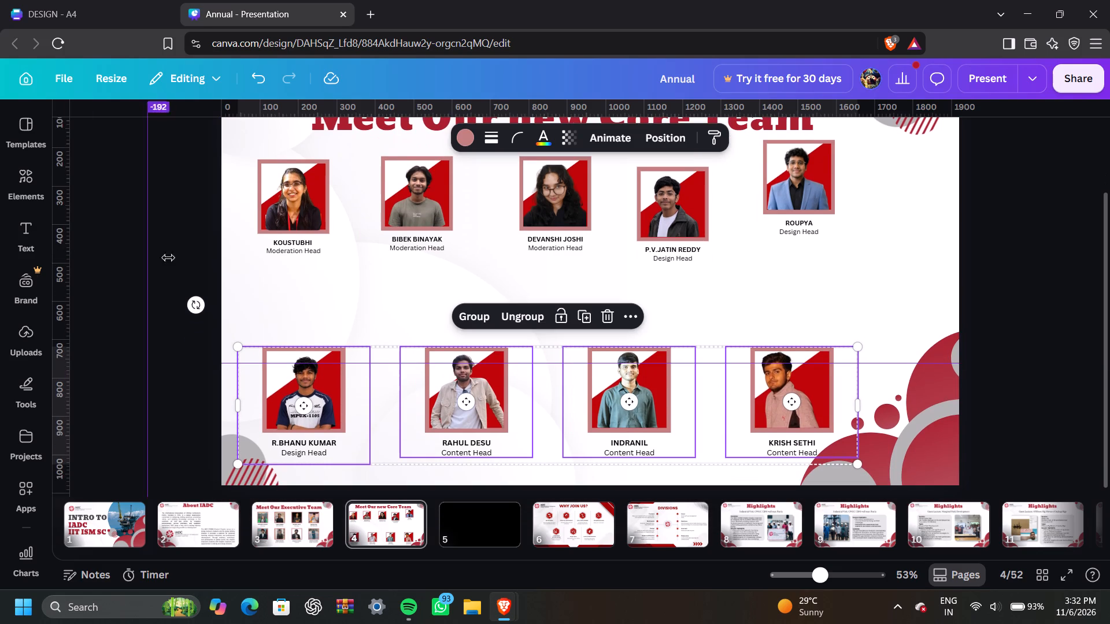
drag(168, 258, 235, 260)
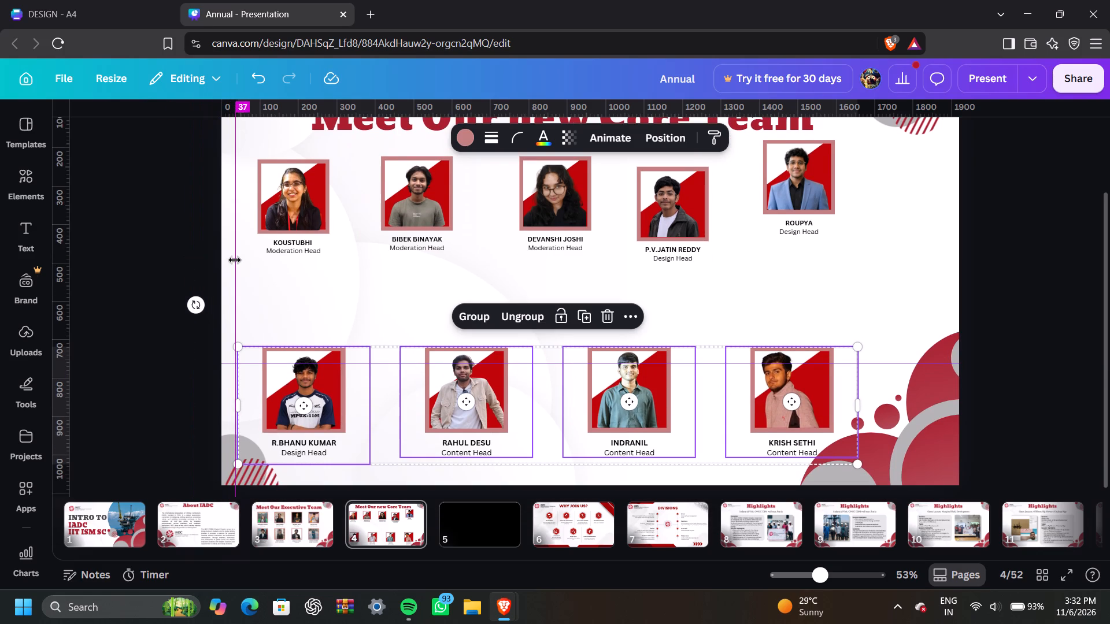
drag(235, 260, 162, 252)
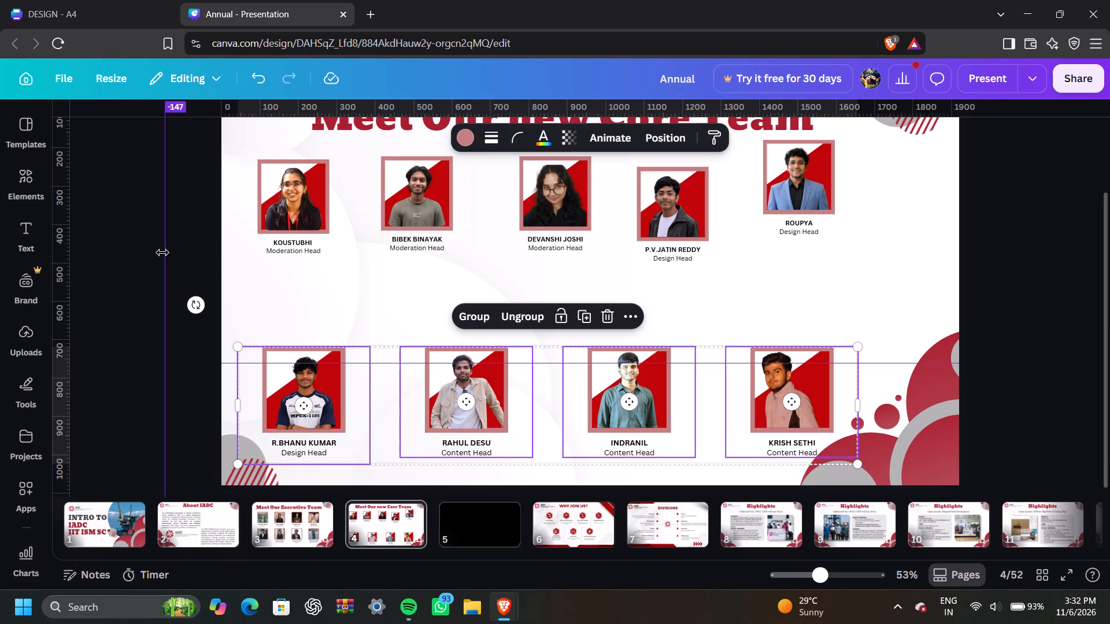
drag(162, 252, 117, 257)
Overlay the first Moderation Head card on the bottom-row Design Head card, enlarge it to match, and return it to the top row.
drag(277, 207, 293, 324)
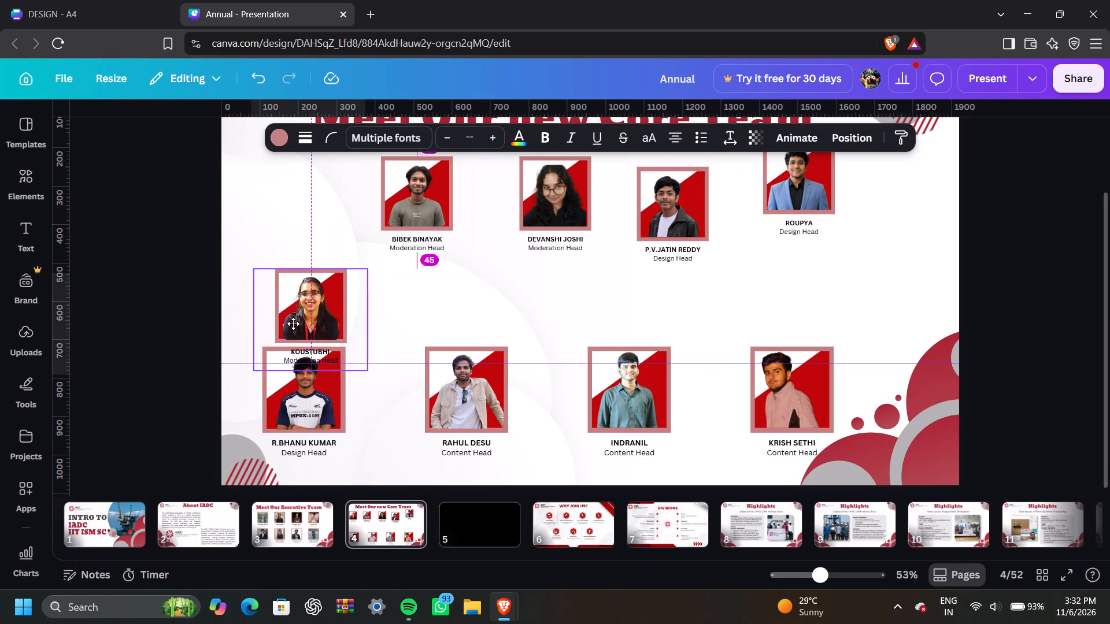
drag(293, 324, 278, 399)
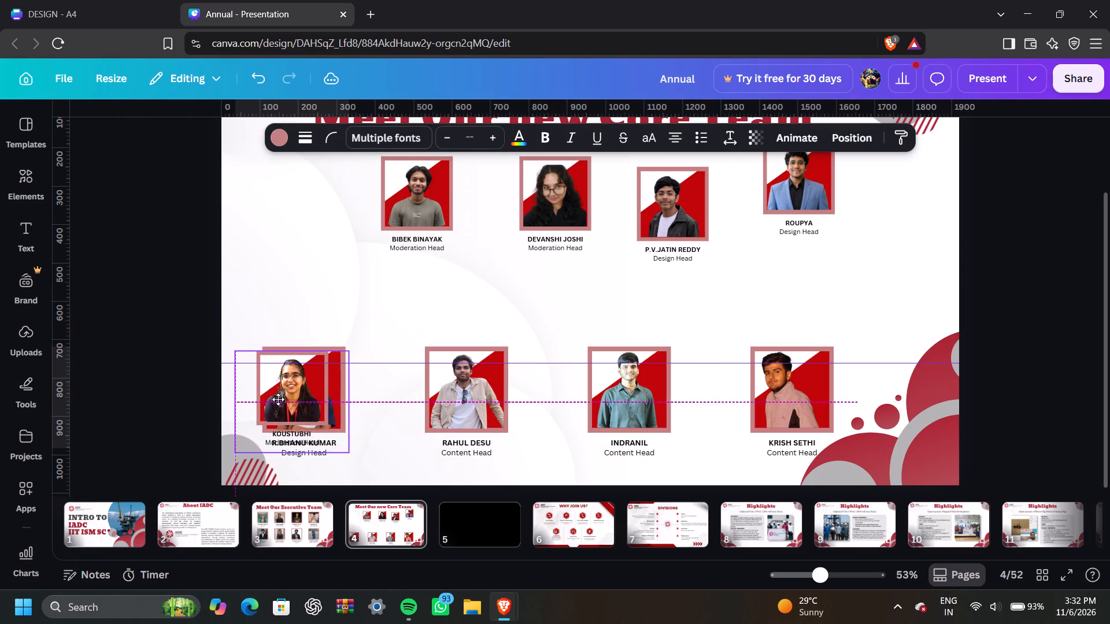
drag(278, 399, 277, 394)
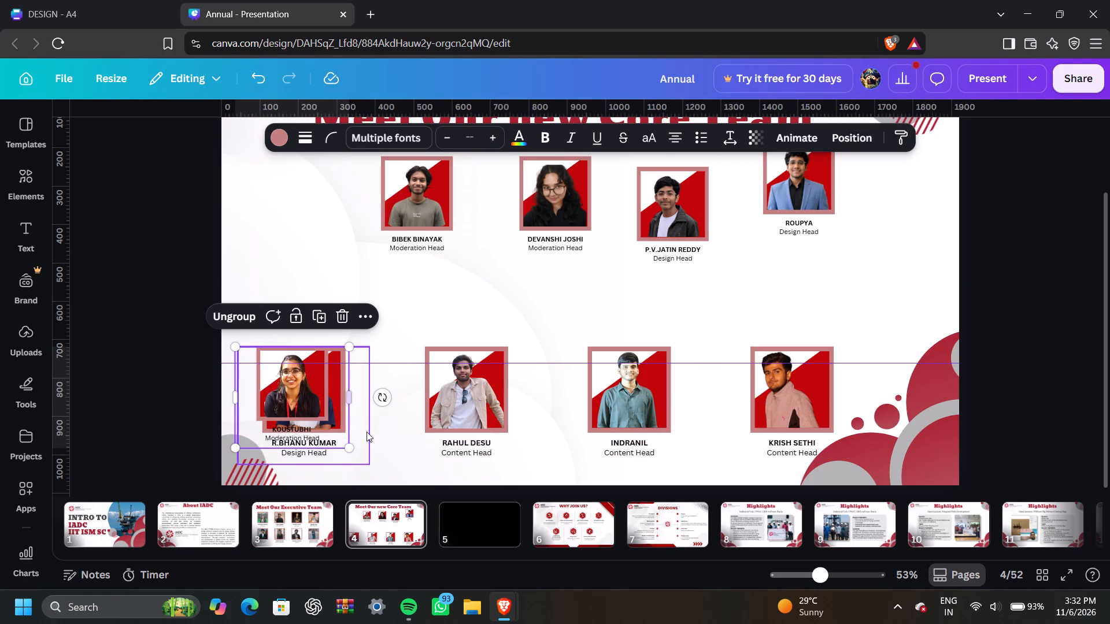
drag(304, 415, 313, 415)
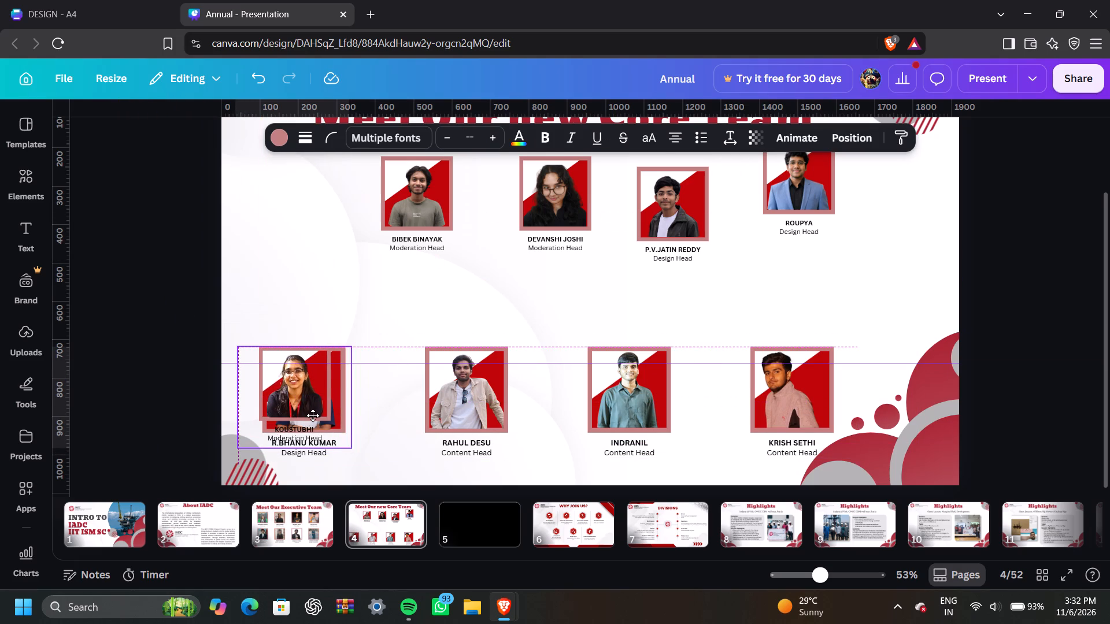
drag(313, 415, 309, 415)
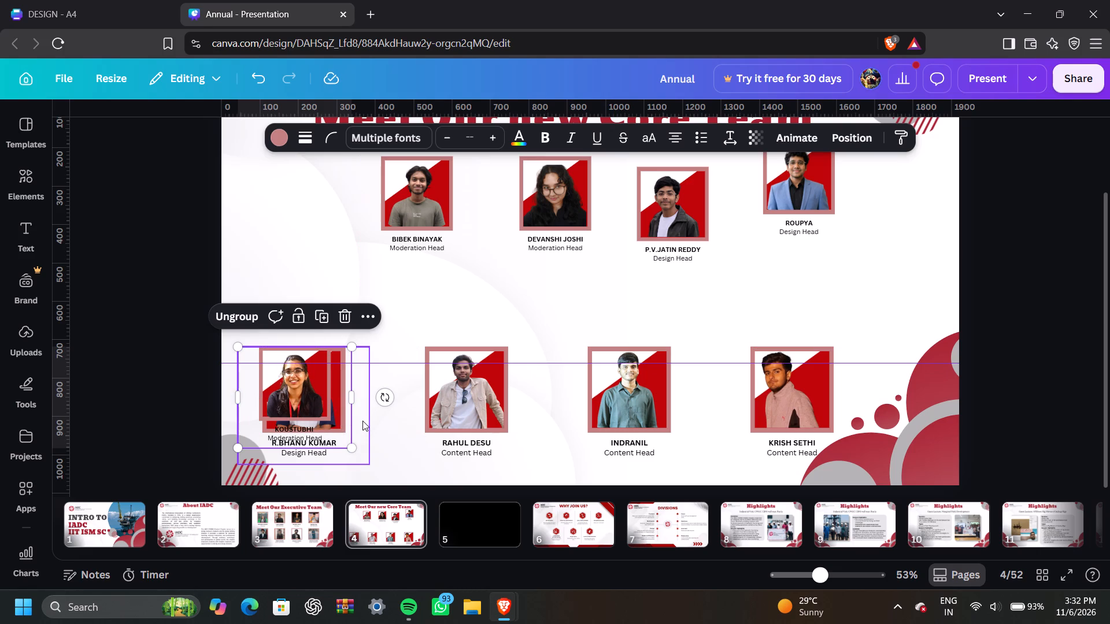
drag(351, 452, 369, 464)
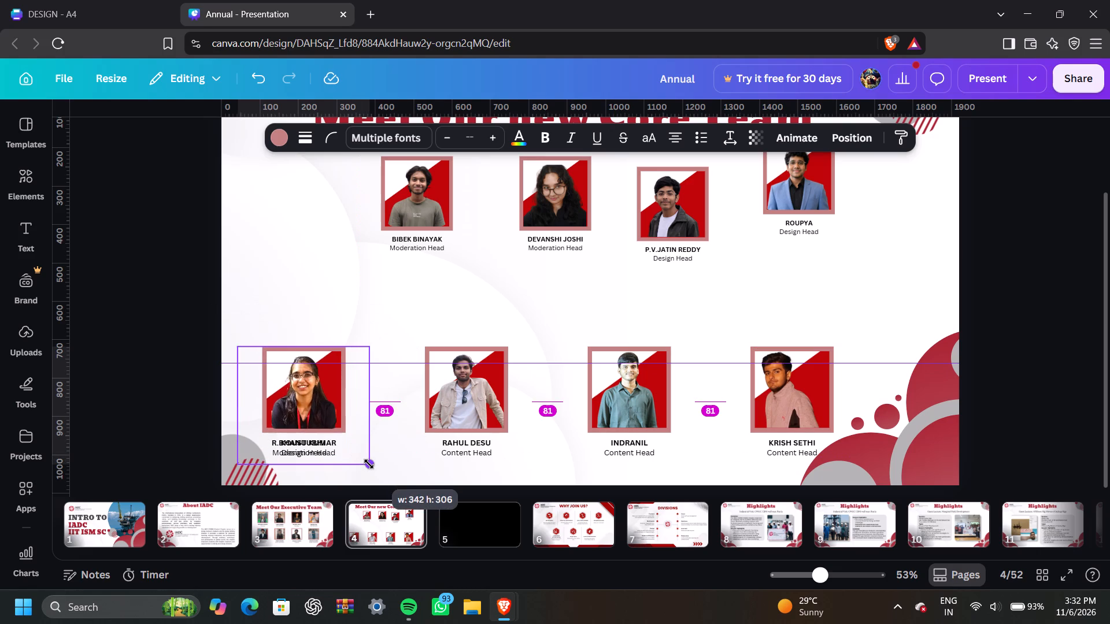
Match the overlaid Moderation Head card to the bottom-row Design Head card at about 342 by 306, and place it directly above in the top row.
drag(369, 464, 371, 465)
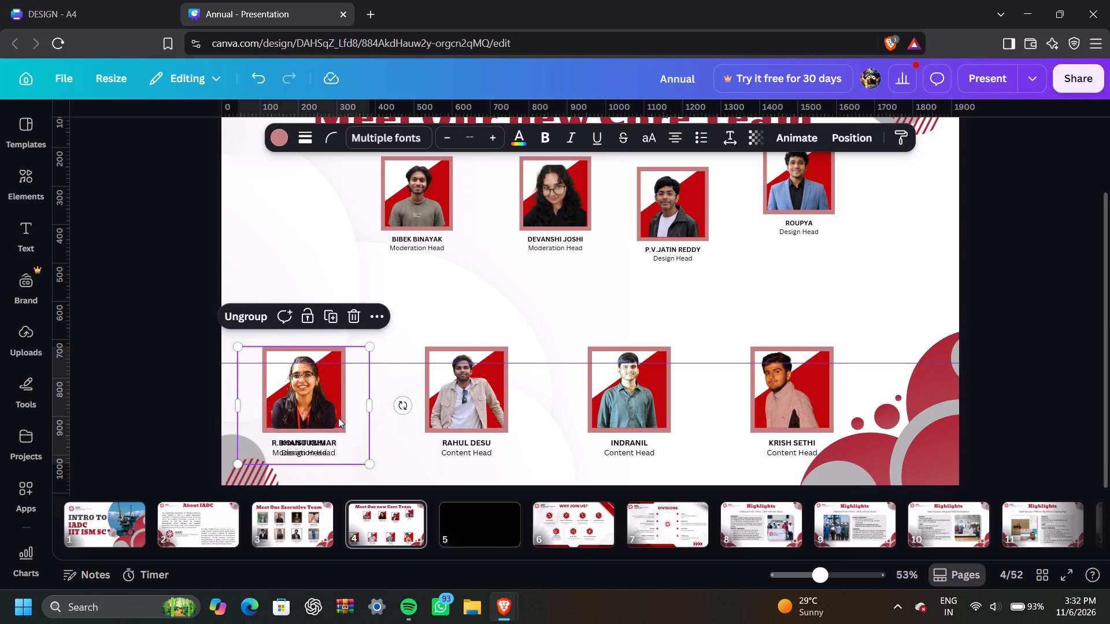
drag(338, 418, 341, 398)
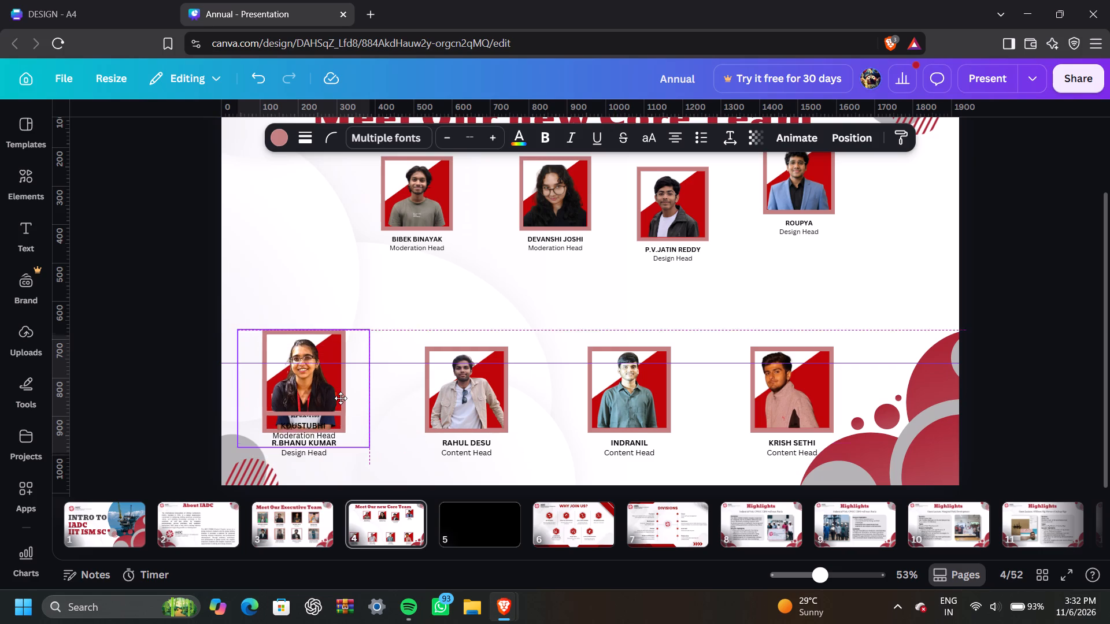
drag(341, 398, 341, 398)
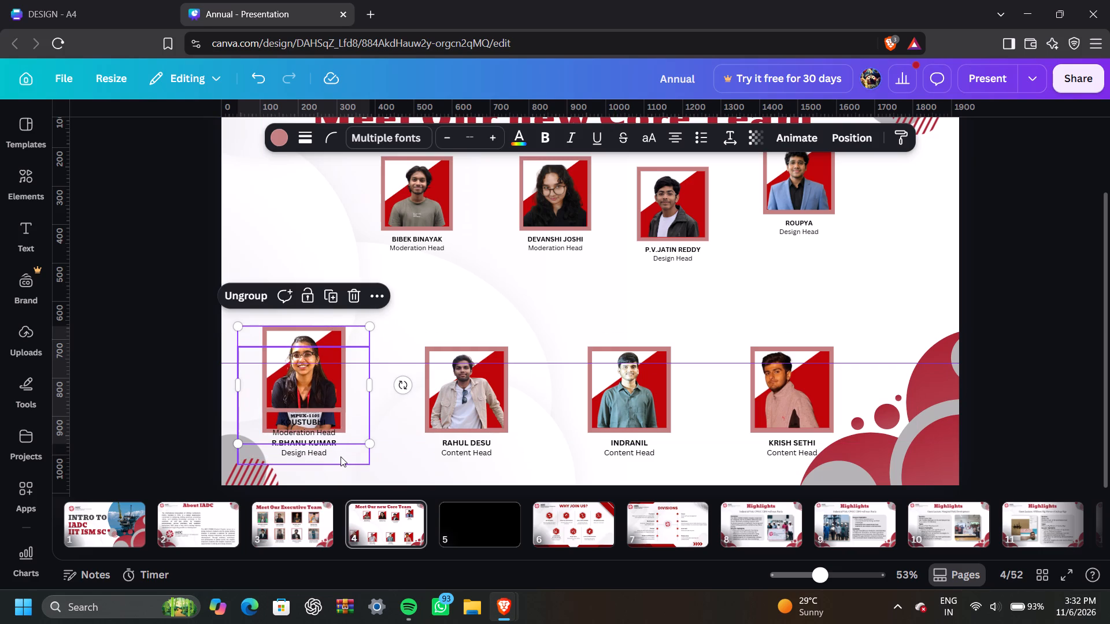
drag(336, 411, 336, 421)
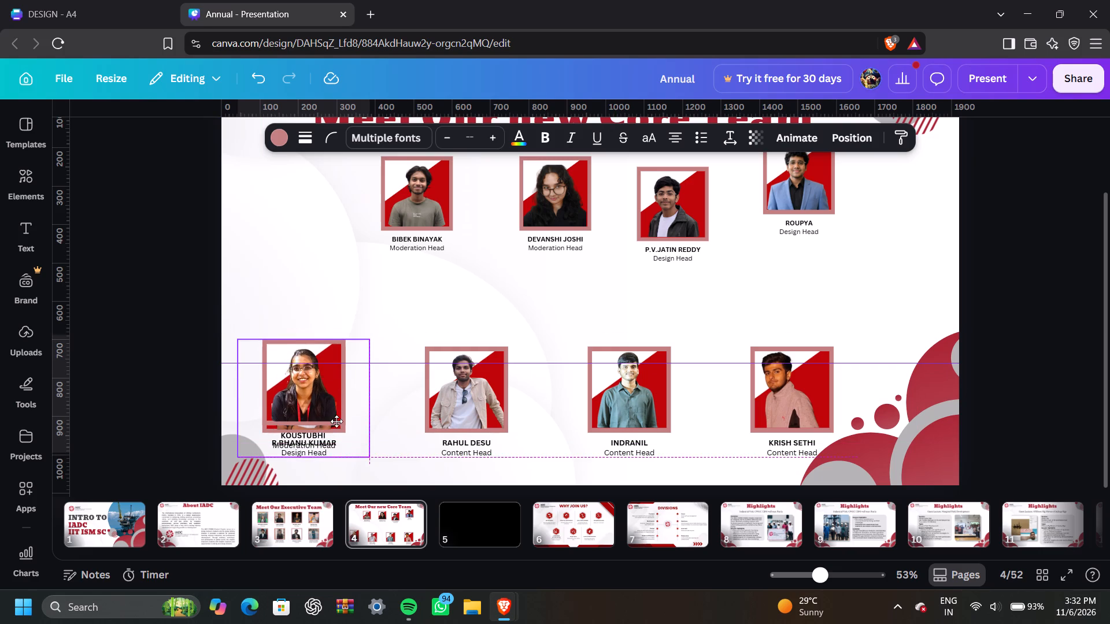
drag(336, 421, 336, 428)
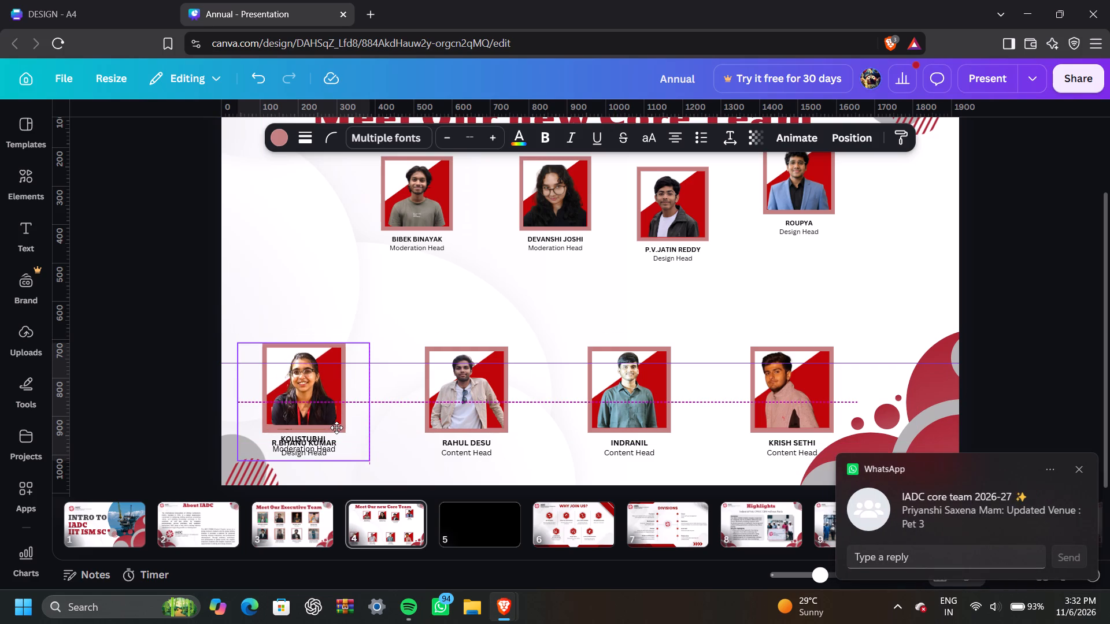
drag(336, 428, 336, 431)
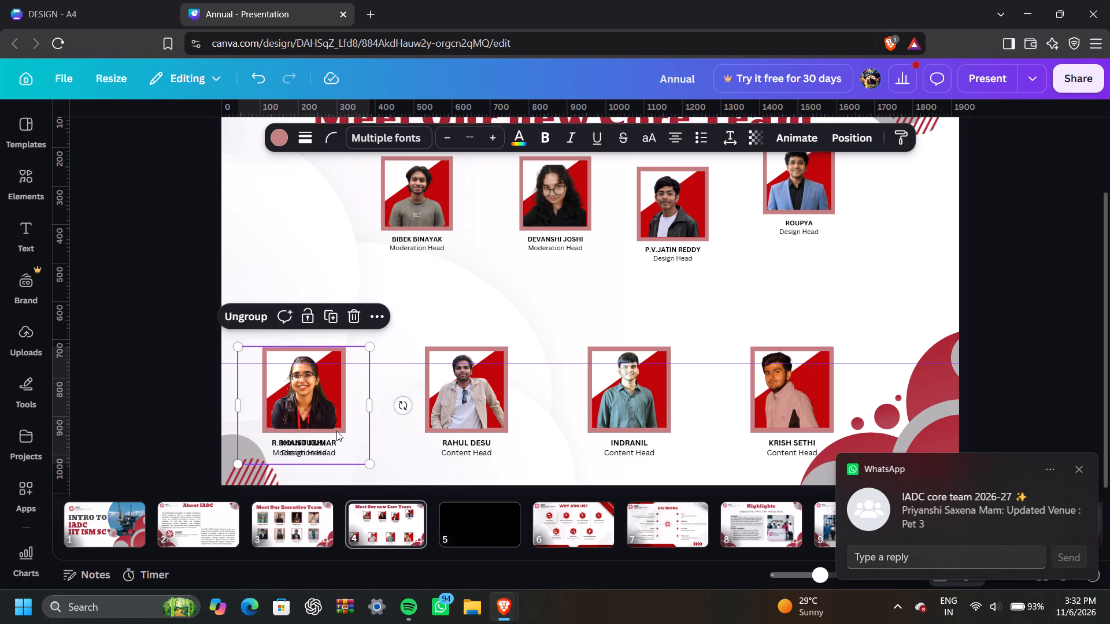
drag(336, 431, 330, 431)
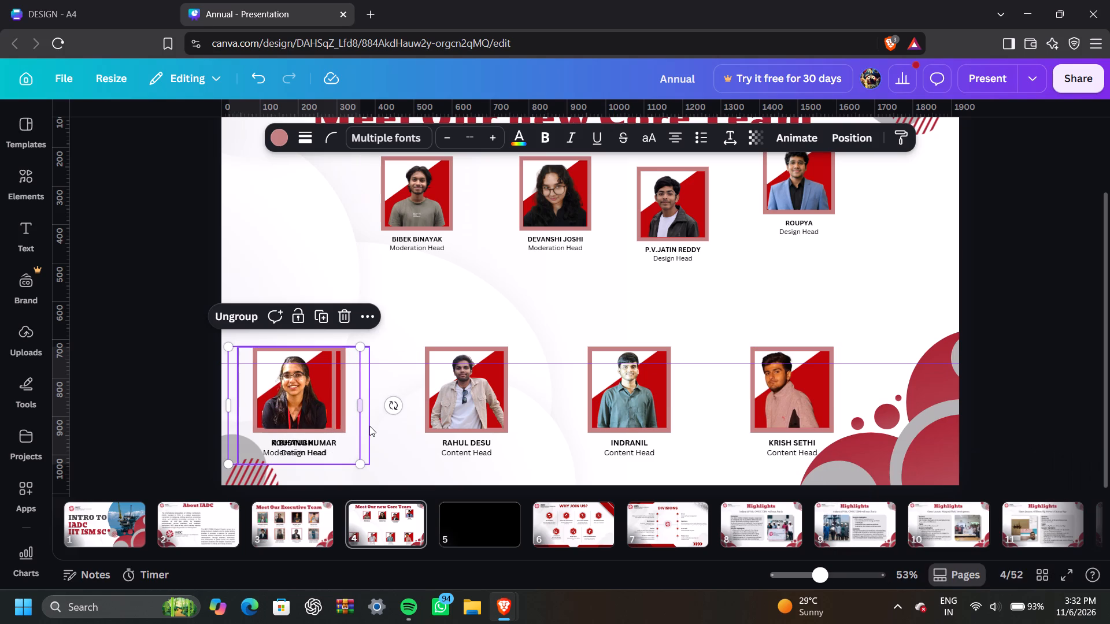
drag(330, 422, 341, 237)
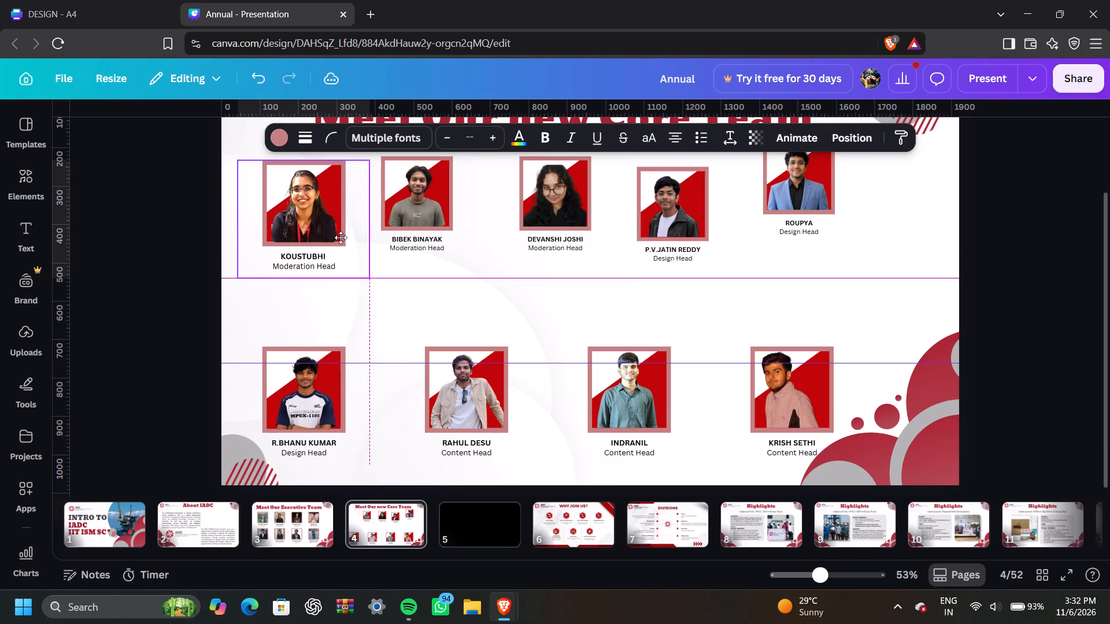
drag(341, 237, 341, 237)
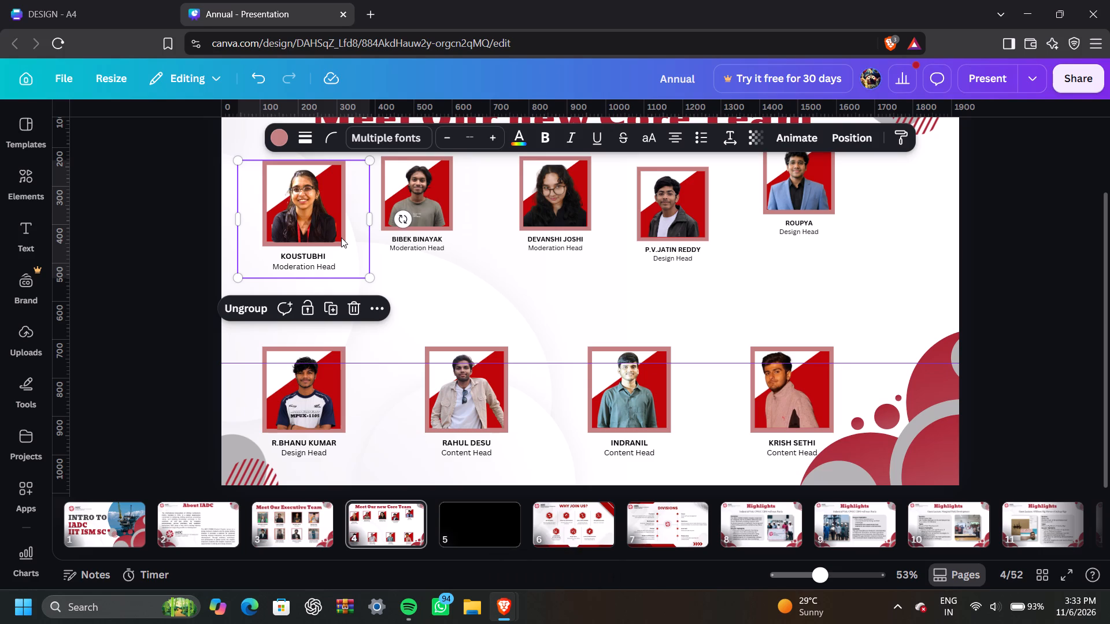
Overlay the second Moderation Head card on the first one and enlarge it until the photo frames match.
drag(399, 176, 285, 180)
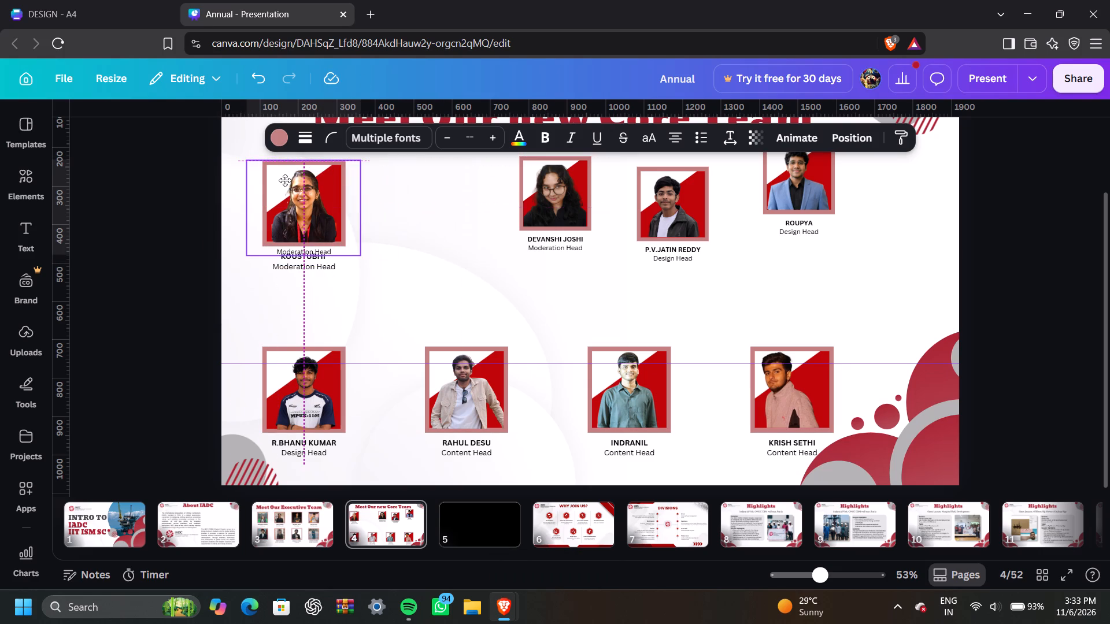
drag(285, 180, 279, 179)
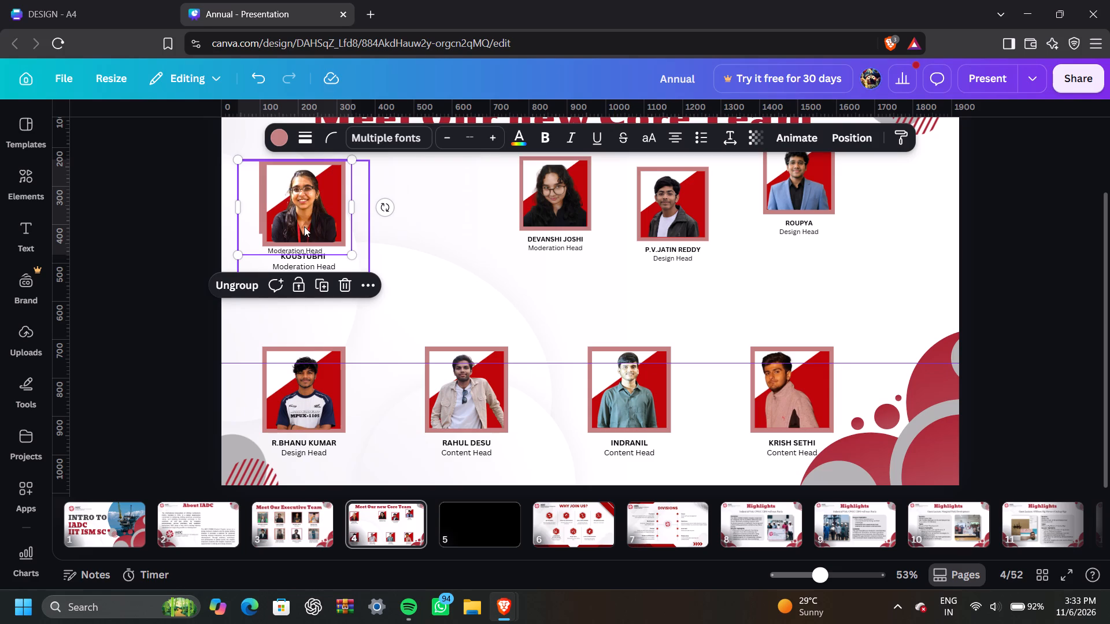
drag(351, 255, 368, 278)
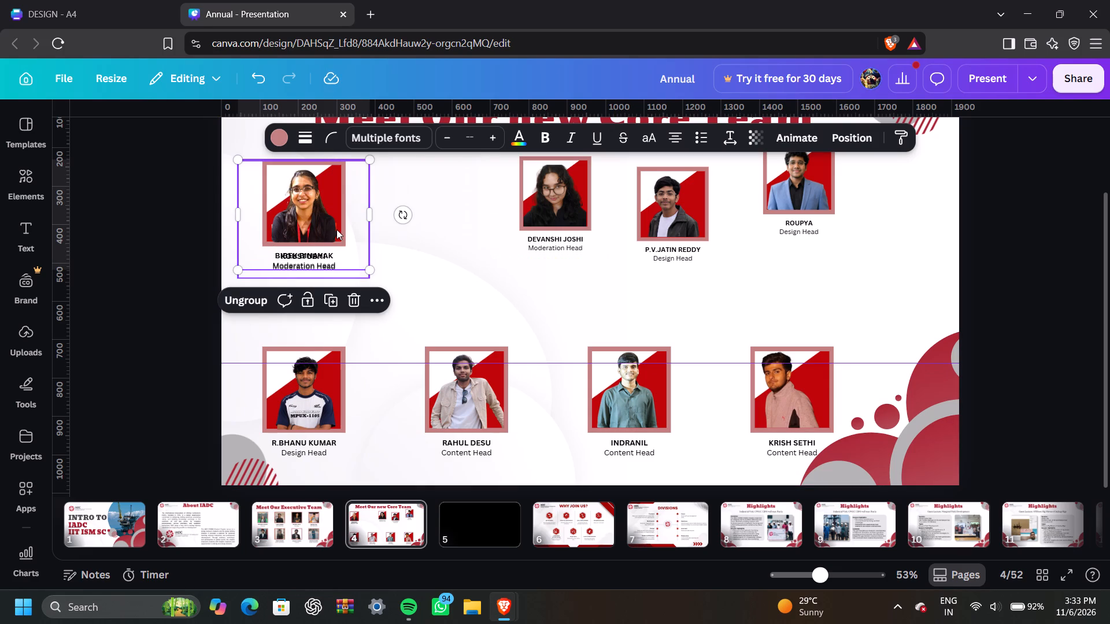
Separate the two overlapping Moderation Head cards, moving the second toward the slide's middle and the first back to the start of the top row.
click(336, 229)
click(415, 269)
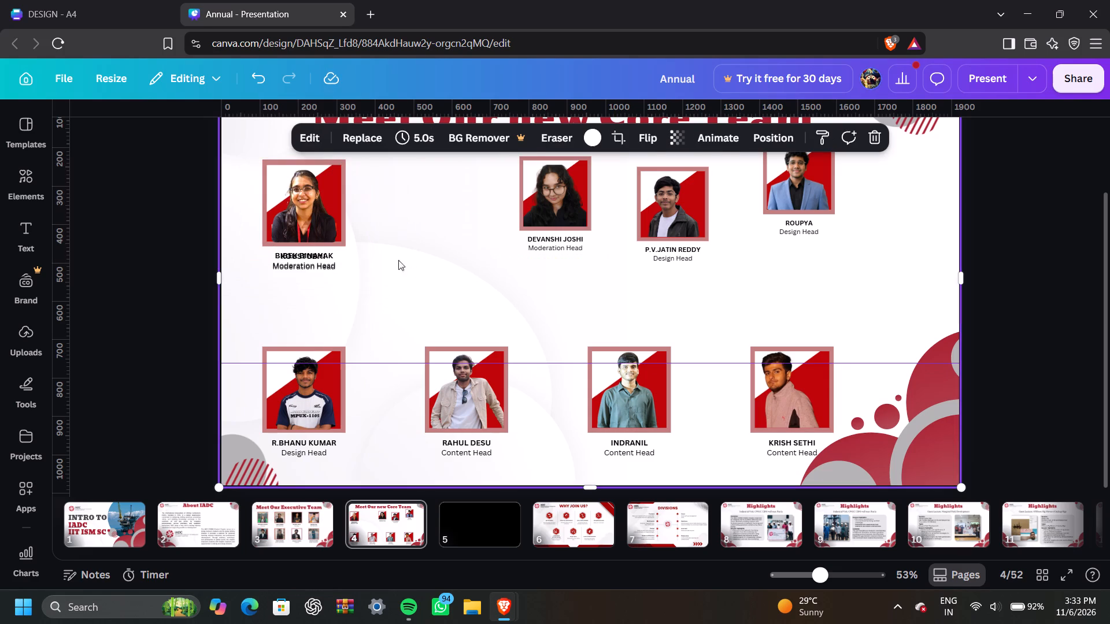
drag(339, 225, 404, 228)
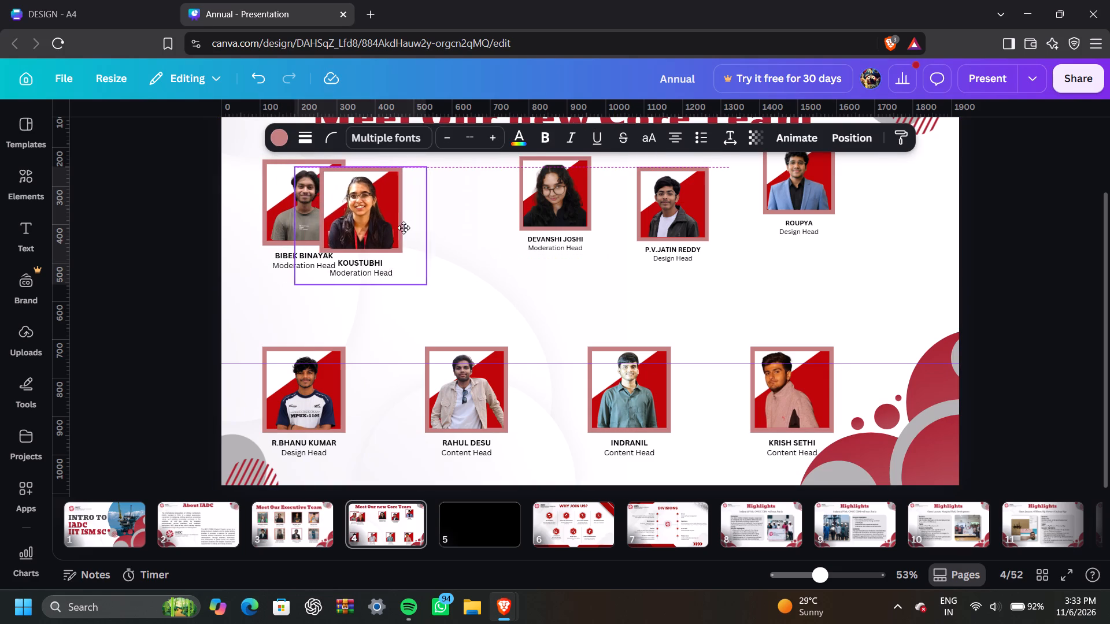
drag(404, 228, 437, 225)
drag(302, 220, 416, 211)
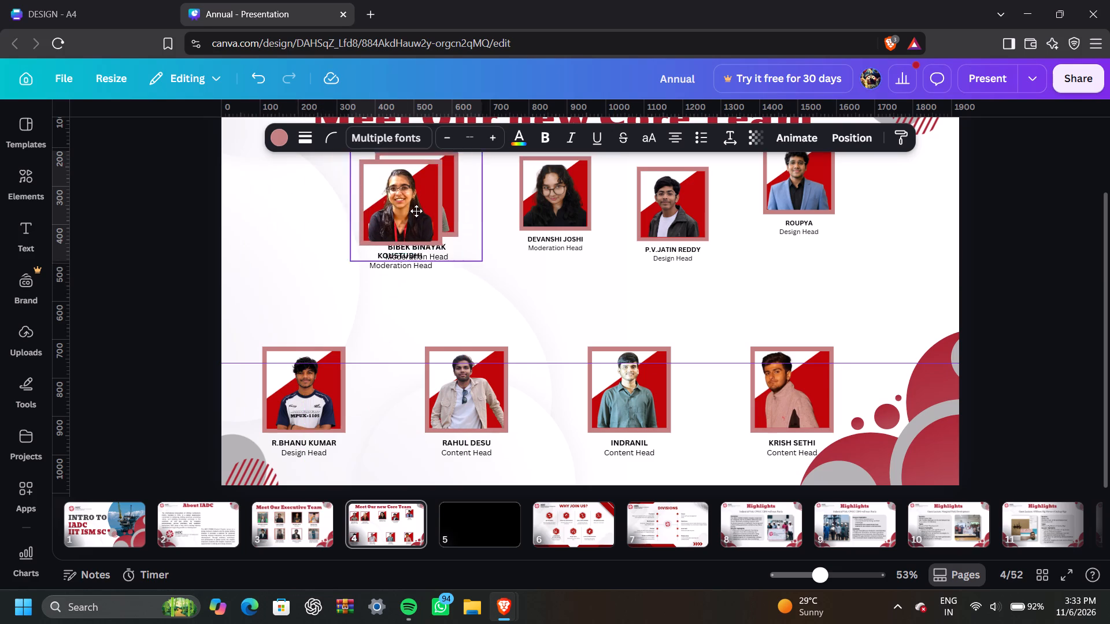
drag(416, 211, 398, 220)
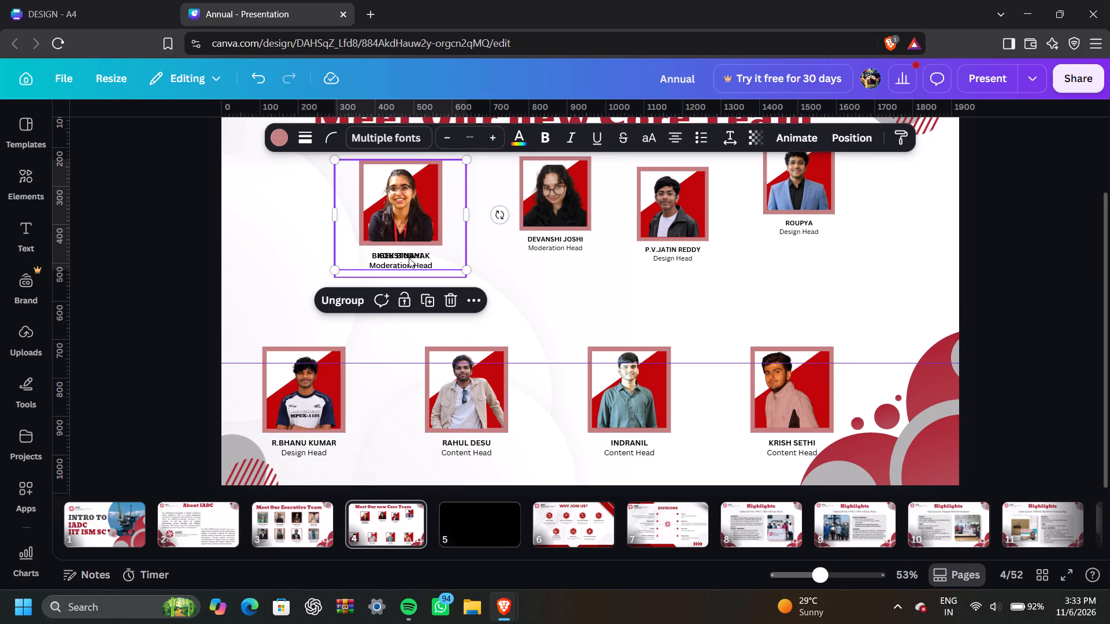
click(430, 232)
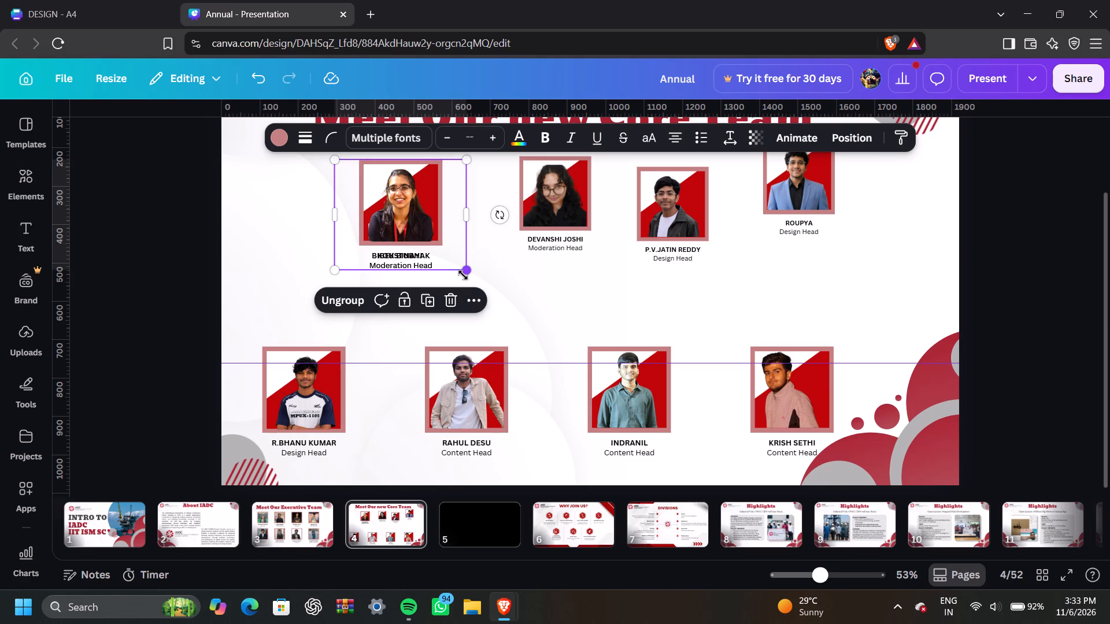
drag(438, 240, 536, 283)
drag(396, 226, 306, 228)
Overlay the third Moderation Head card on the second one and enlarge it until the photo frames match.
click(513, 252)
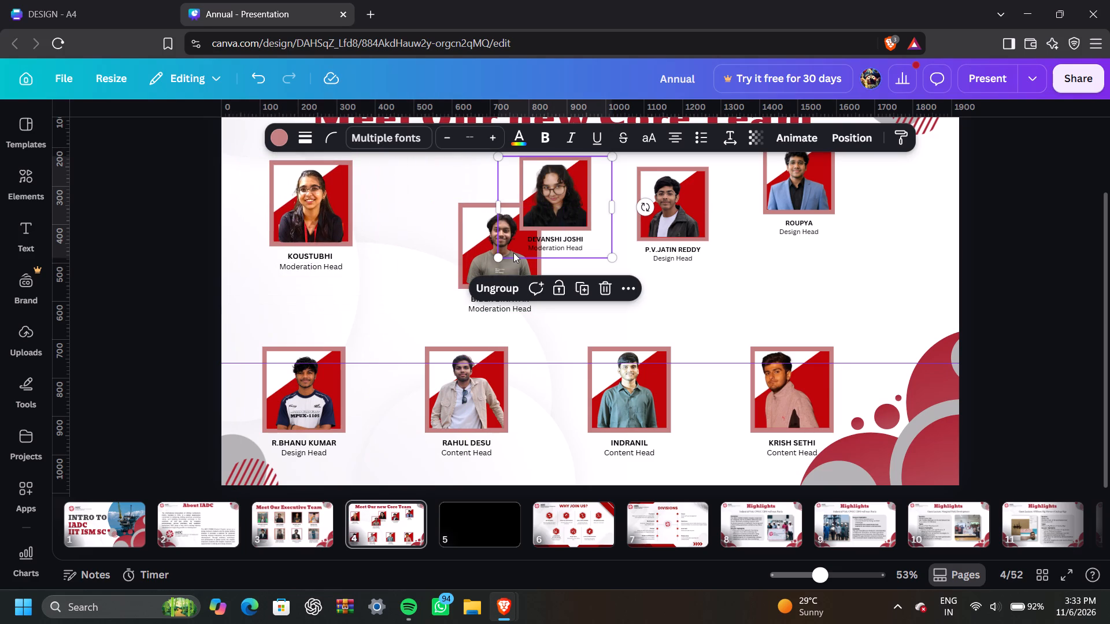
drag(558, 228, 501, 274)
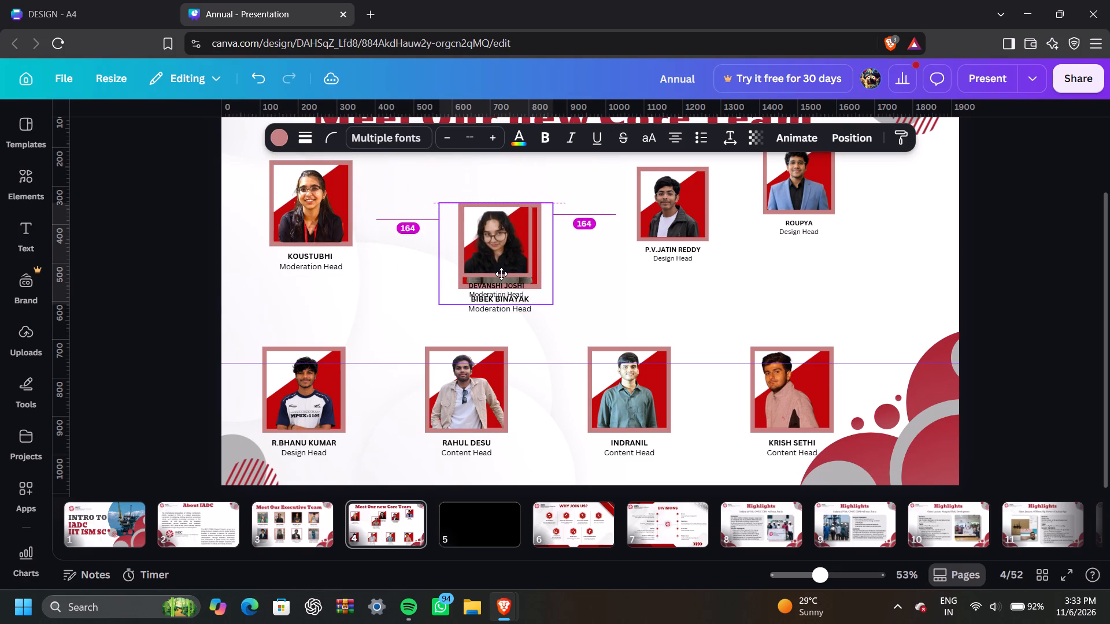
drag(501, 274, 499, 274)
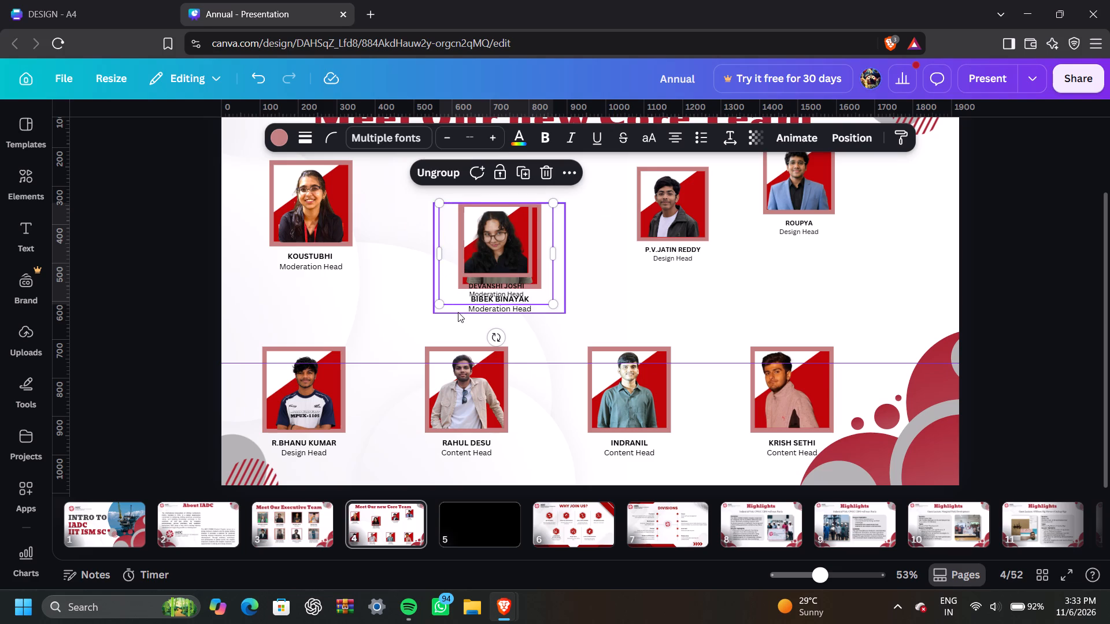
click(487, 264)
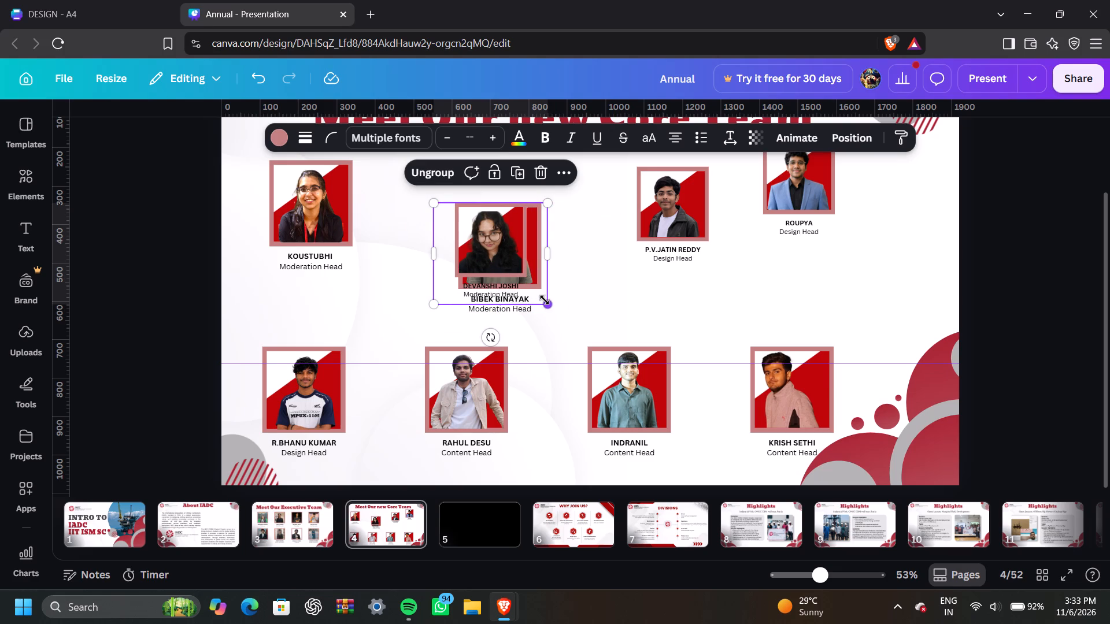
drag(545, 300, 564, 307)
Separate the second and third Moderation Head cards and place them back in the top row beside the first.
drag(495, 254, 594, 281)
drag(515, 262, 440, 215)
drag(571, 243, 539, 176)
Enlarge the first top-row Design Head card to about 337 by 283 over the third Moderation Head card, and place it beside that card.
drag(680, 188, 572, 193)
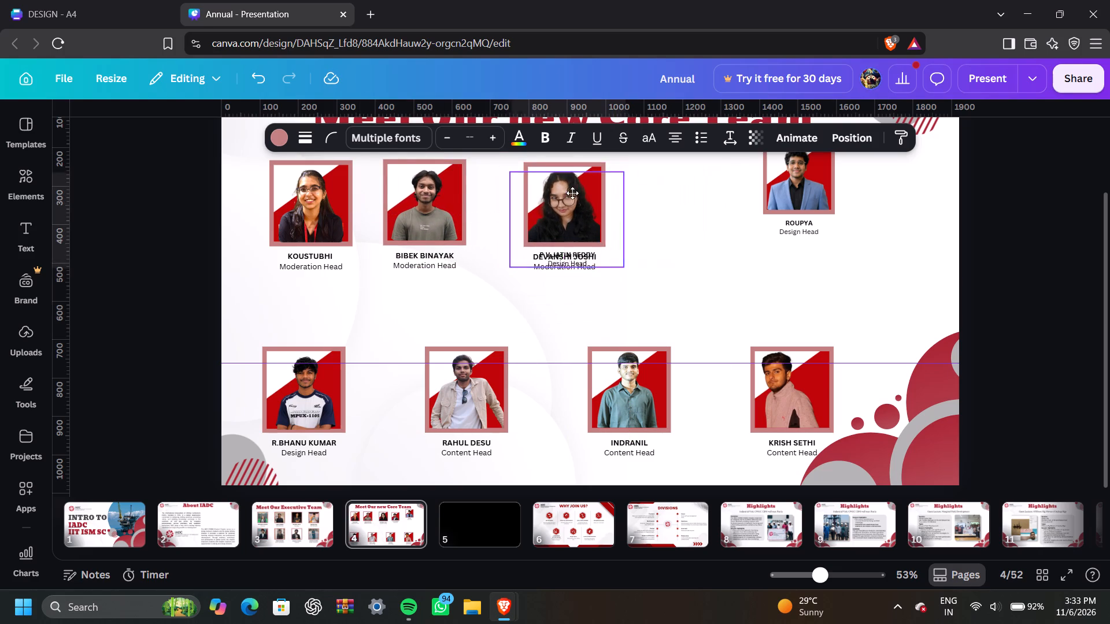
drag(572, 193, 566, 184)
click(539, 214)
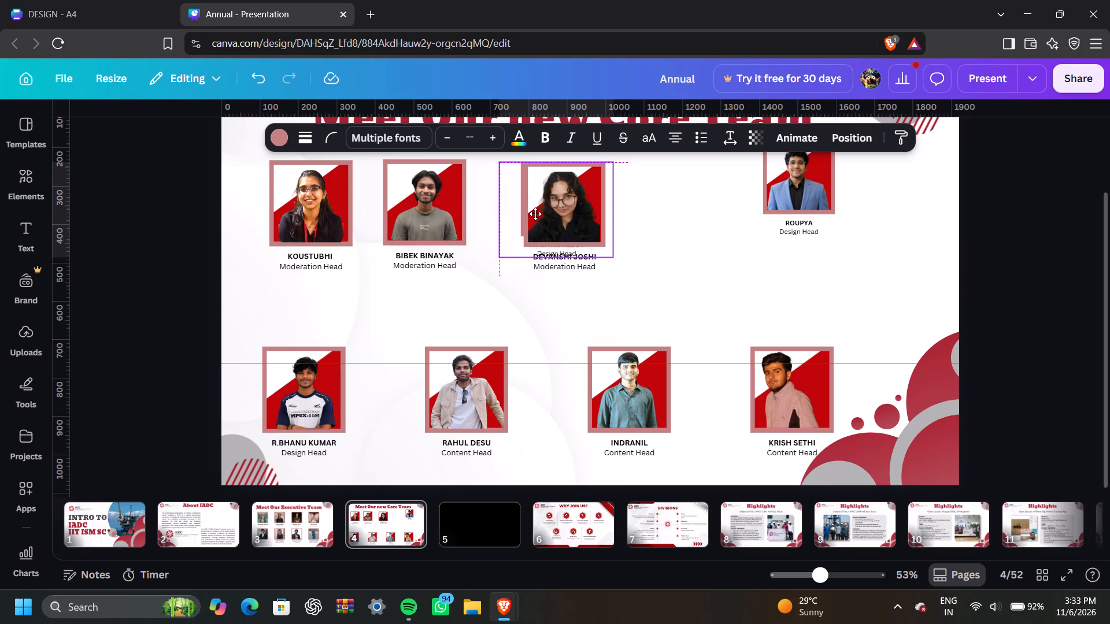
drag(612, 262, 628, 276)
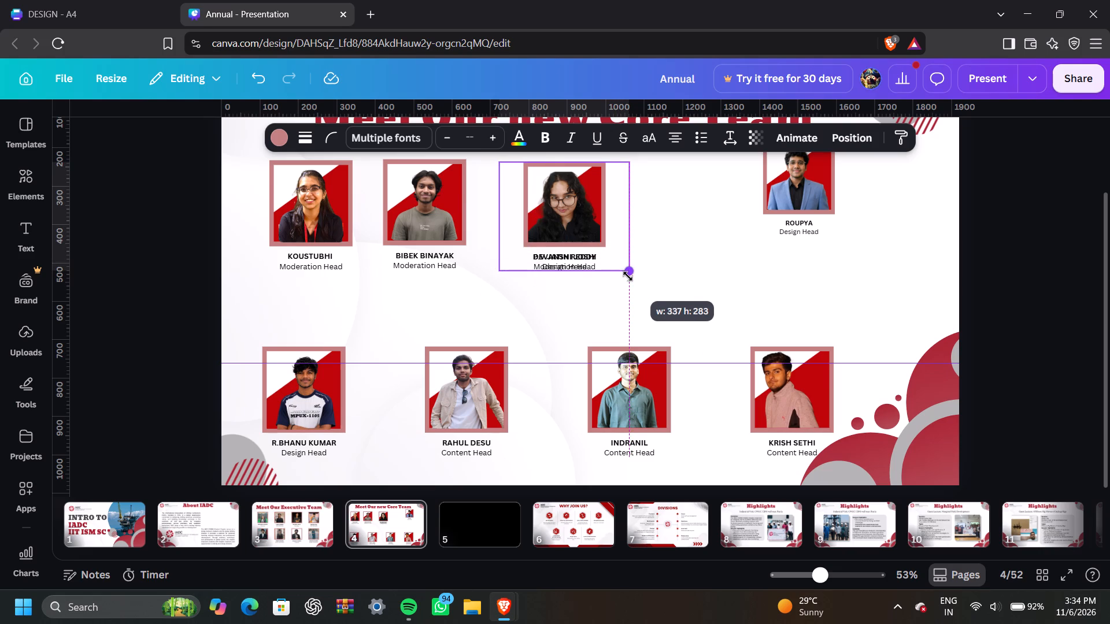
drag(628, 276, 631, 277)
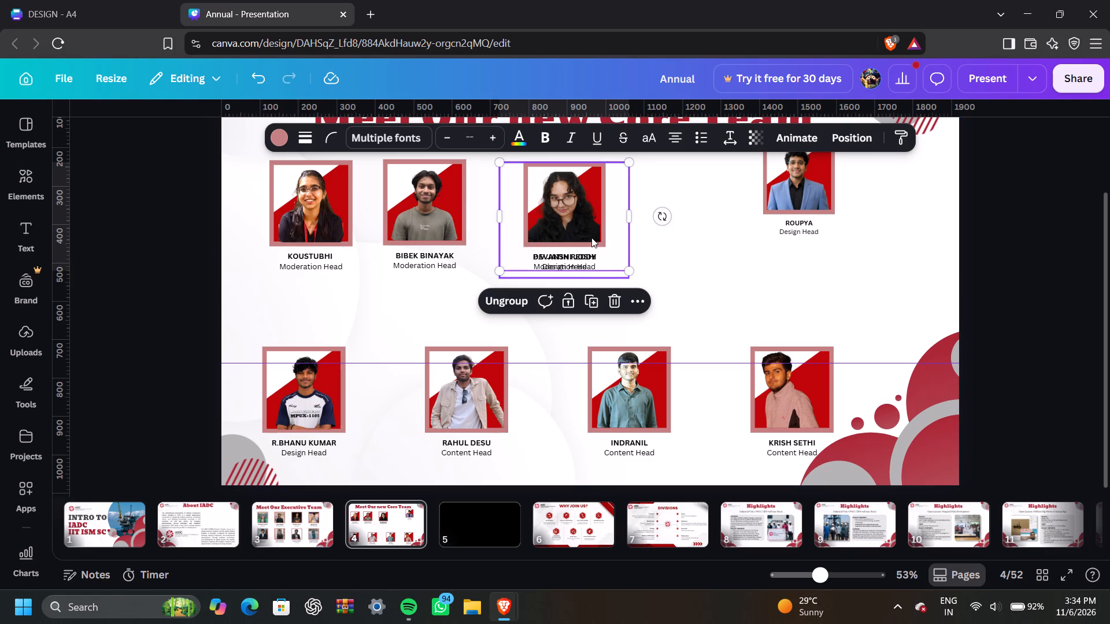
drag(593, 233, 713, 236)
Overlay the second top-row Design Head card on the first one, enlarge it toward the same frame size, and return it to the row's end.
drag(848, 194, 801, 226)
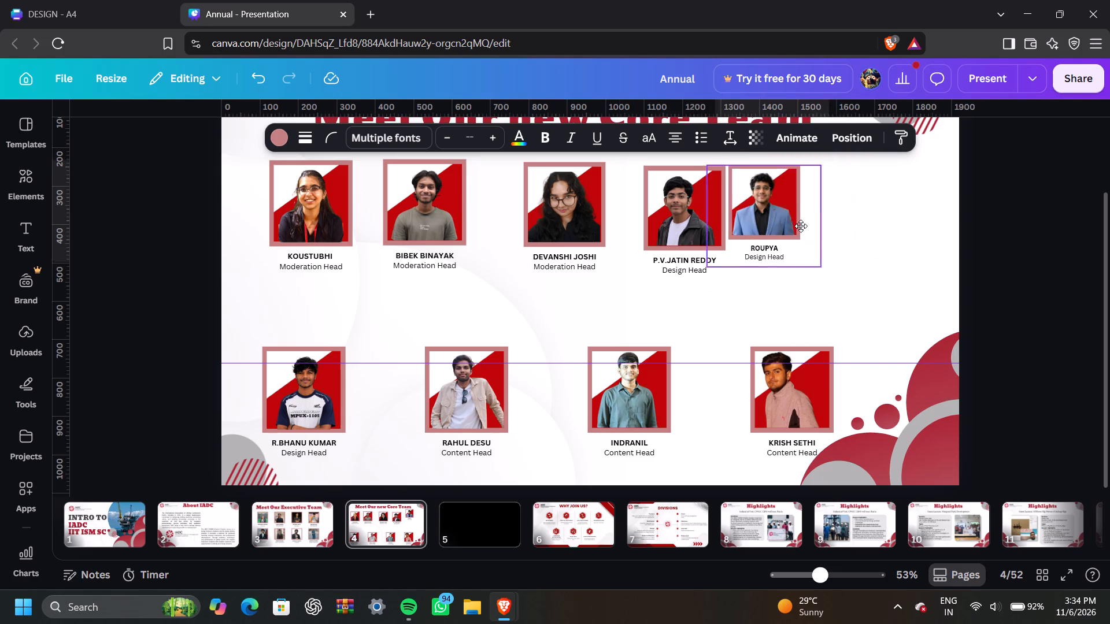
drag(801, 226, 723, 218)
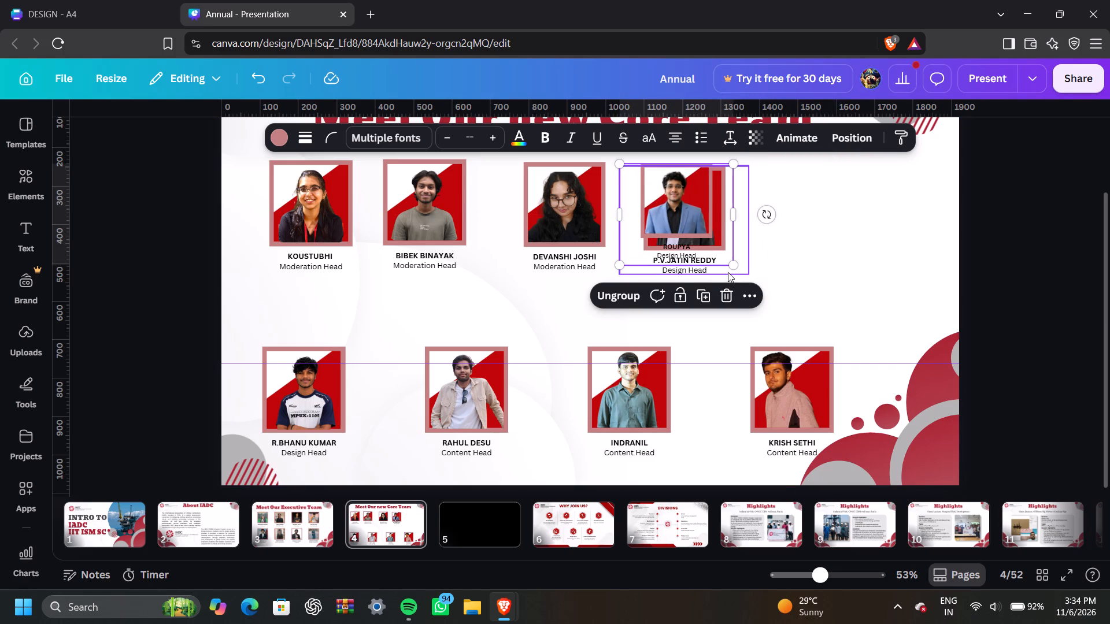
click(711, 228)
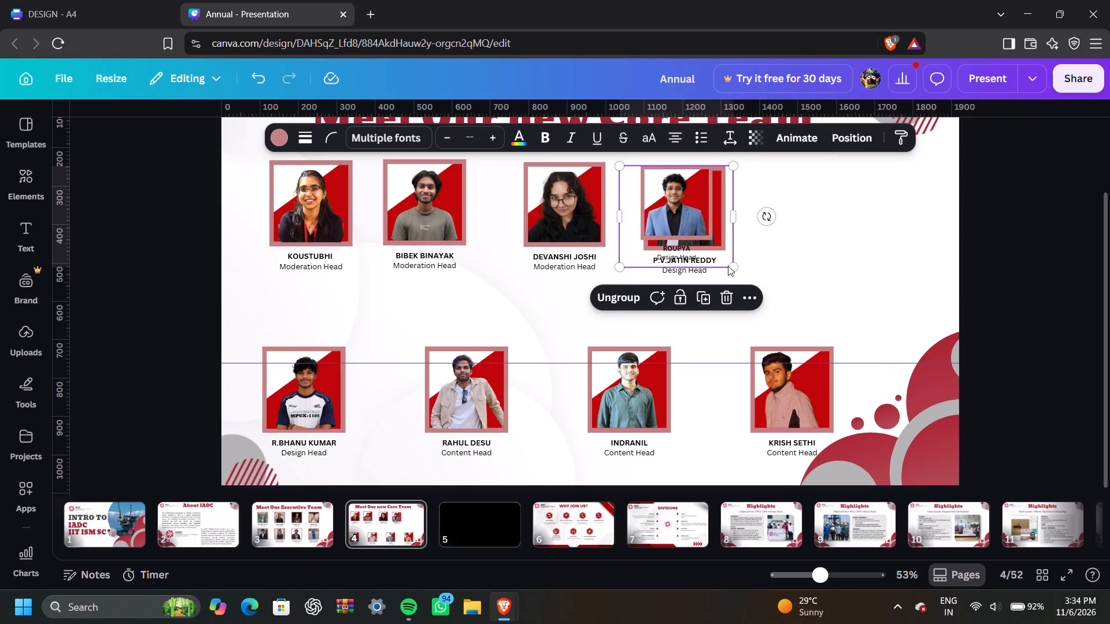
drag(732, 265, 751, 269)
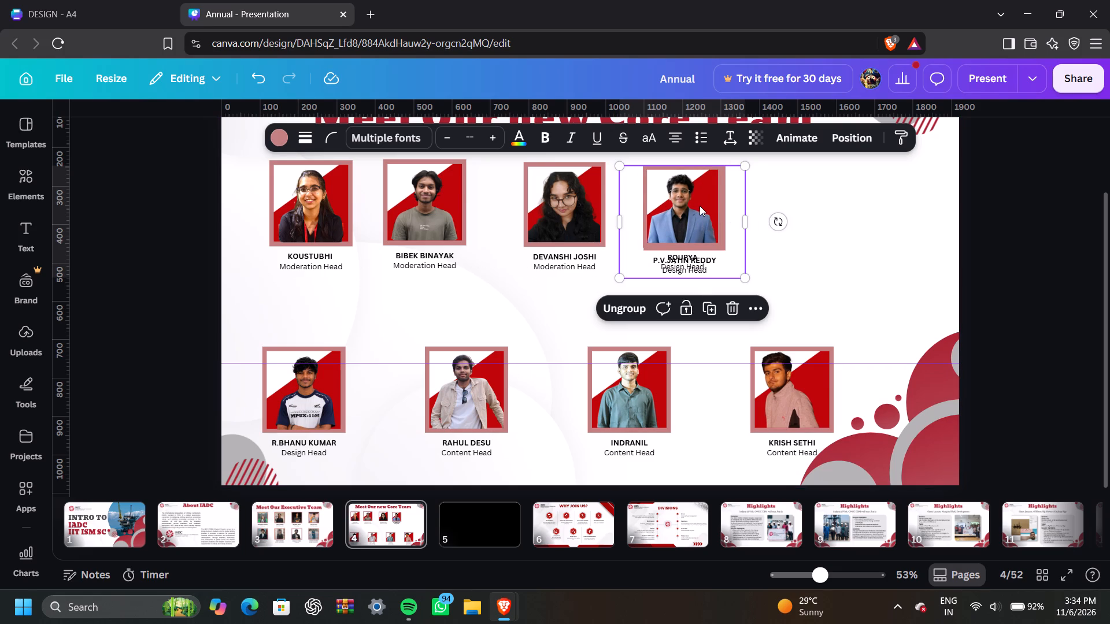
click(700, 206)
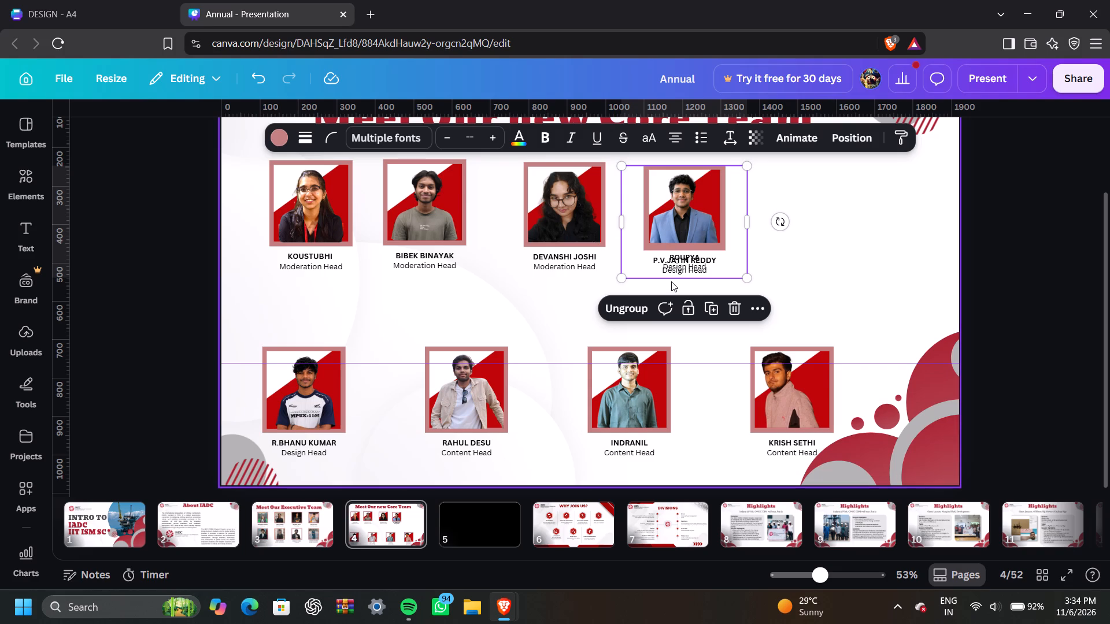
drag(705, 207, 852, 203)
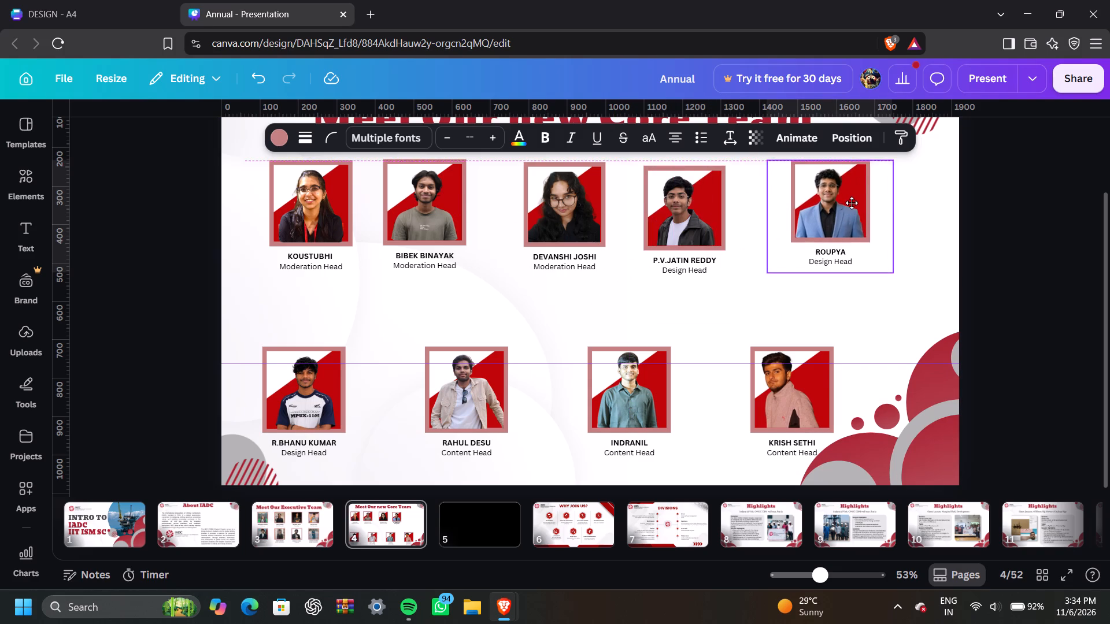
drag(852, 203, 848, 209)
Overlay the second Design Head card on the first again, enlarge it slightly until the frames match, and place it back at the top row's end.
drag(805, 213, 659, 237)
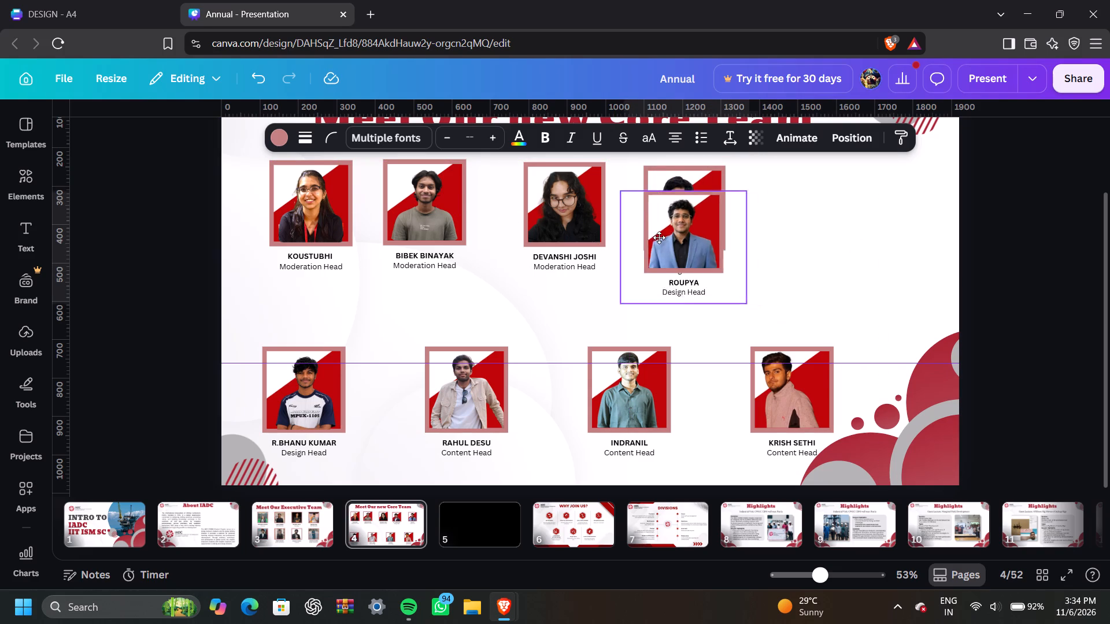
drag(659, 237, 664, 213)
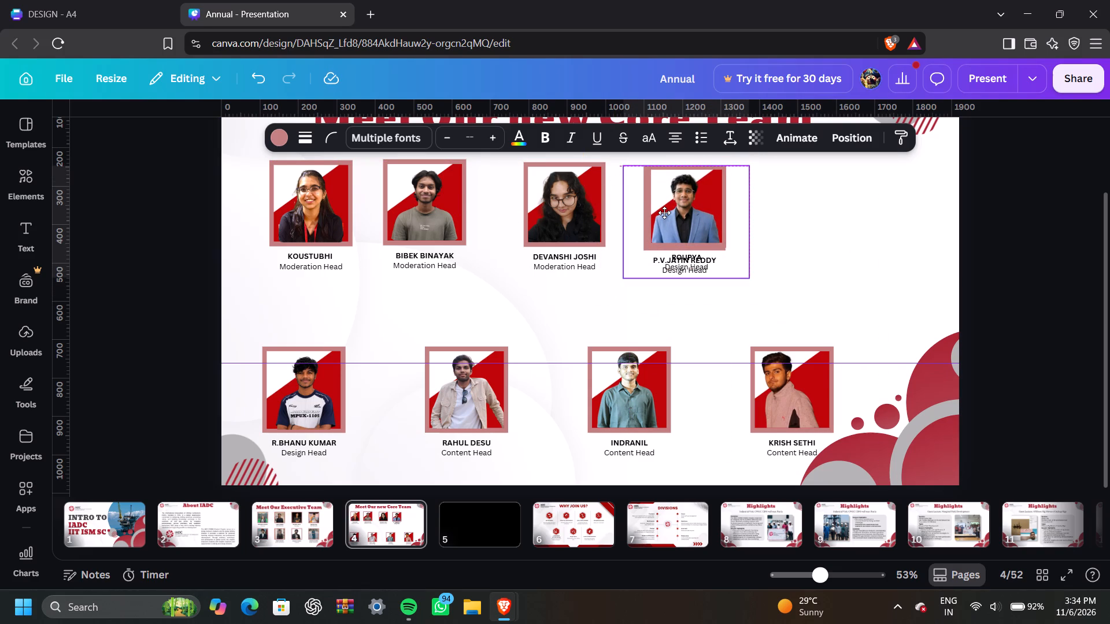
drag(664, 213, 663, 213)
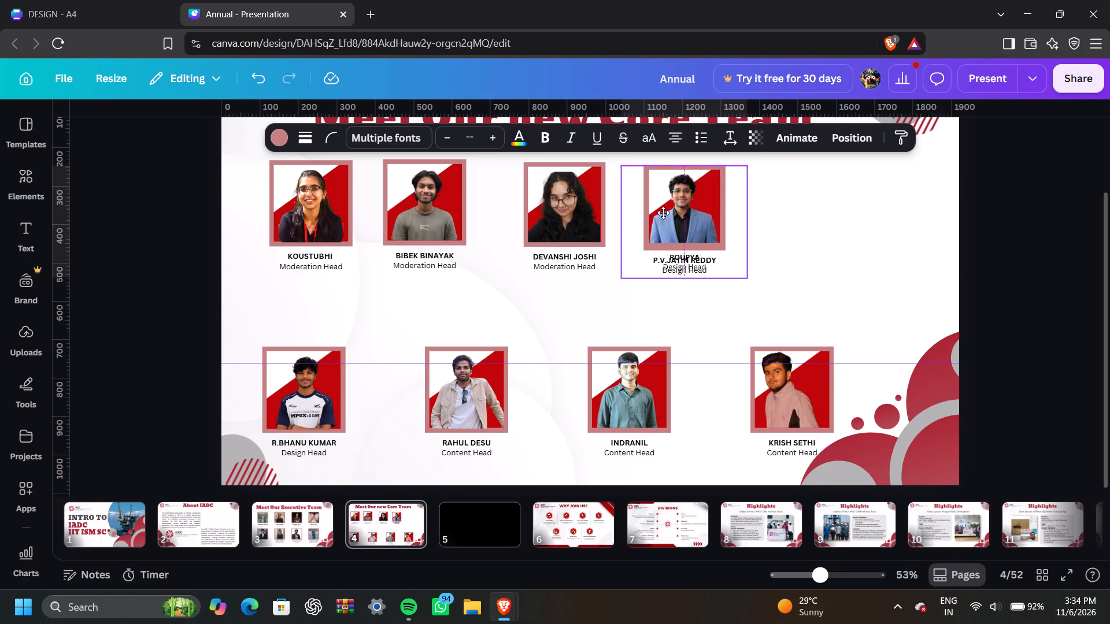
drag(663, 213, 732, 205)
drag(816, 275, 821, 277)
drag(785, 234, 823, 240)
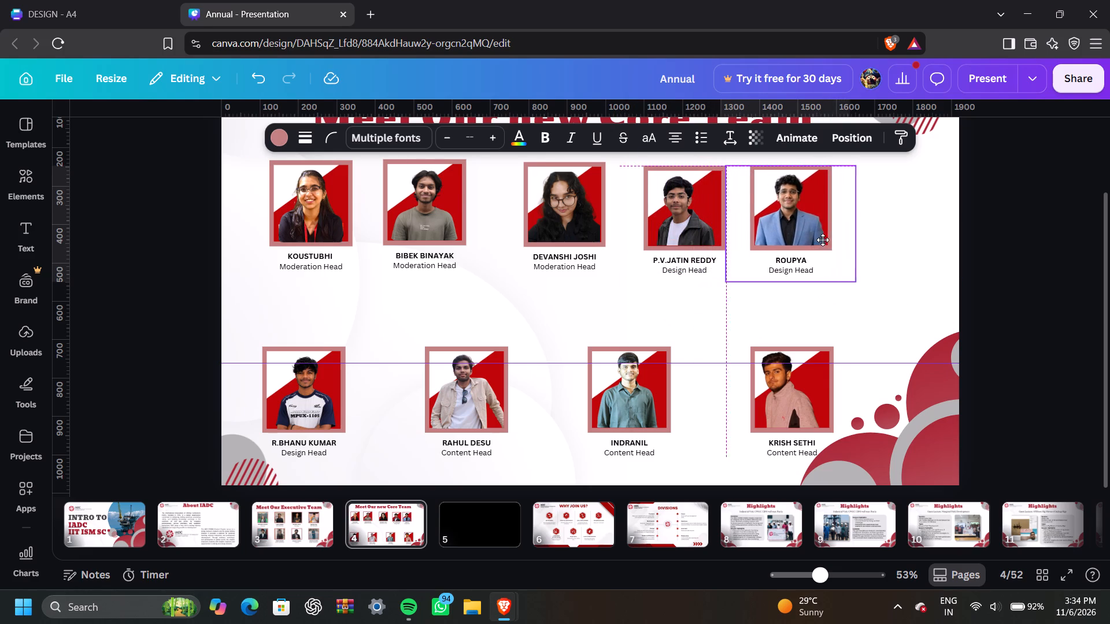
drag(823, 240, 850, 239)
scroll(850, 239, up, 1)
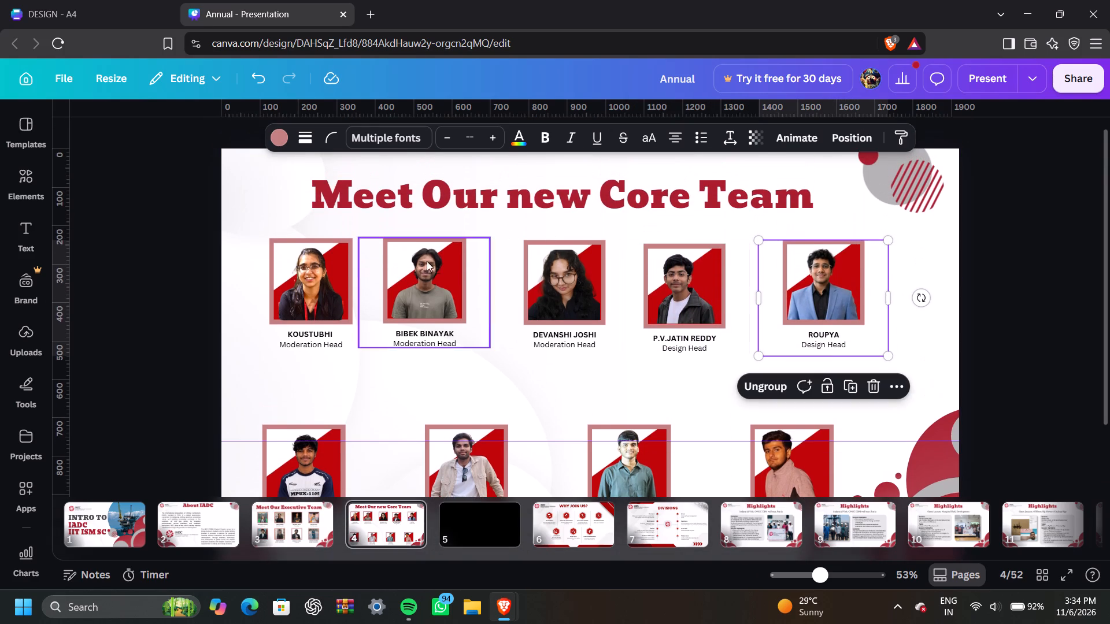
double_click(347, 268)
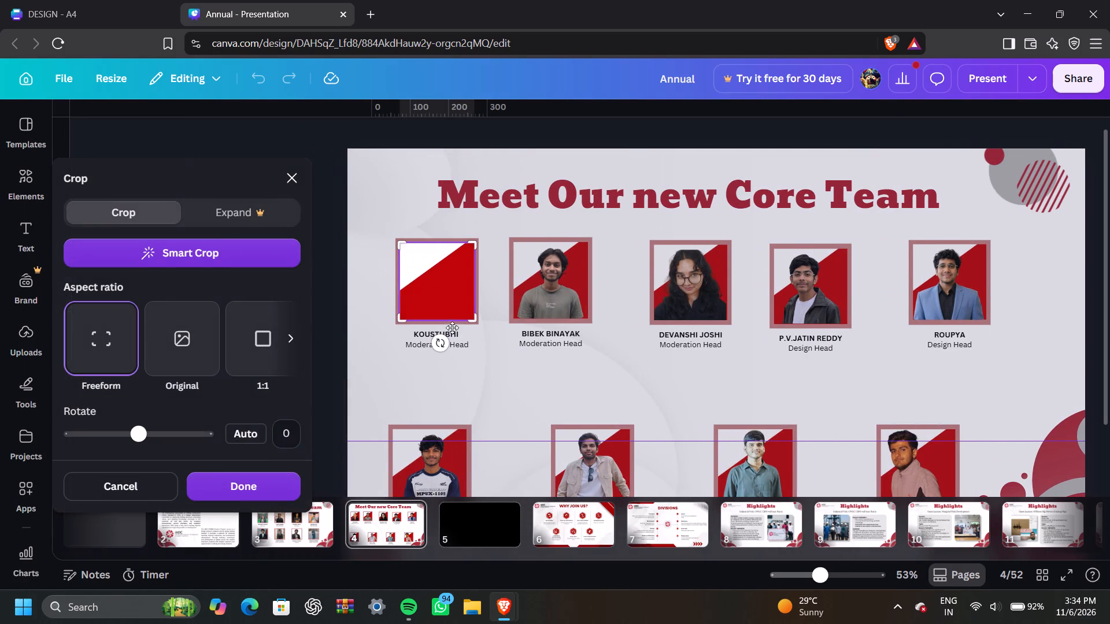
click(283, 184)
Move the horizontal guide up to about 719, in line with the tops of the bottom-row photo frames.
scroll(530, 302, down, 1)
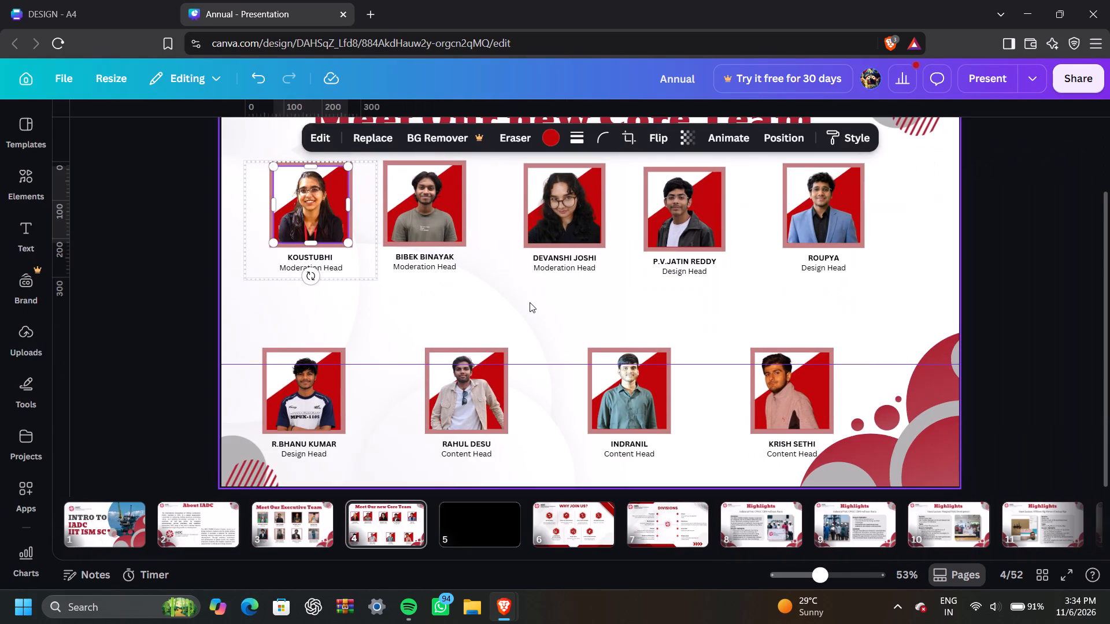
scroll(530, 302, down, 1)
drag(530, 366, 531, 352)
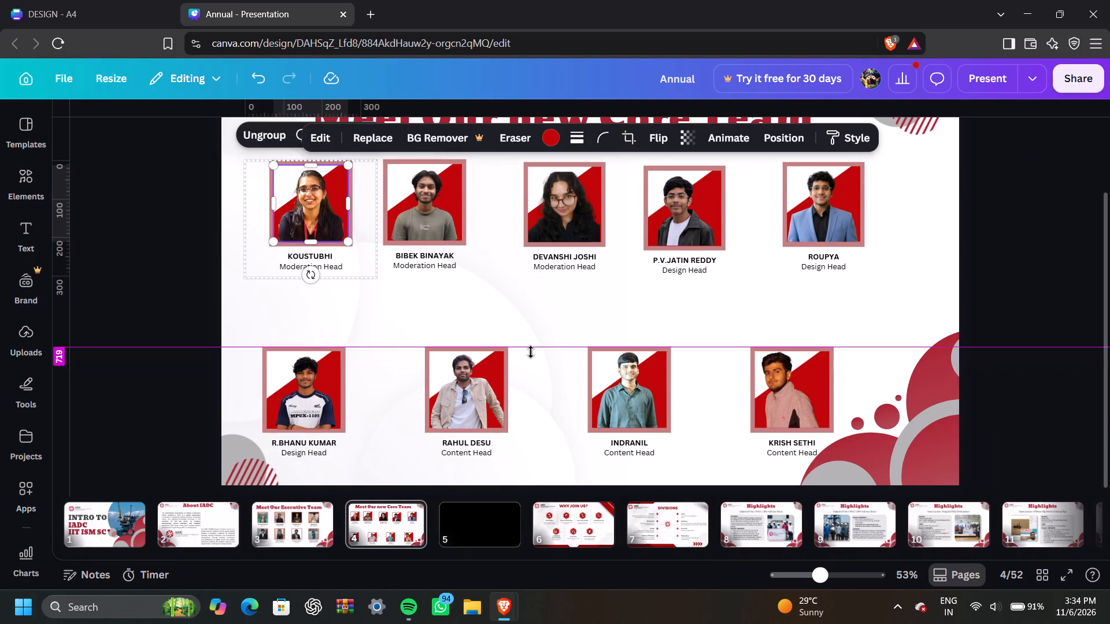
drag(531, 352, 531, 348)
click(472, 307)
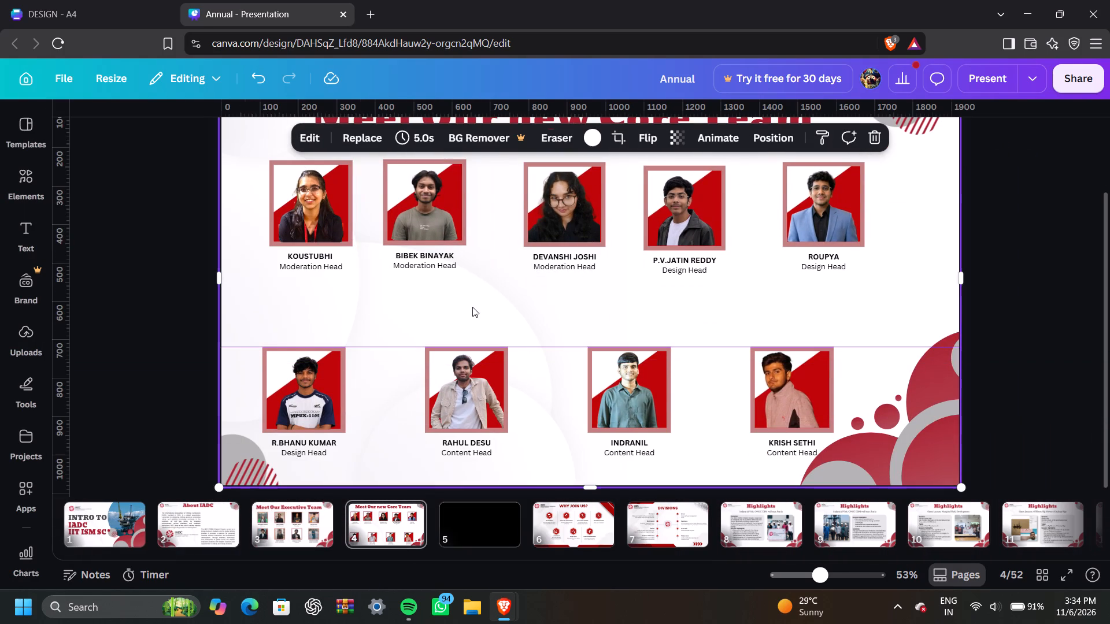
Space the three Moderation Head cards evenly across the top row and level their photo frames.
drag(405, 202, 409, 203)
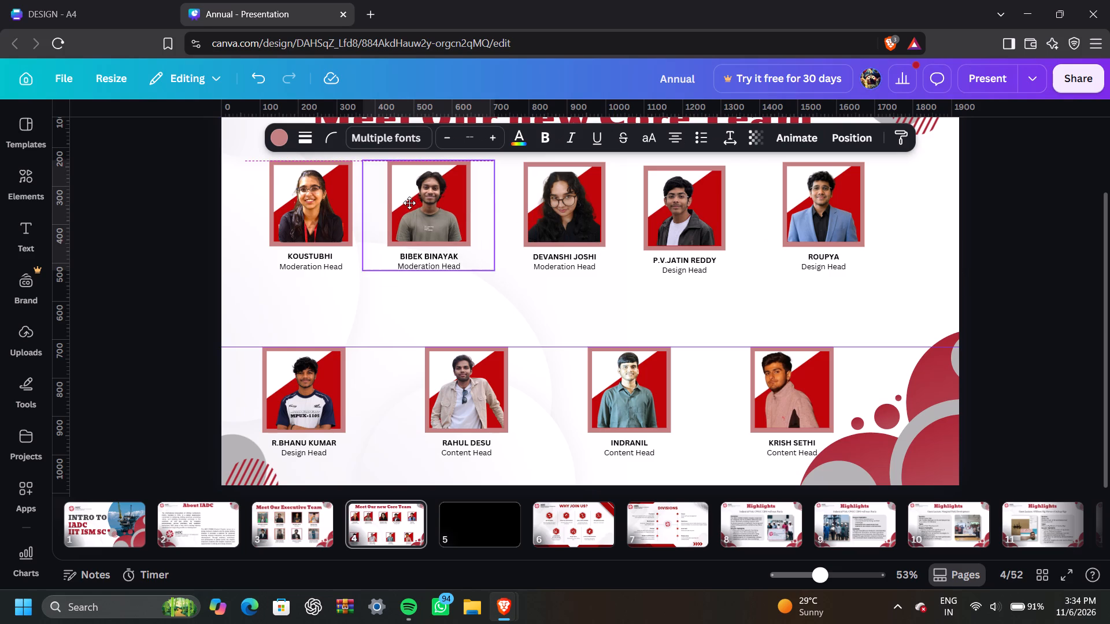
drag(409, 203, 410, 202)
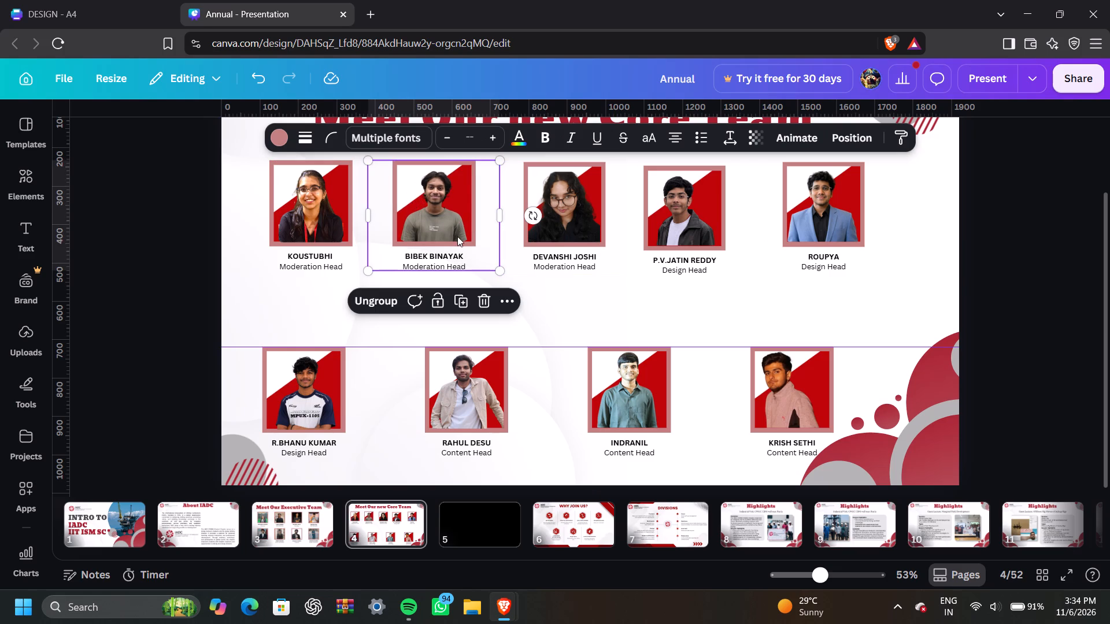
drag(312, 227, 304, 226)
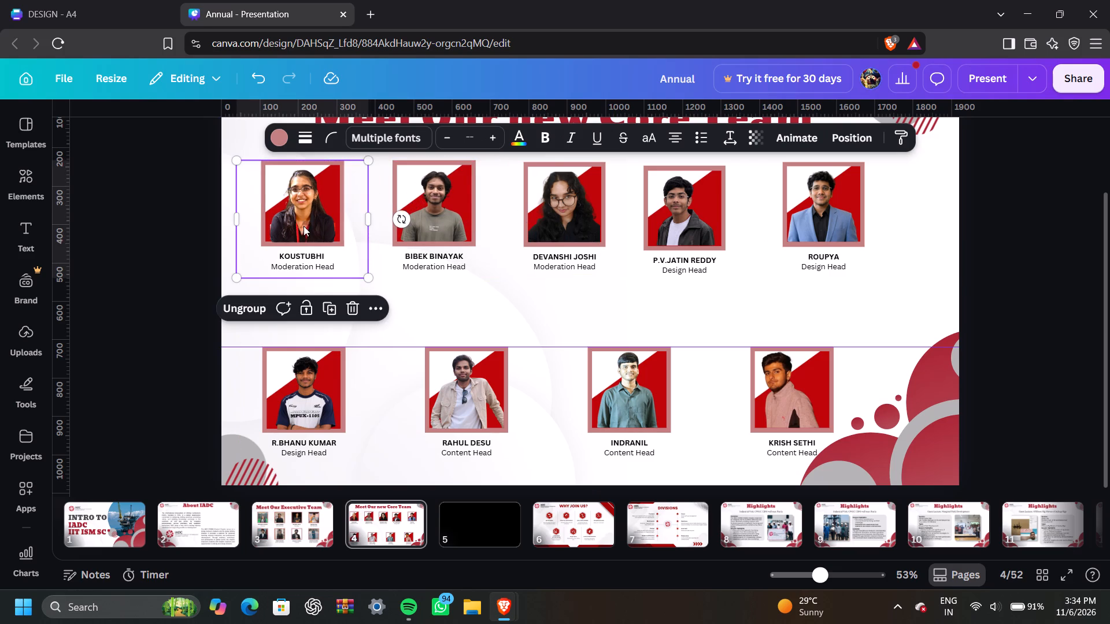
drag(547, 199, 539, 195)
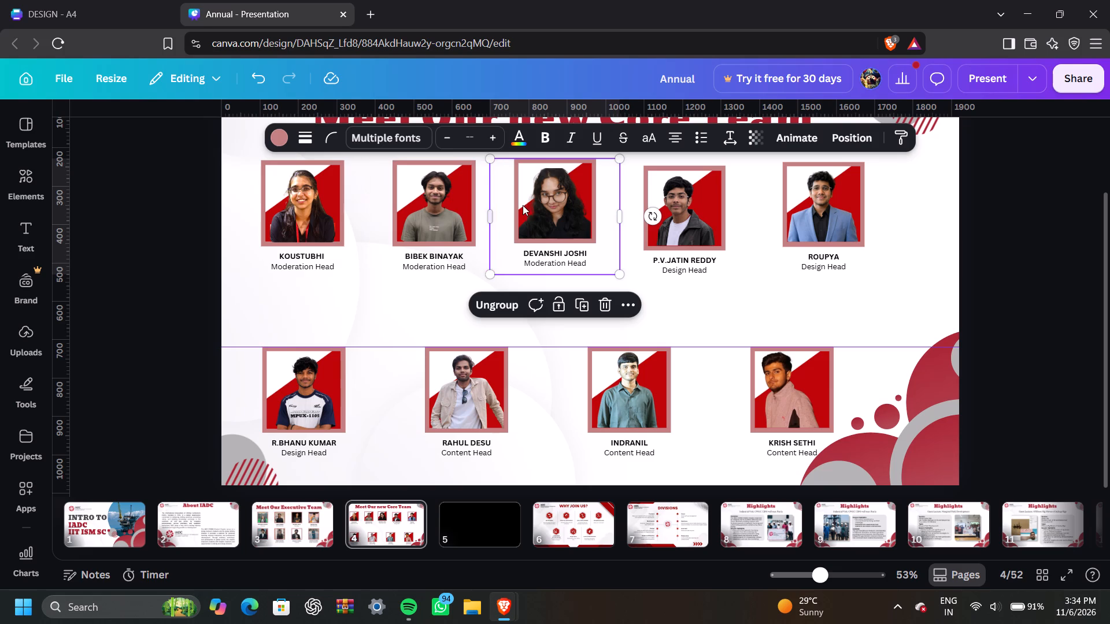
drag(524, 205, 539, 210)
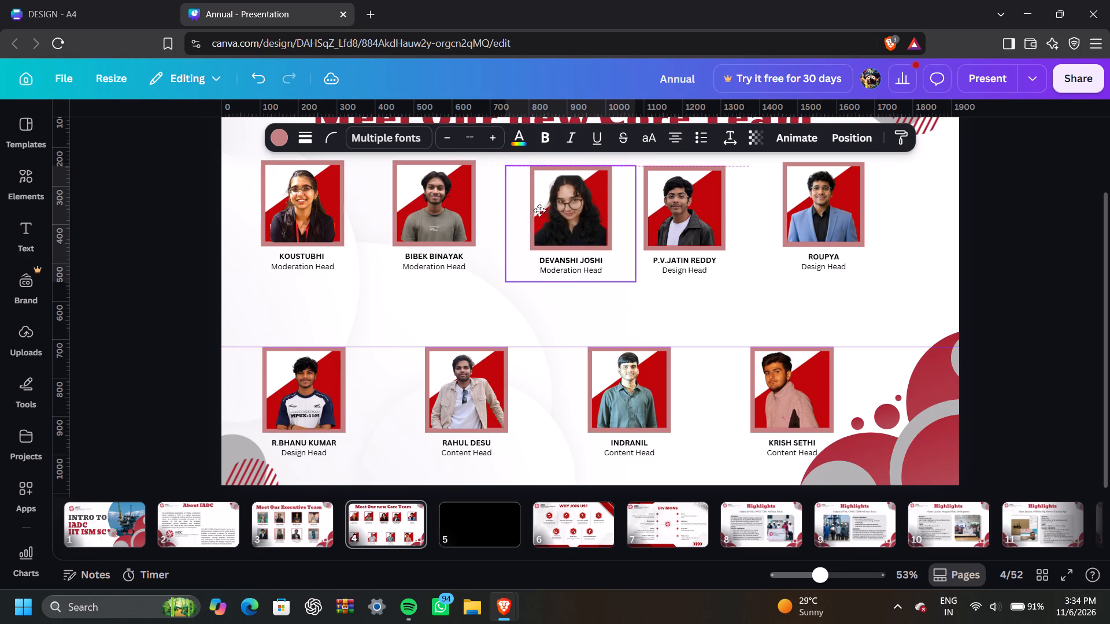
drag(539, 210, 530, 207)
click(526, 213)
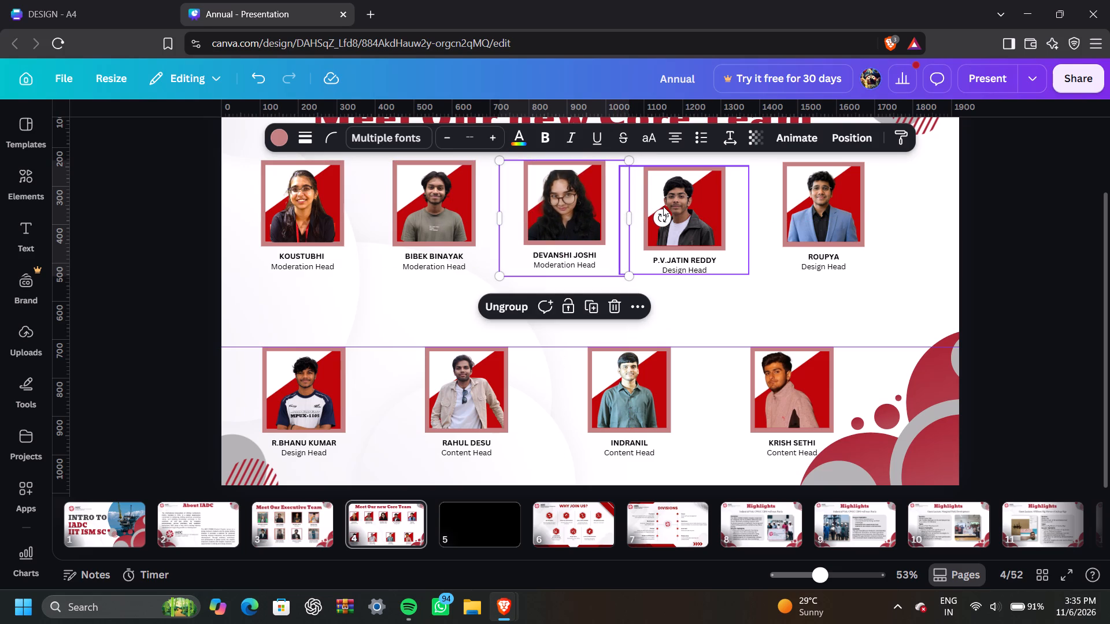
Raise the two top-row Design Head cards level with the Moderation Head cards and even out the gaps between them.
drag(699, 201, 716, 195)
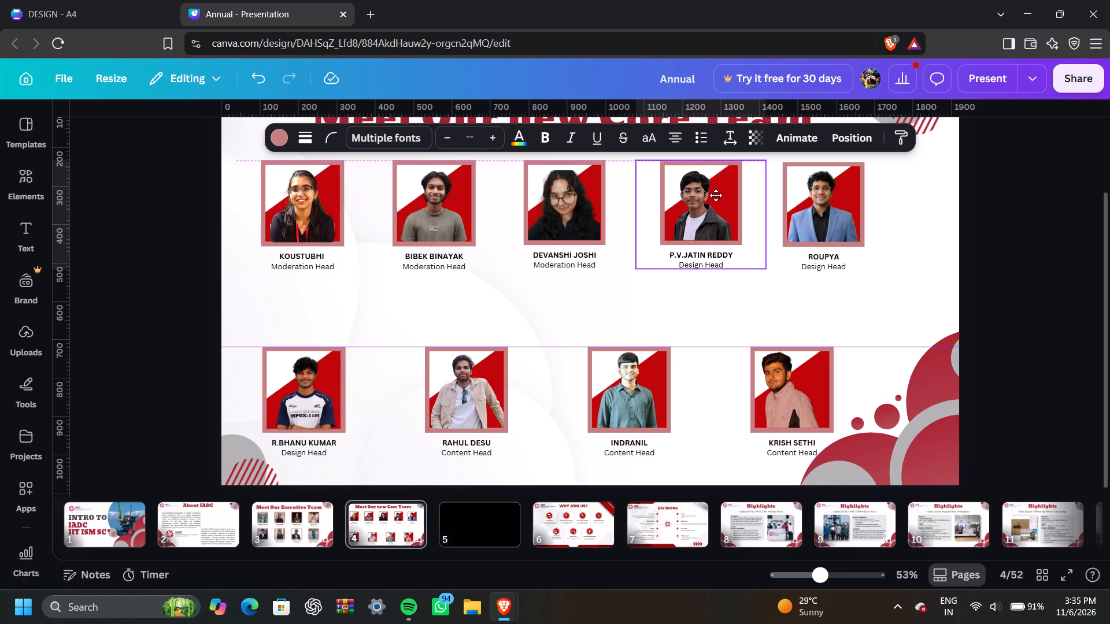
drag(716, 195, 716, 195)
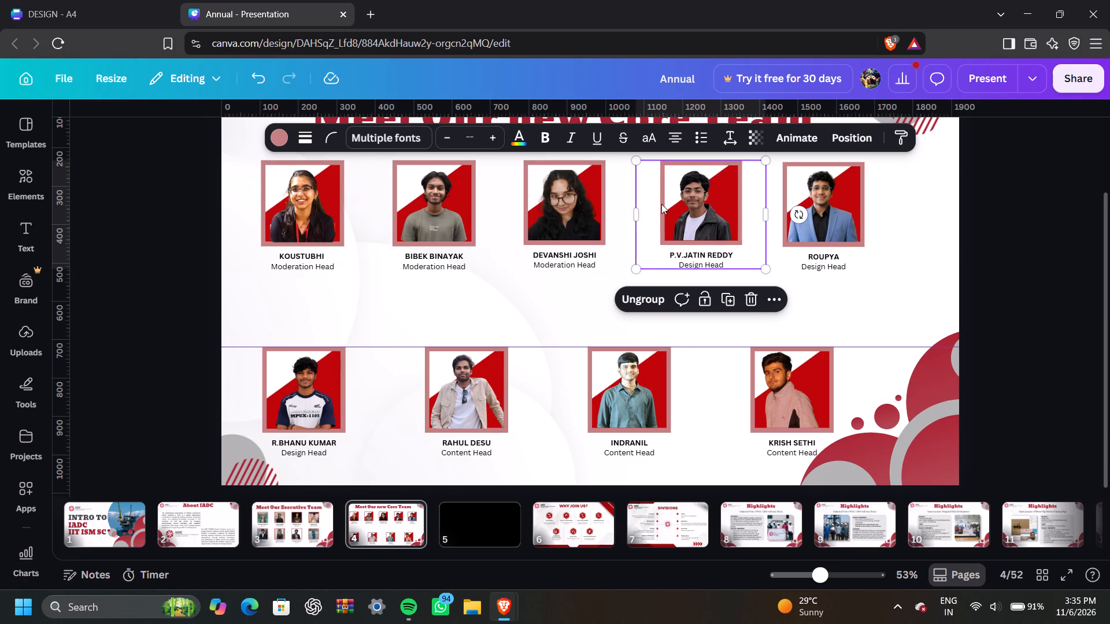
click(661, 204)
drag(827, 192, 827, 188)
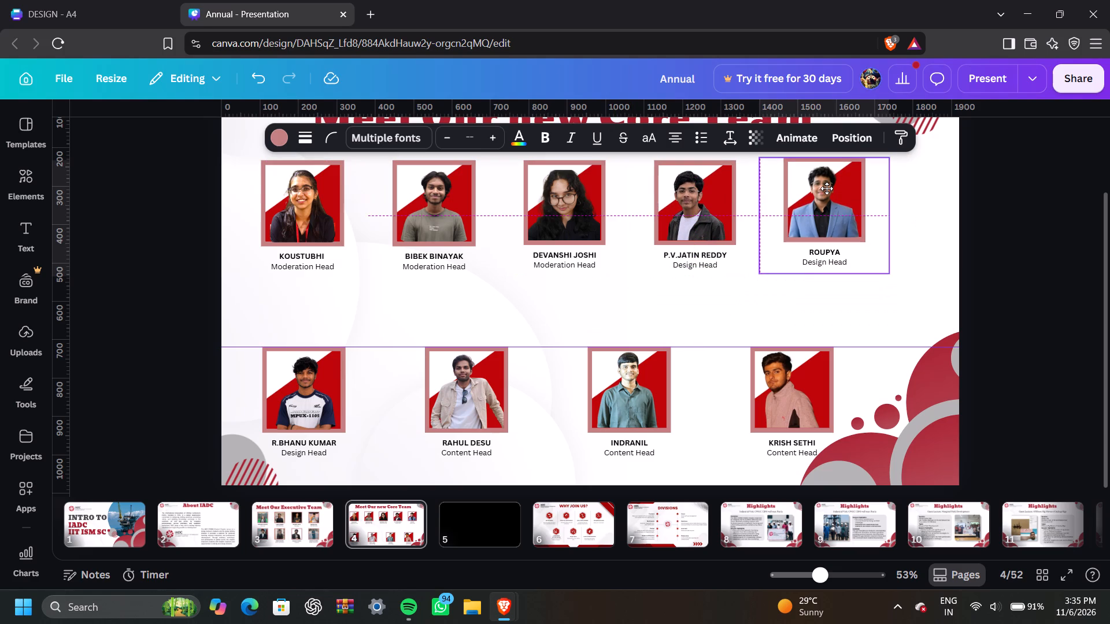
drag(827, 188, 826, 187)
drag(826, 187, 826, 188)
drag(826, 188, 826, 186)
scroll(826, 186, up, 1)
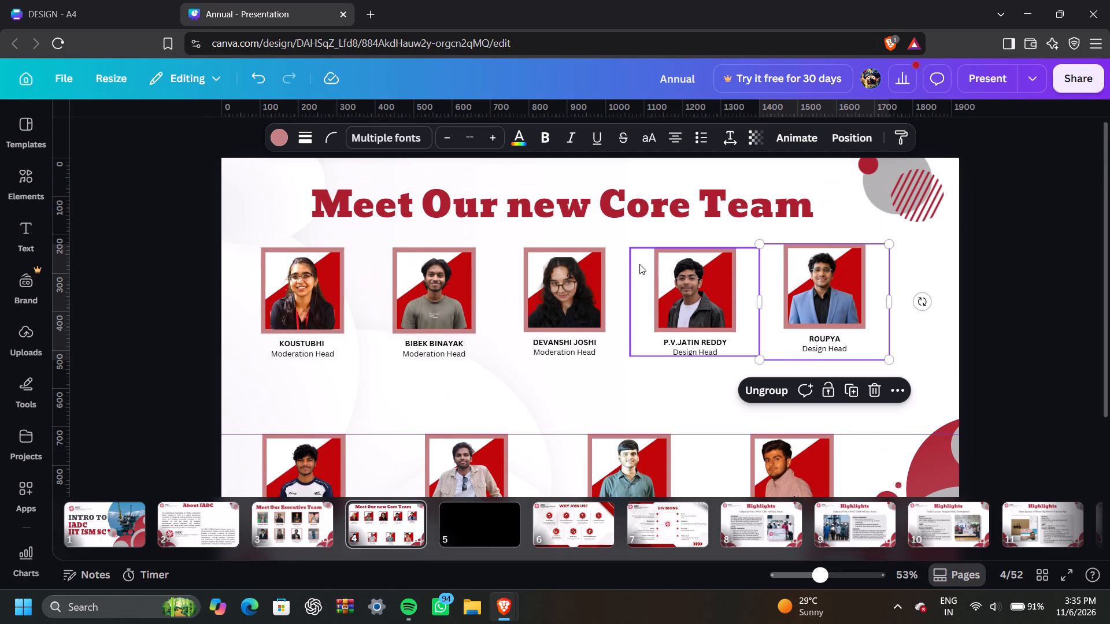
click(804, 252)
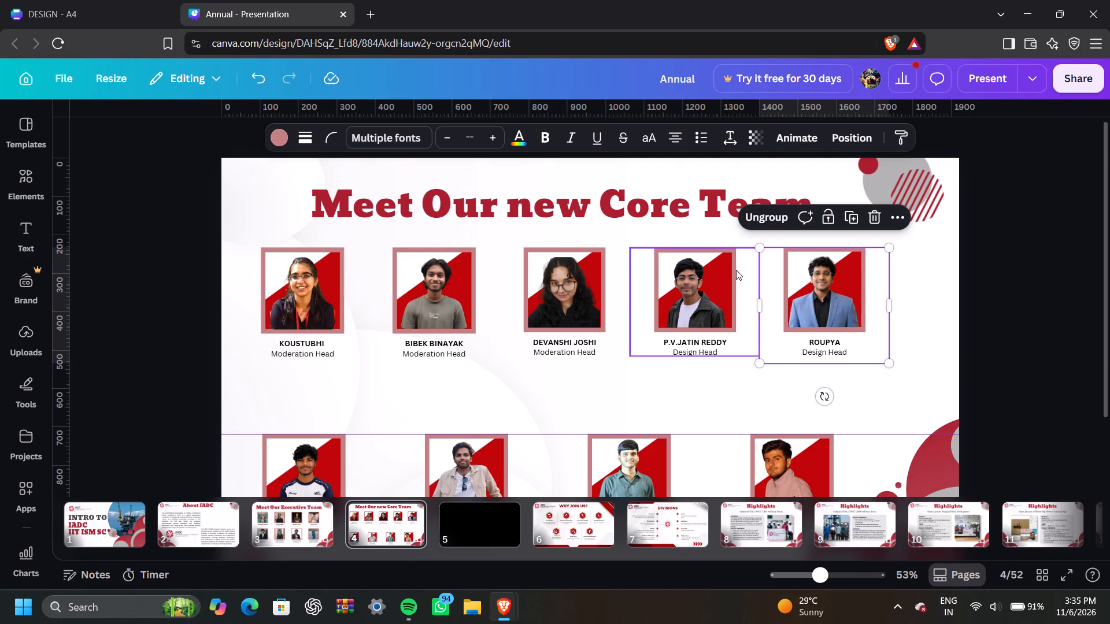
Shift all five top-row member cards together to the right until the row's side margins on the page are roughly even.
click(251, 399)
drag(254, 384, 804, 255)
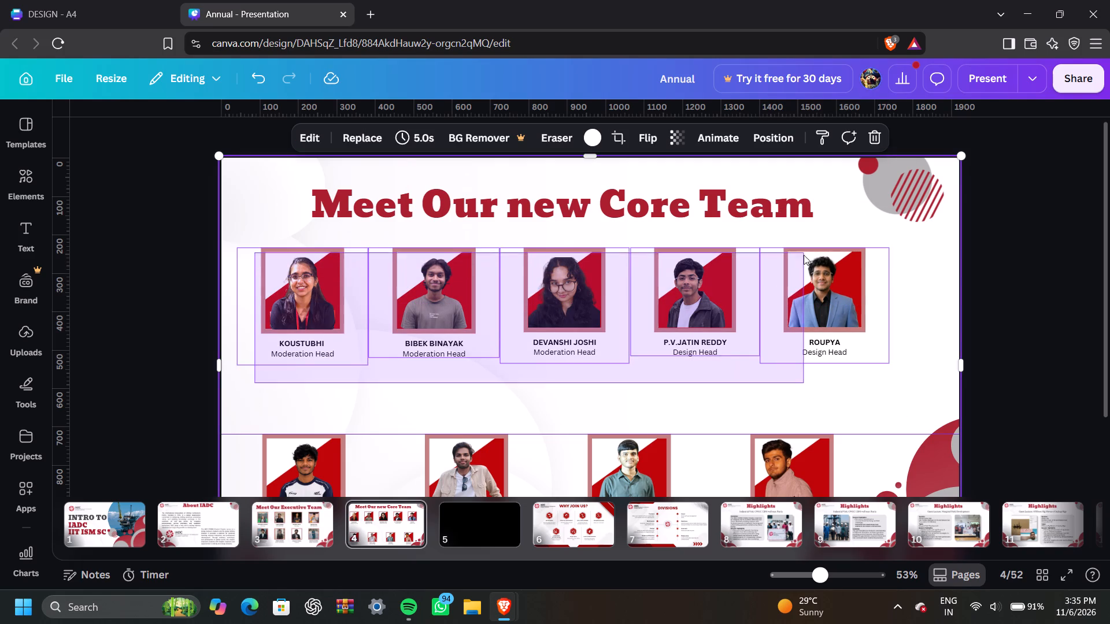
drag(804, 255, 824, 269)
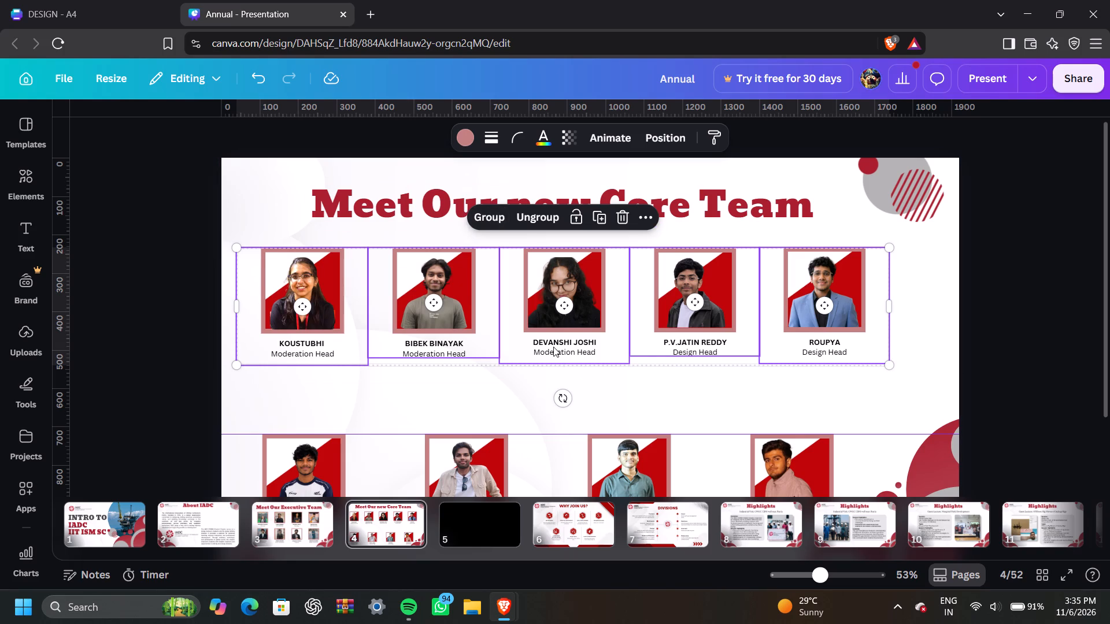
drag(553, 347, 572, 346)
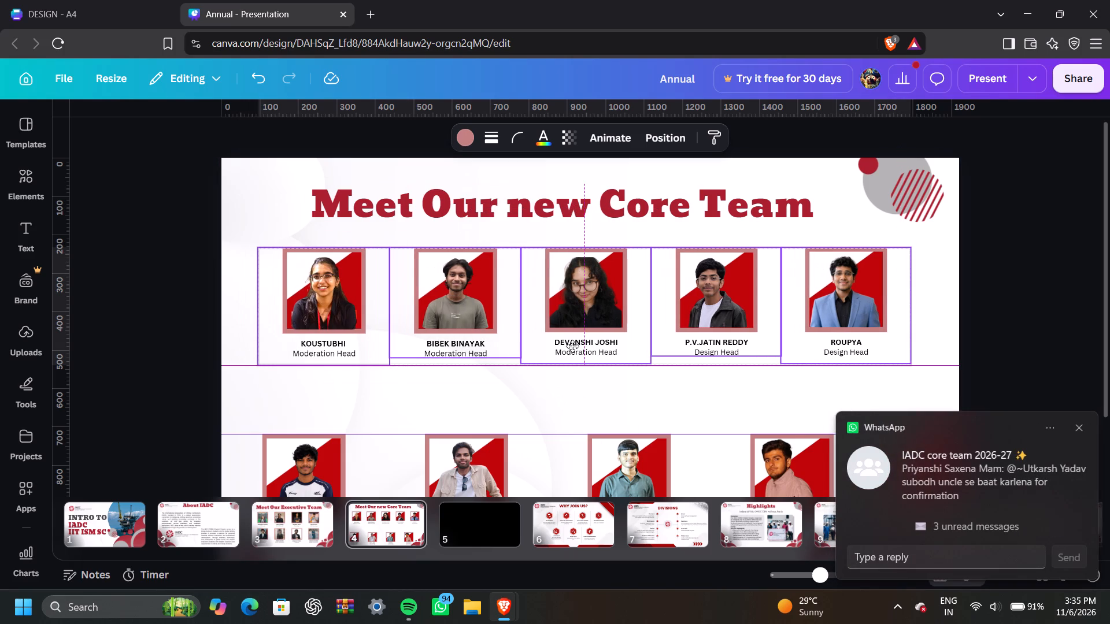
drag(572, 346, 573, 345)
drag(573, 345, 572, 344)
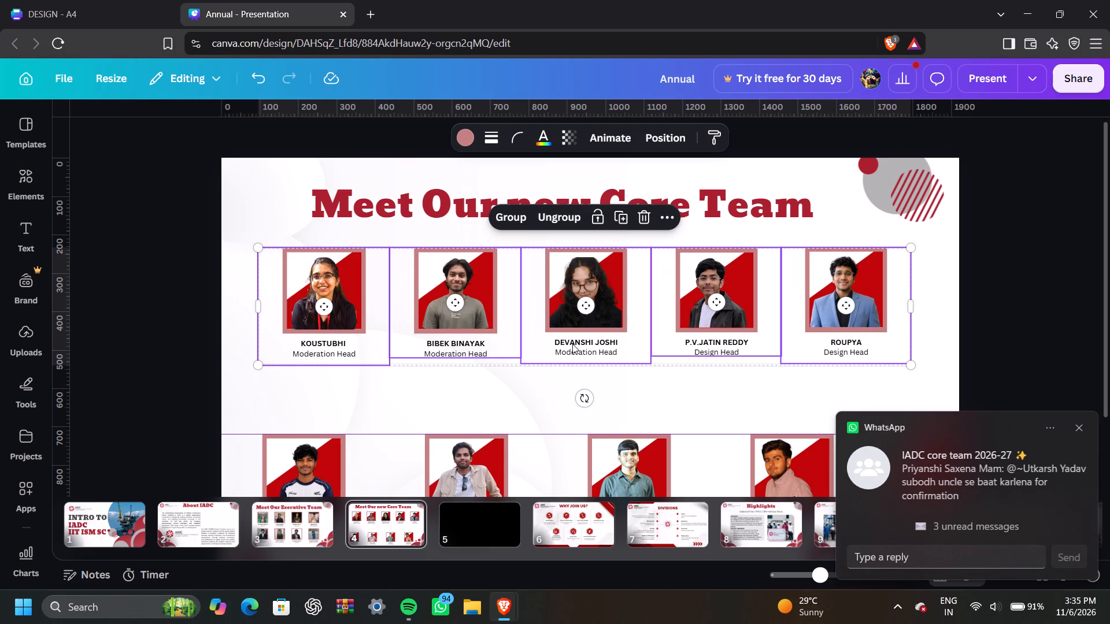
Move the bottom row's Design Head card and first Content Head card up and rightward, keeping their photo frames level with each other.
scroll(668, 328, down, 1)
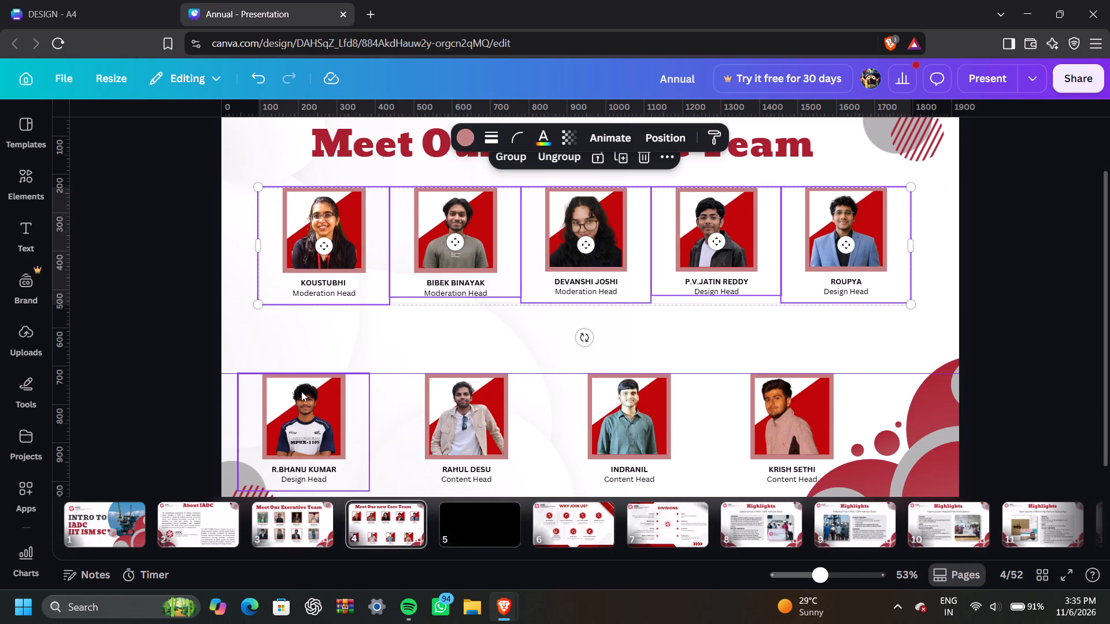
drag(301, 391, 378, 337)
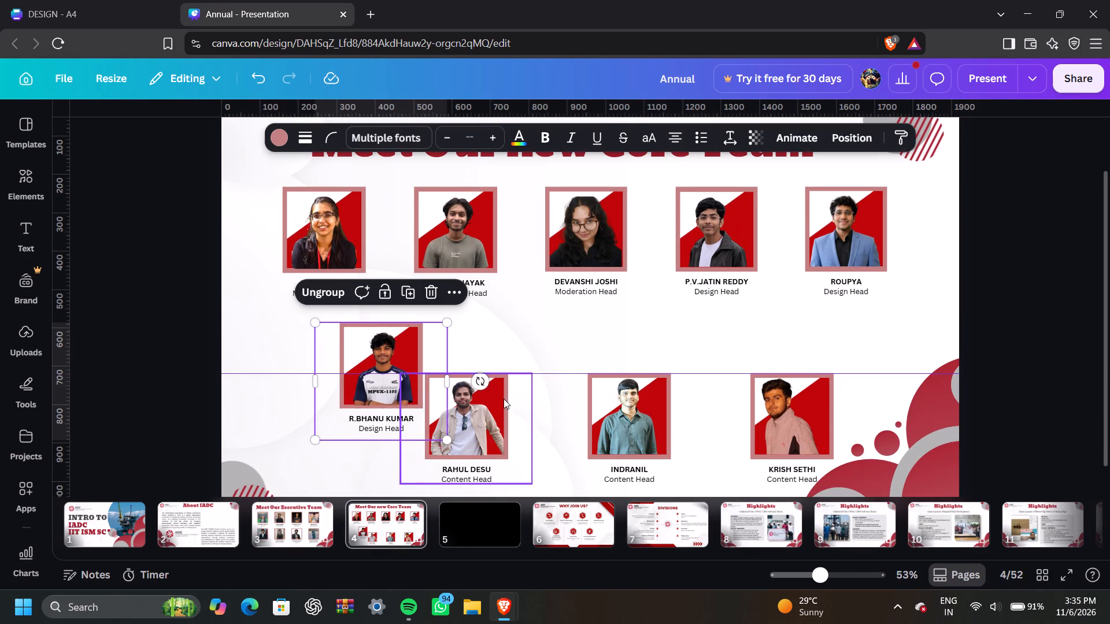
drag(490, 422, 543, 372)
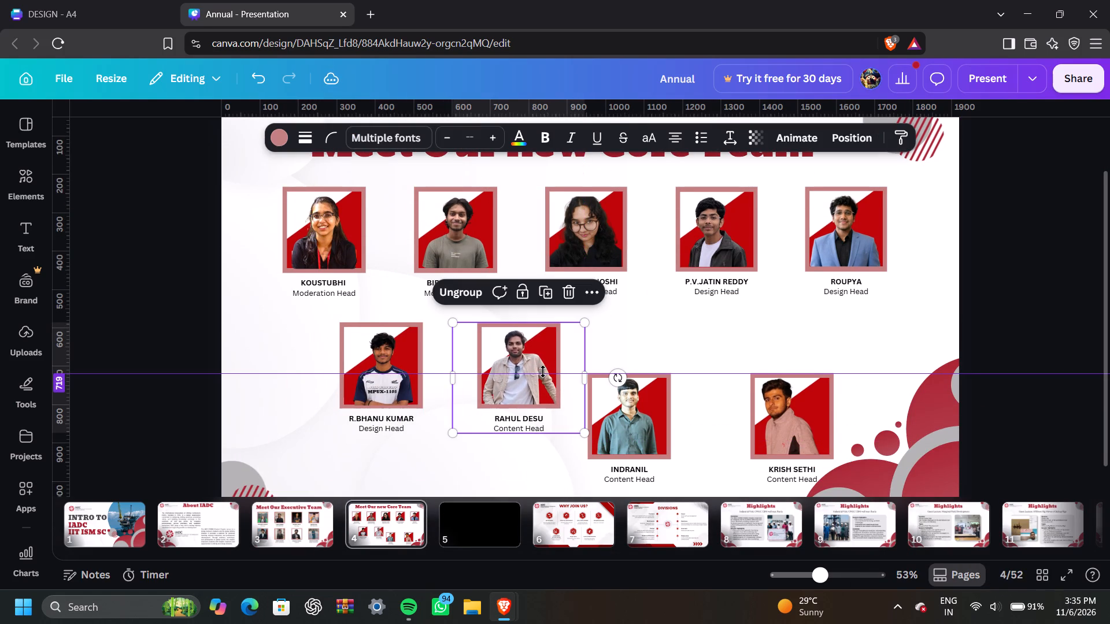
Remove the horizontal guide at 719 from the page.
drag(425, 373, 465, 62)
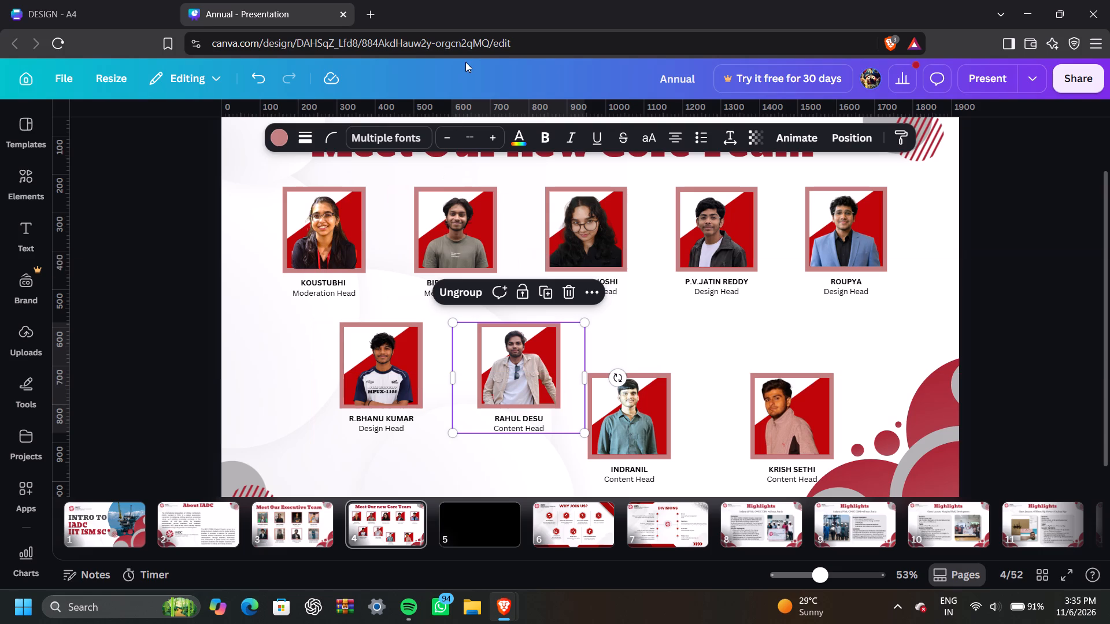
Bring the first Content Head card slightly closer to the Design Head card and raise the second Content Head card beside it.
drag(478, 346, 473, 346)
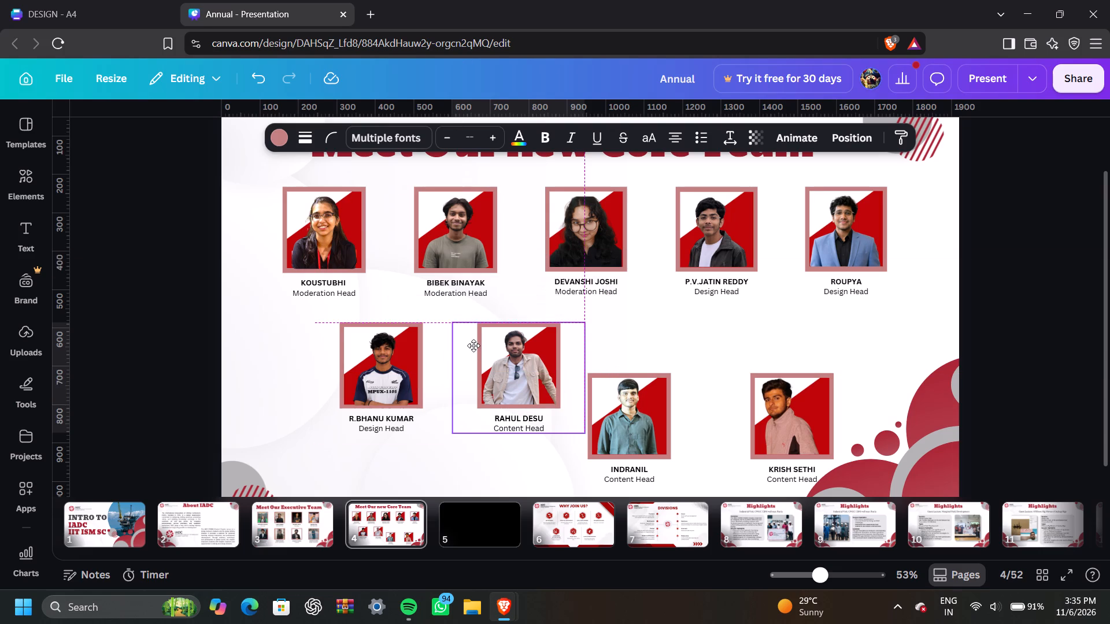
drag(473, 346, 471, 346)
drag(632, 415, 654, 376)
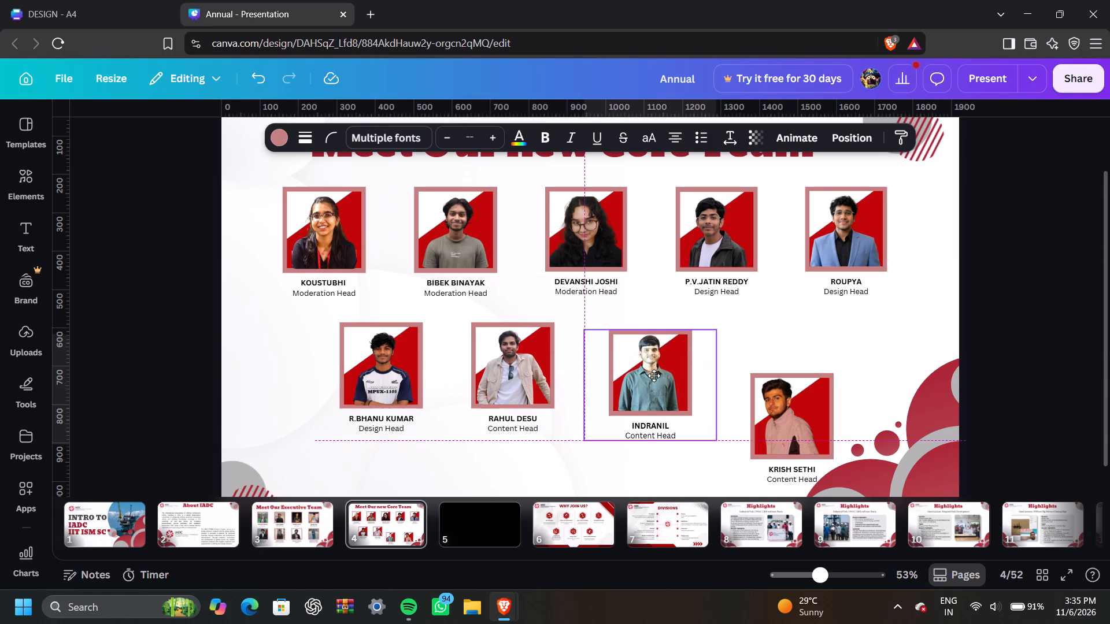
Align the second and third Content Head cards with the first one in the bottom row, keeping equal gaps between the cards.
drag(654, 376, 653, 363)
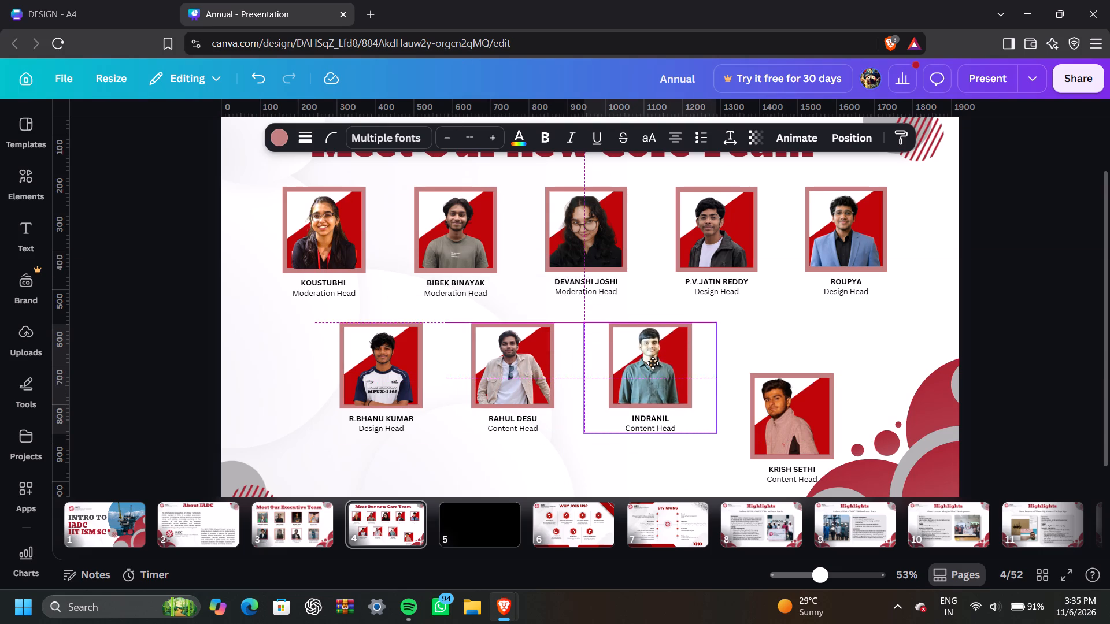
drag(653, 363, 652, 364)
click(625, 362)
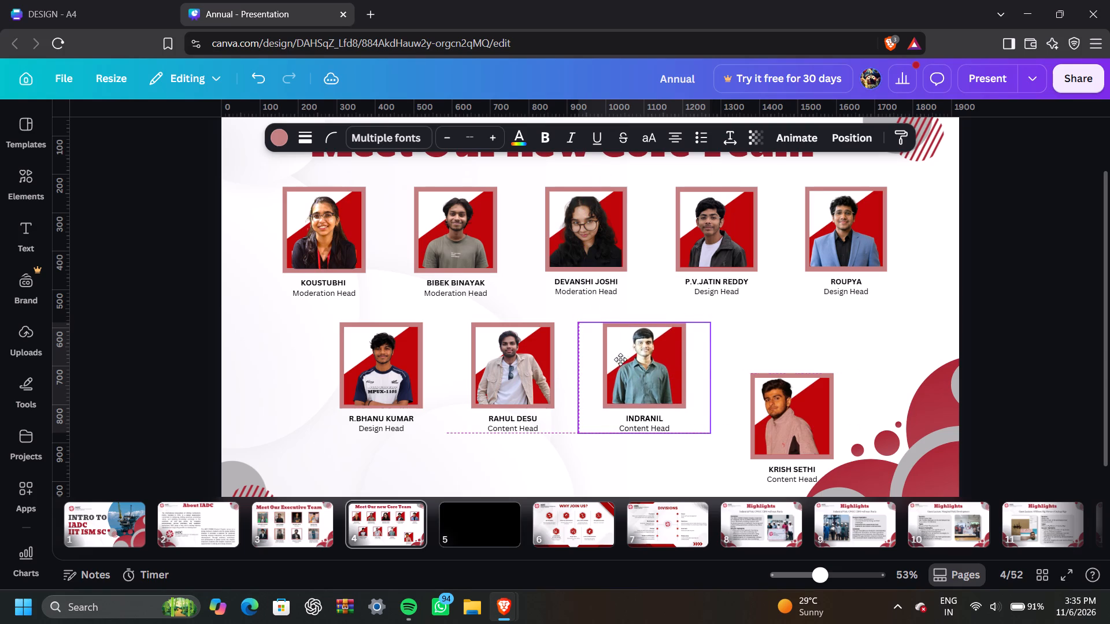
click(617, 365)
drag(779, 408, 763, 356)
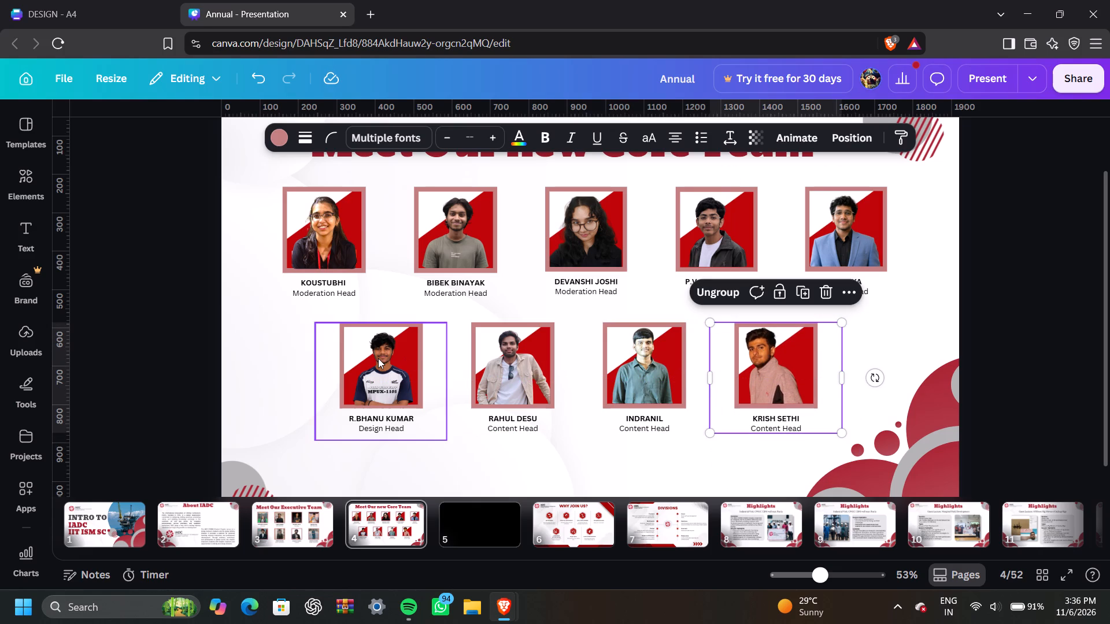
Add a horizontal guide at 587 along the tops of the bottom-row cards and check the first three cards against it.
drag(273, 109, 280, 170)
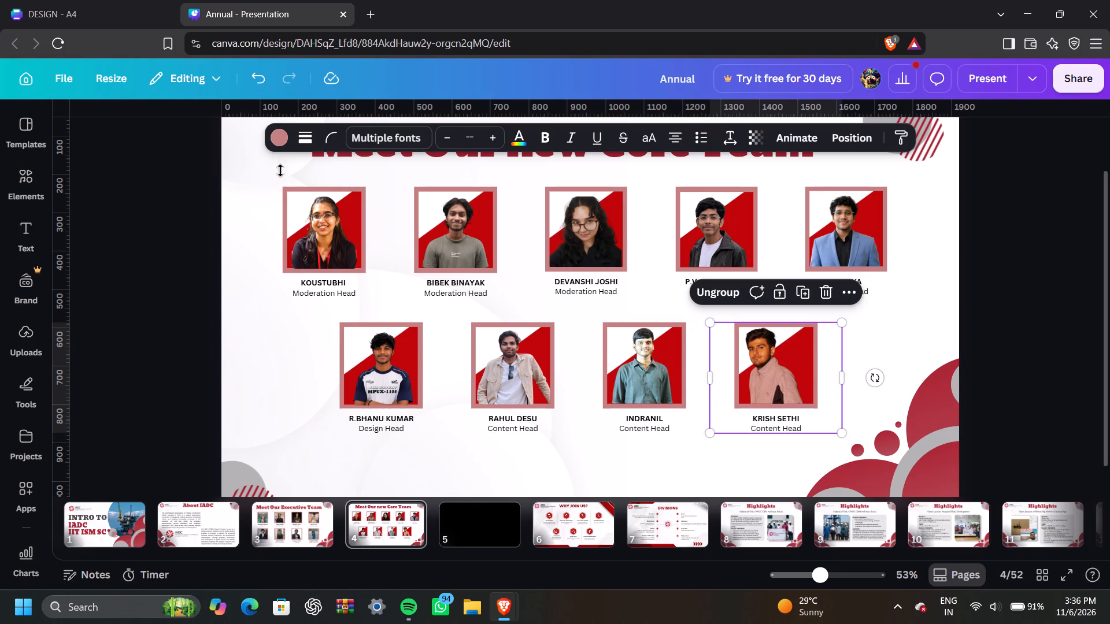
drag(280, 170, 324, 322)
click(638, 362)
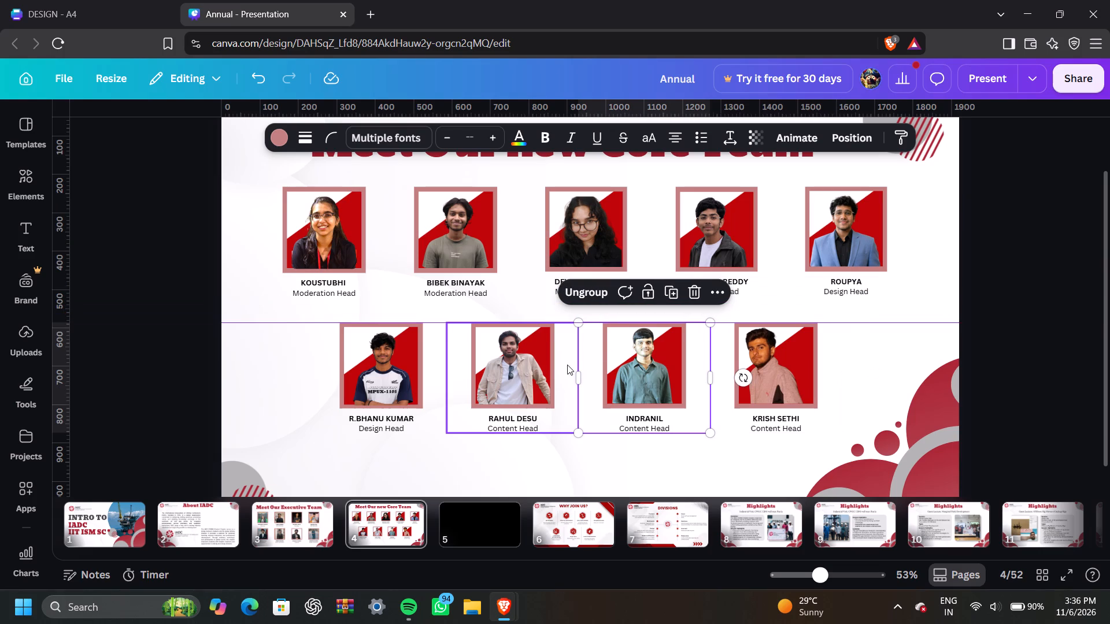
click(547, 365)
click(399, 370)
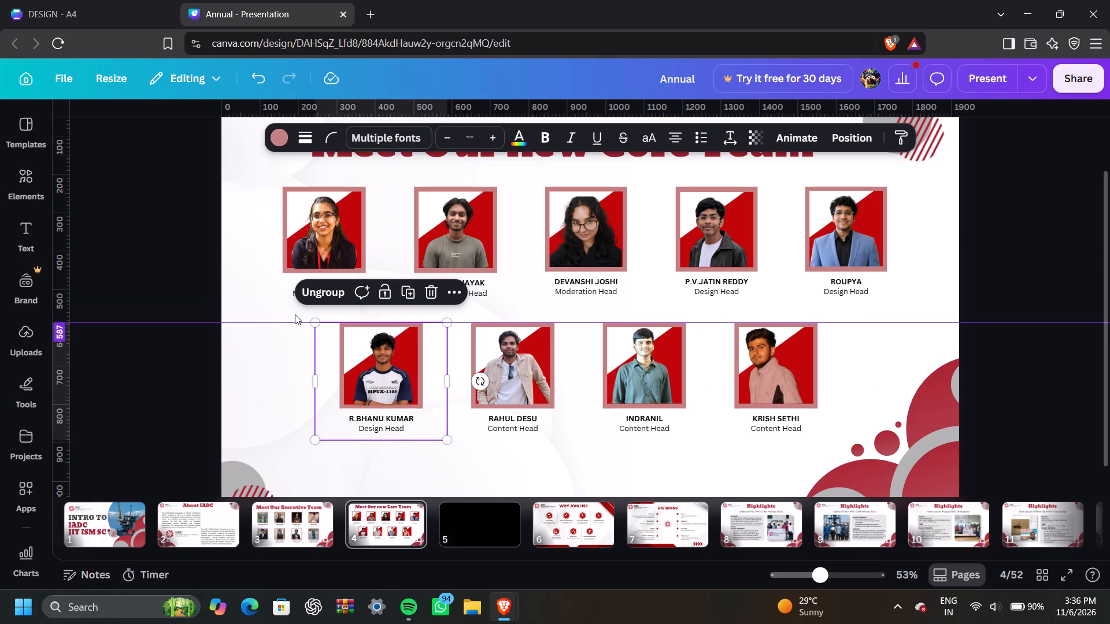
Remove the horizontal guide at 587 from the core team page.
drag(295, 321, 382, 0)
Shift the four bottom-row cards together so the row is centred beneath the middle card of the top row.
click(279, 385)
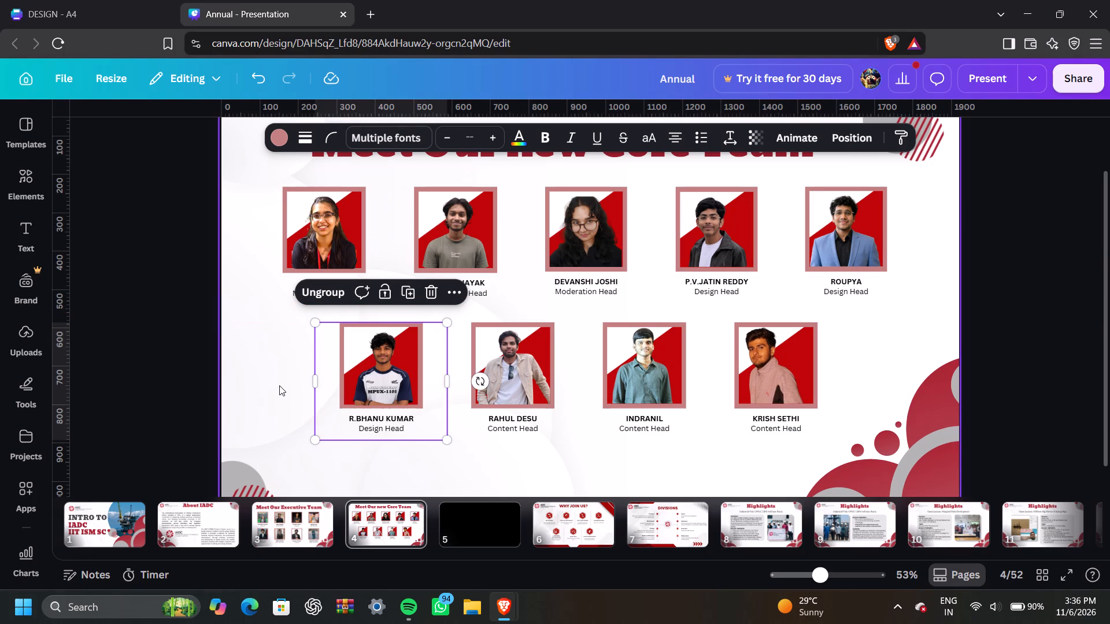
drag(279, 385, 785, 330)
drag(578, 376, 586, 376)
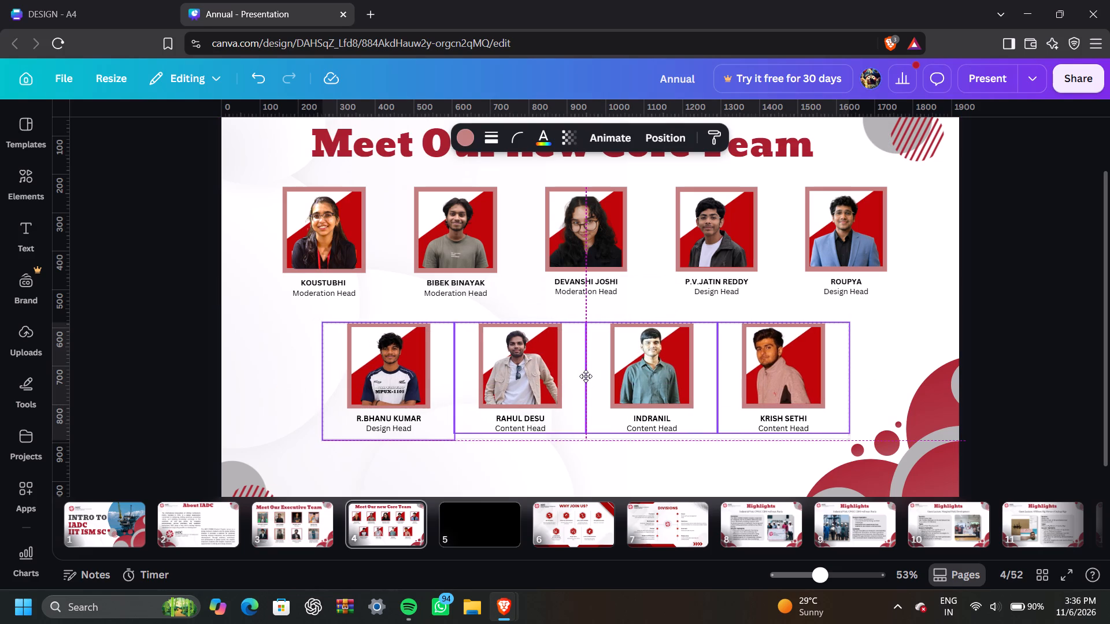
drag(586, 376, 586, 376)
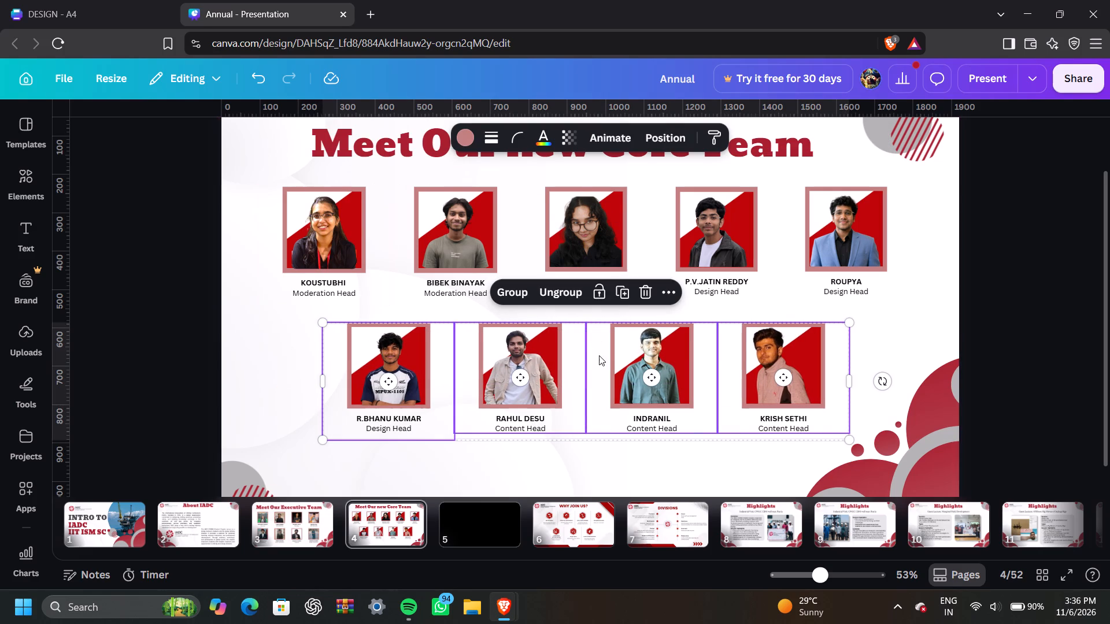
click(995, 278)
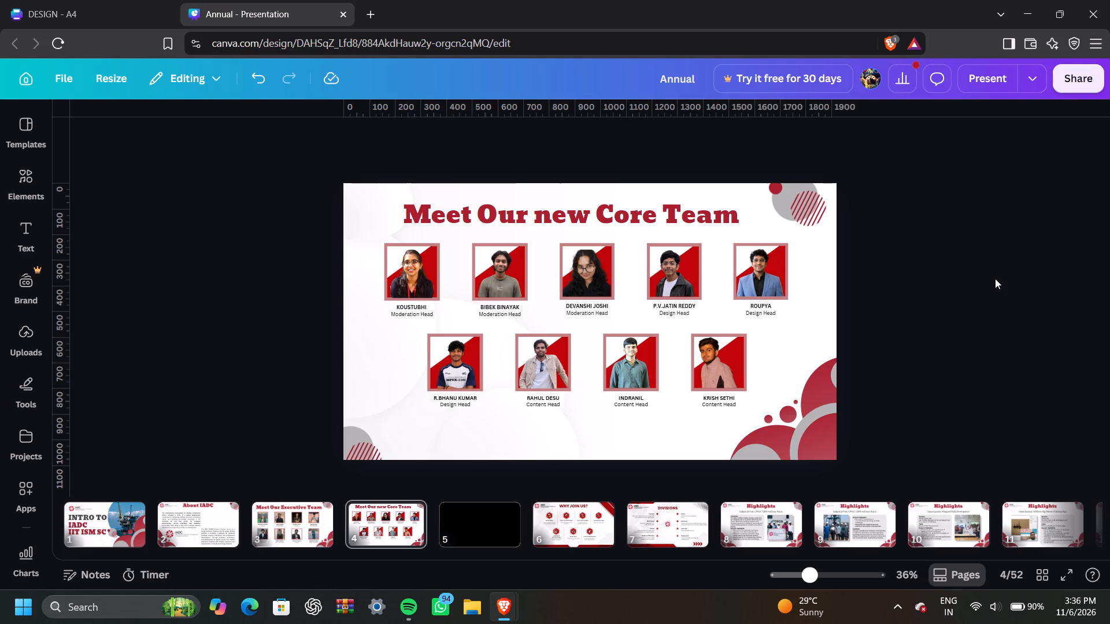
Duplicate page 4, "Meet Our new Core Team", as a new page directly after it.
key(ctrl+d)
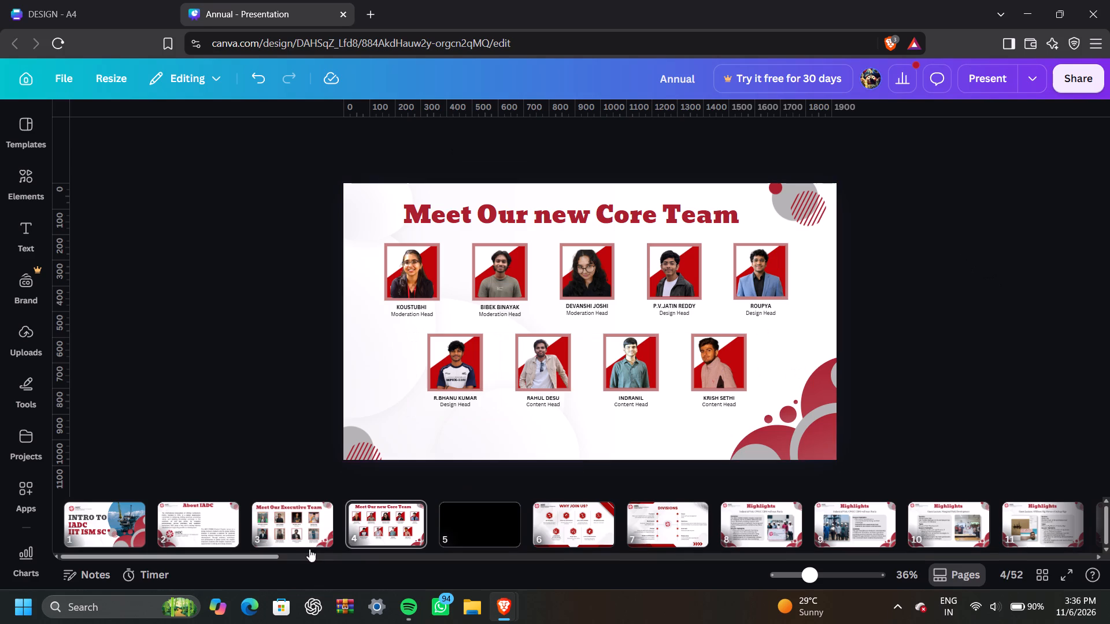
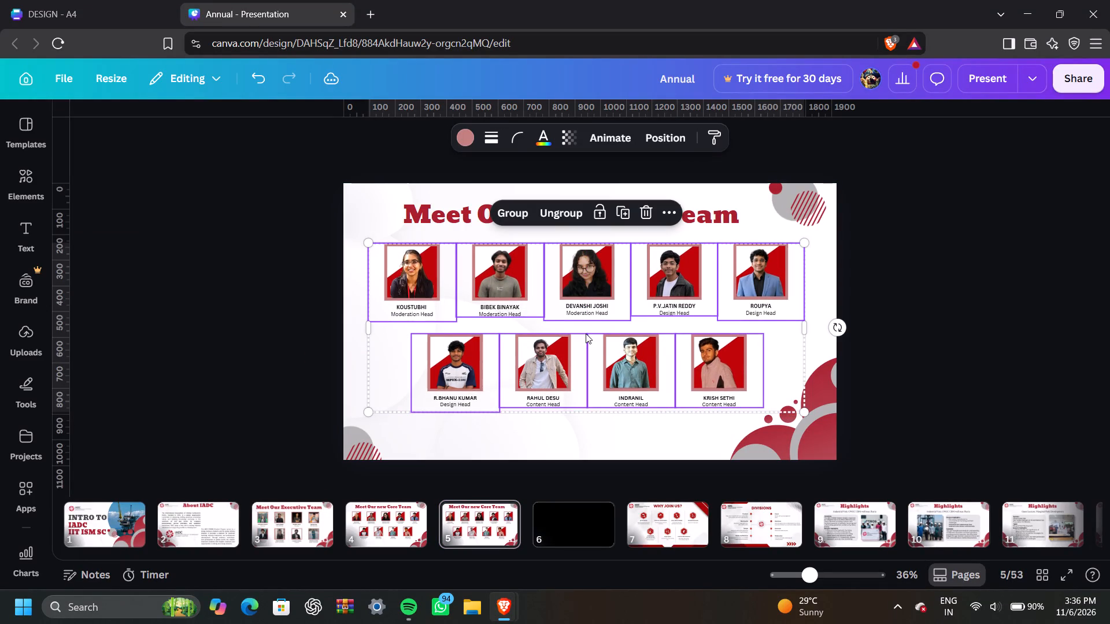
key(Down)
key(Down)
key(Down)
drag(272, 255, 307, 265)
drag(307, 265, 734, 343)
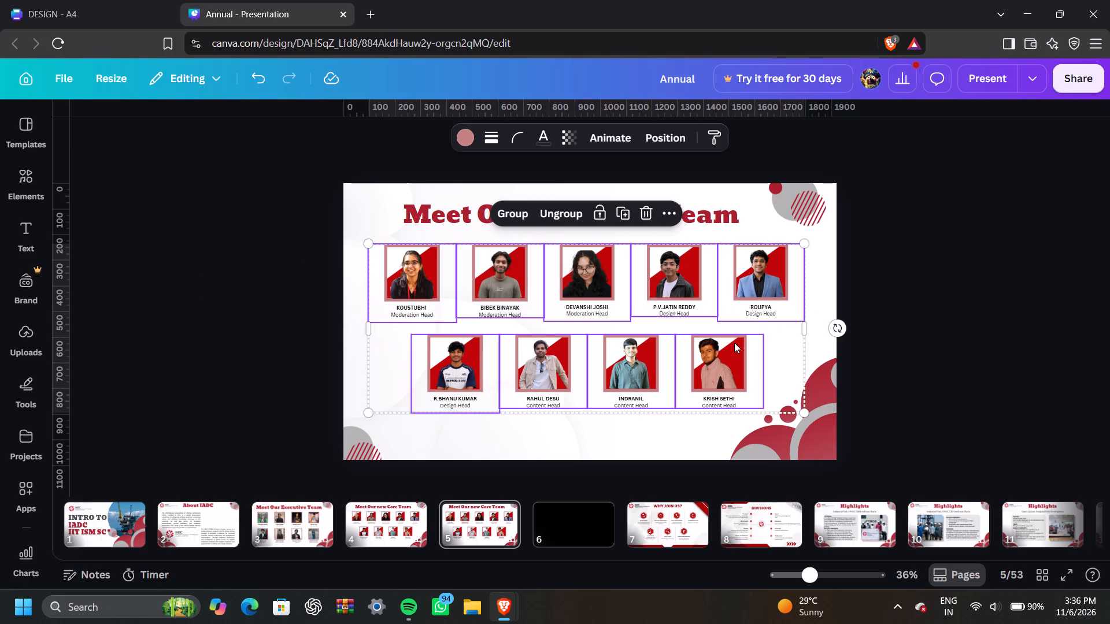
key(Down)
key(Down)
key(Down)
key(Down)
key(Down)
key(Down)
key(Down)
key(Down)
key(Down)
key(Down)
key(Down)
key(Down)
key(Down)
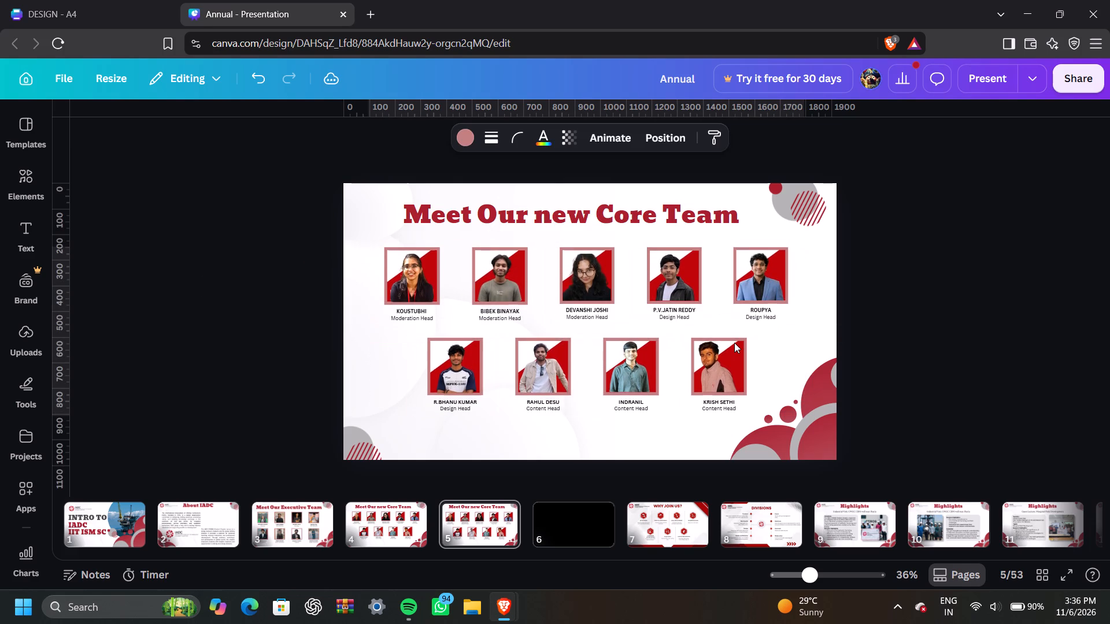
key(Down)
key(Down)
key(Down)
key(Down)
key(Down)
key(Down)
key(Down)
key(Down)
key(Down)
key(Down)
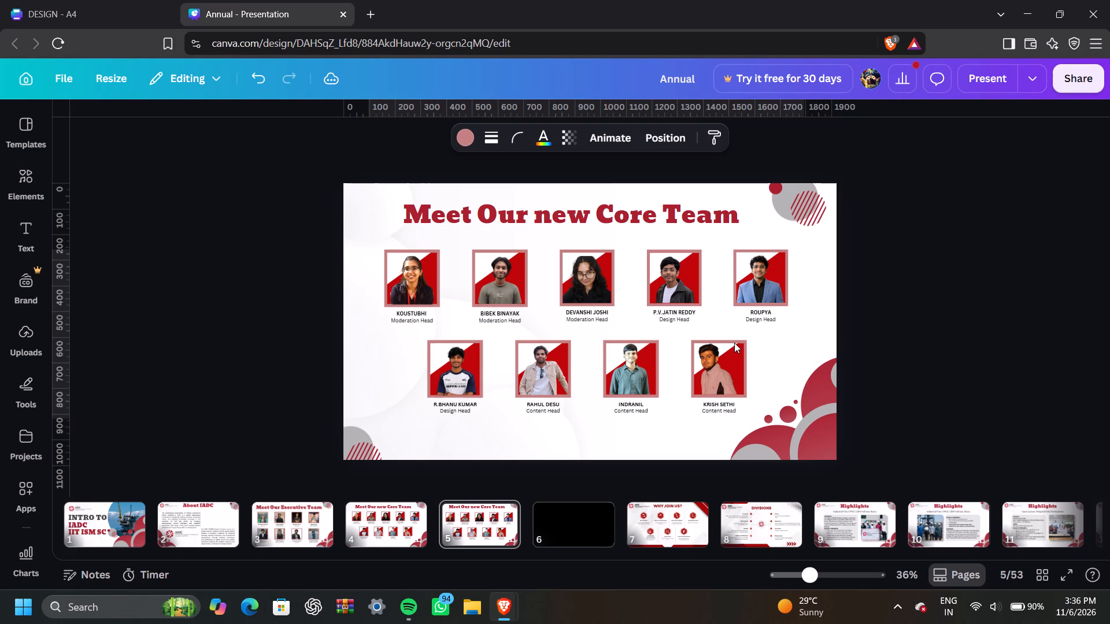
key(Down)
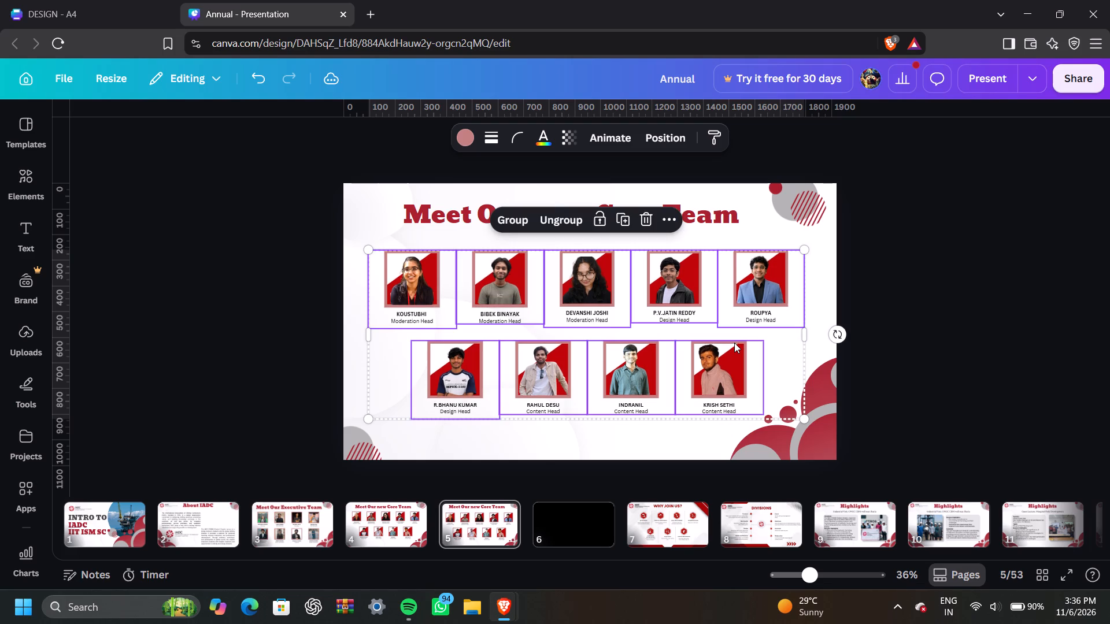
key(Up)
key(Up)
key(Up)
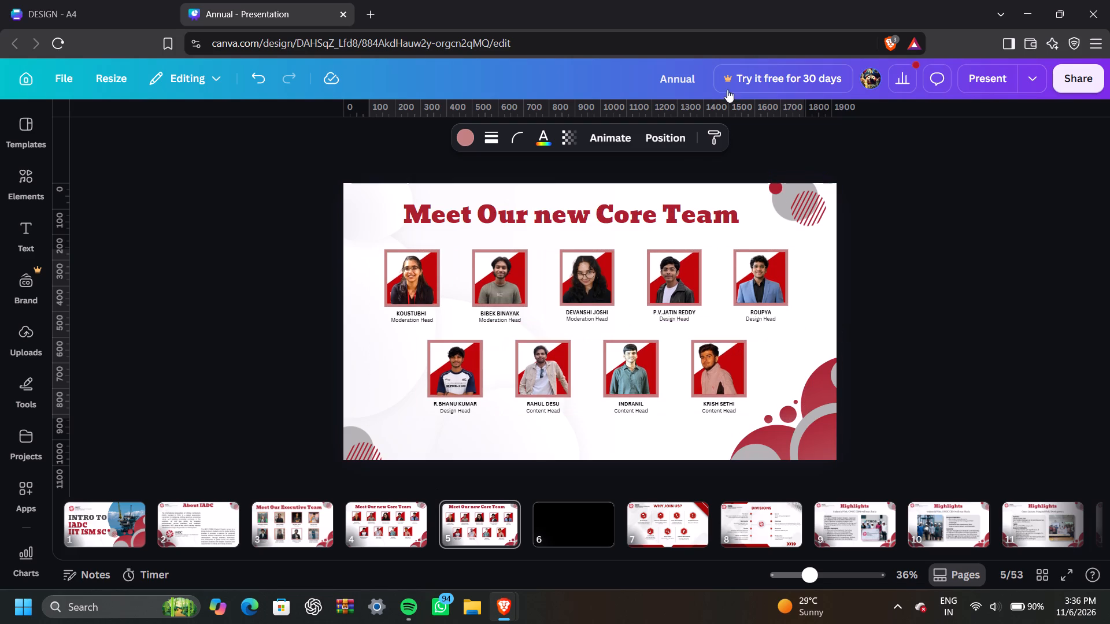
Delete page 4, the older copy of "Meet Our new Core Team" with the cards placed higher.
click(486, 531)
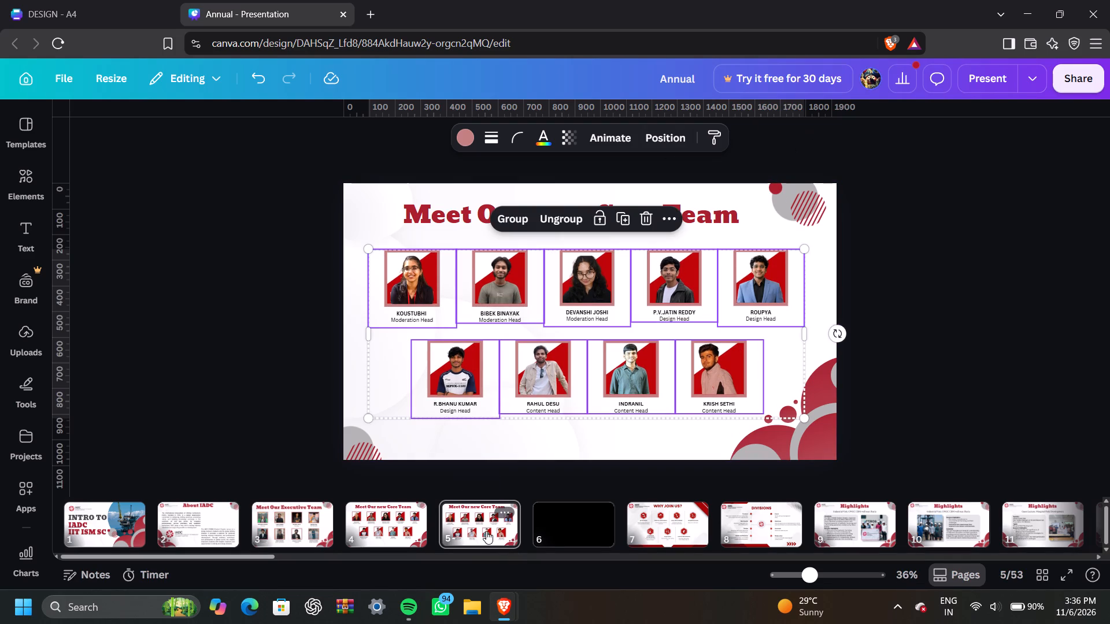
click(410, 514)
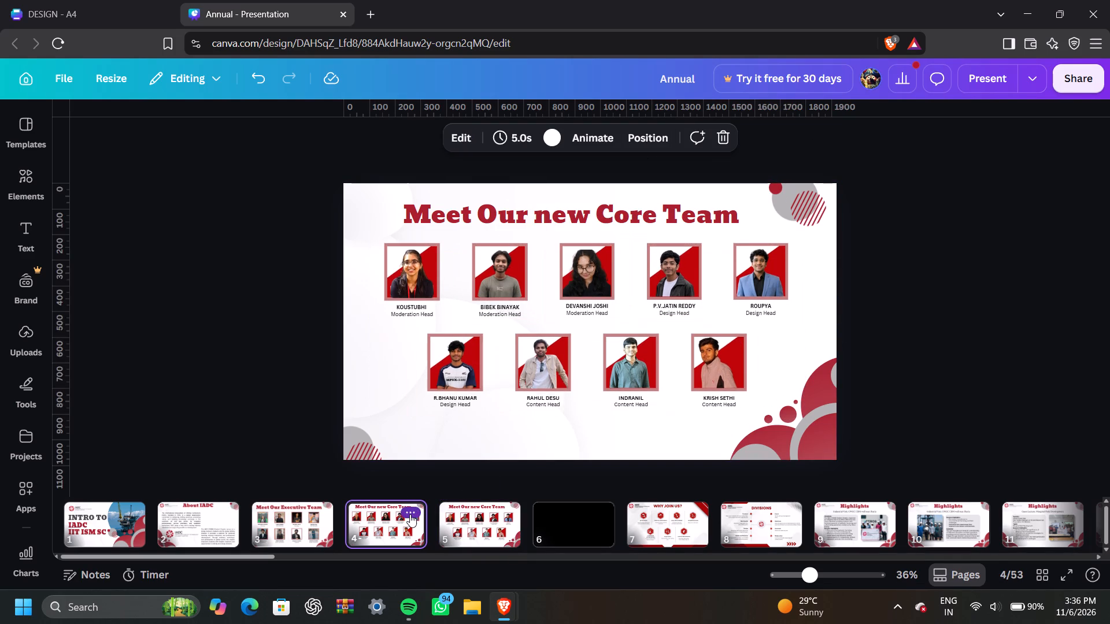
key(Delete)
Duplicate the remaining "Meet Our new Core Team" page and open the copy on page 5.
click(407, 518)
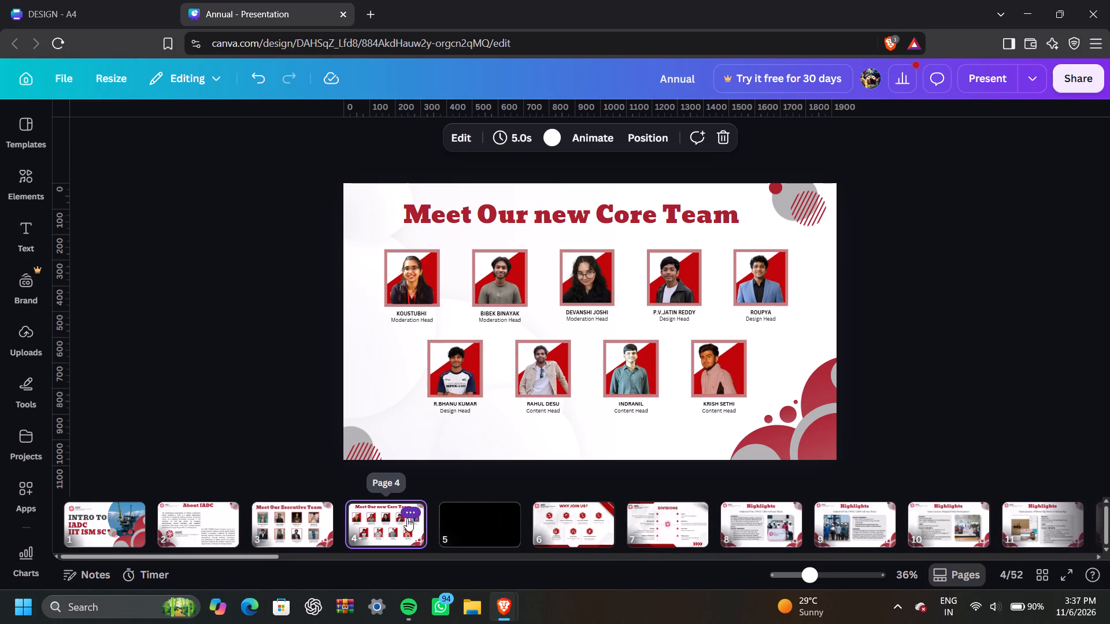
key(ctrl+d)
click(469, 526)
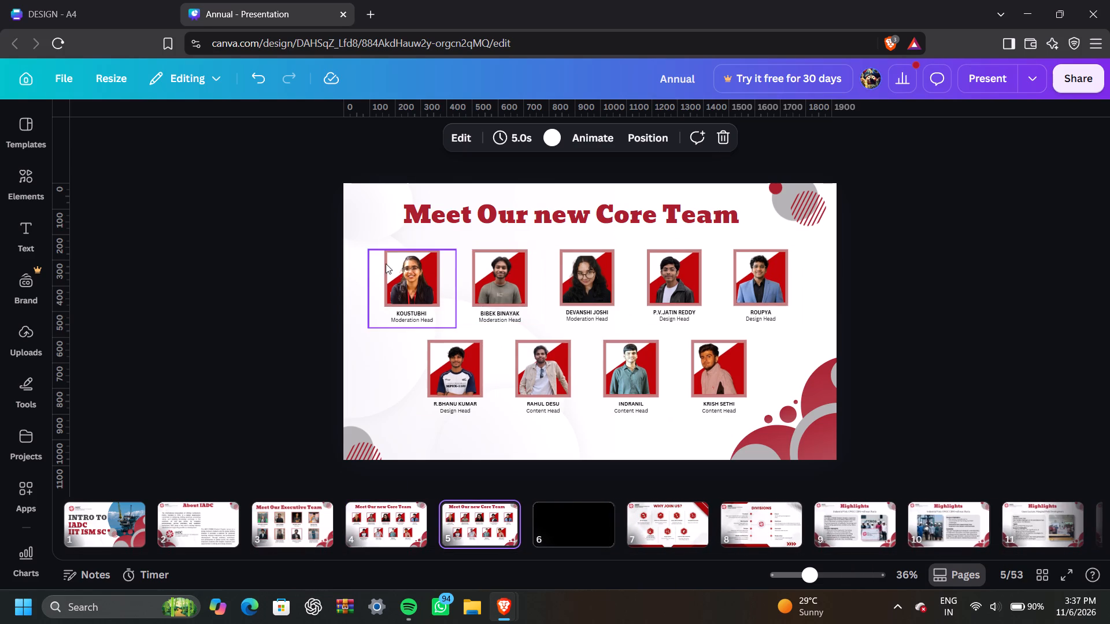
Switch to the 2026-27 design and go to its second "Meet Our new Core Team" page, page 6.
key(alt+Tab)
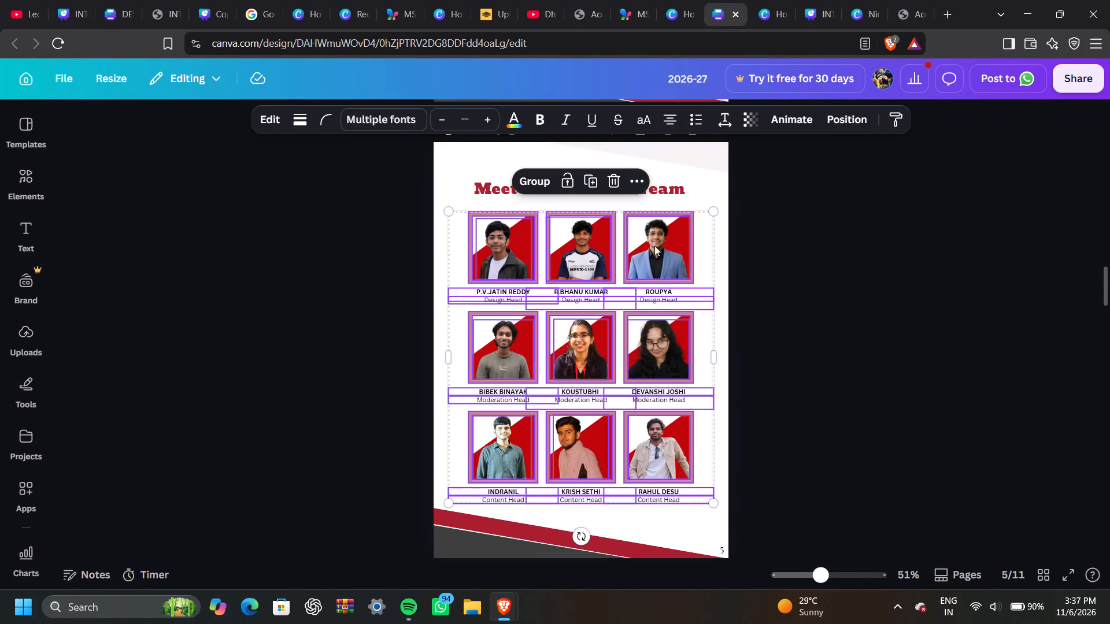
click(712, 255)
scroll(712, 255, down, 3)
click(830, 349)
scroll(830, 349, down, 3)
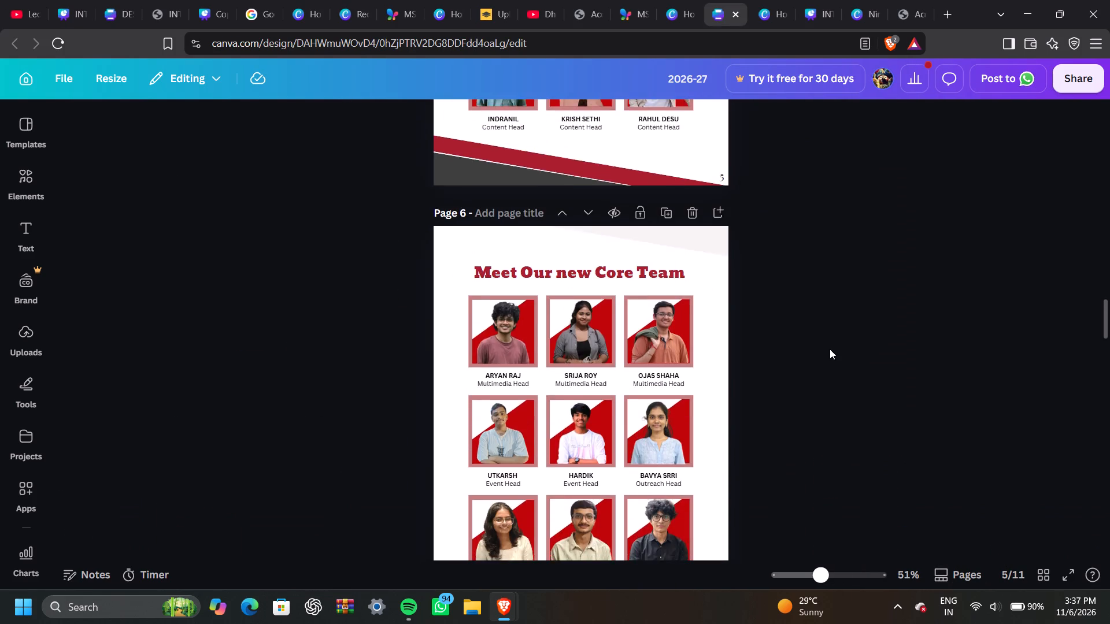
scroll(830, 349, down, 2)
scroll(830, 349, up, 1)
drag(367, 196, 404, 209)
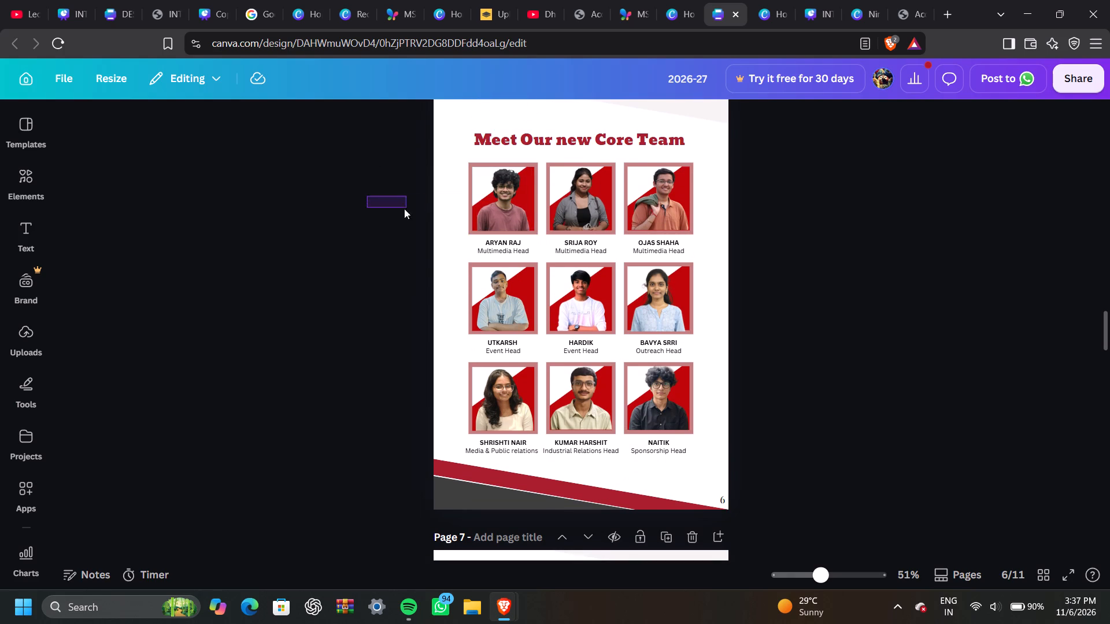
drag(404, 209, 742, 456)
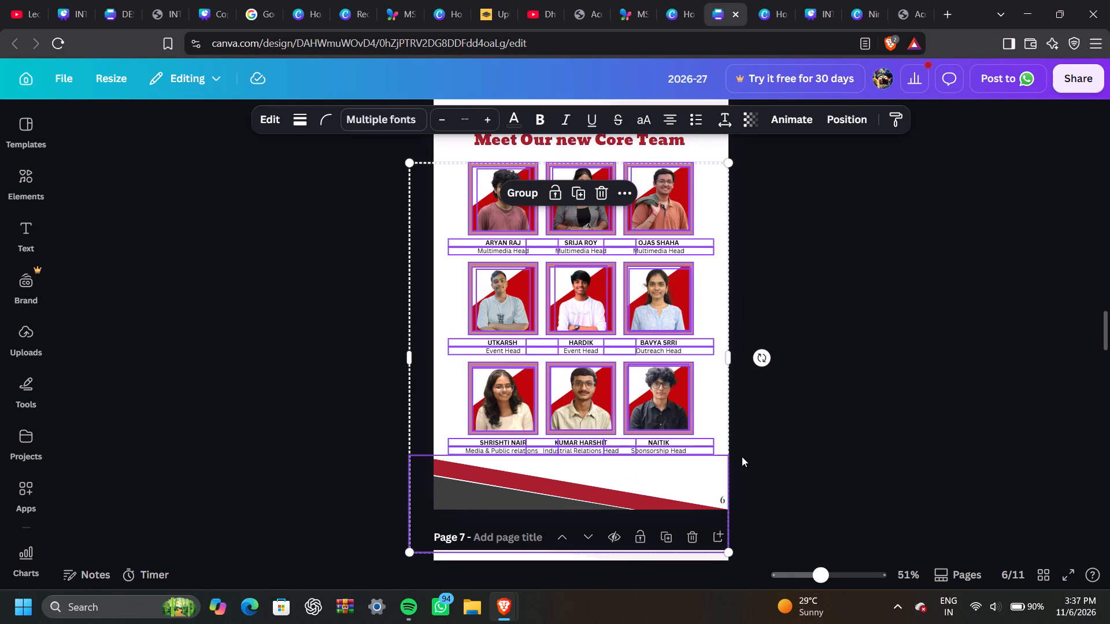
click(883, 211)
Group the photo, frame and captions of each right-column card on page 6: Multimedia Head, Outreach Head and Sponsorship Head.
scroll(714, 226, up, 1)
drag(764, 191, 737, 240)
drag(776, 221, 656, 302)
click(620, 187)
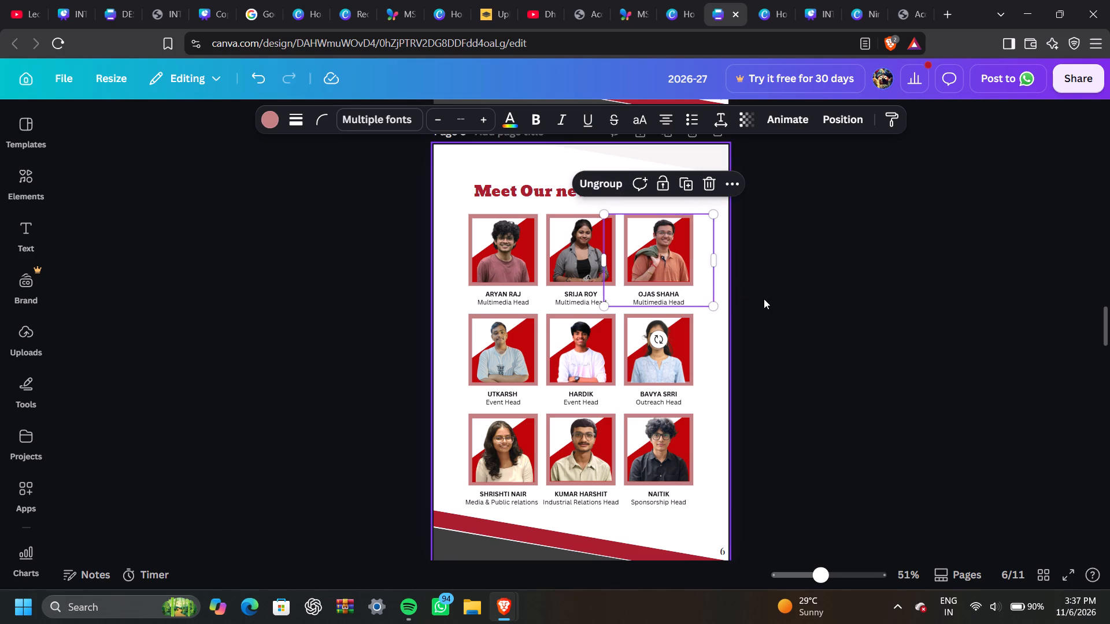
drag(782, 330, 657, 409)
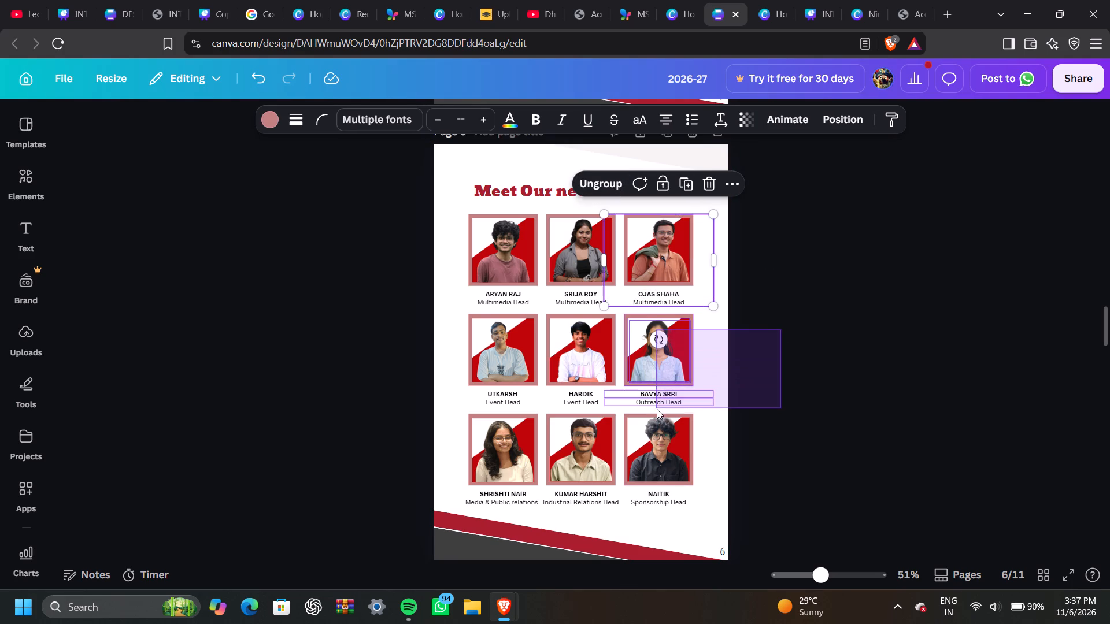
drag(657, 409, 660, 403)
click(608, 279)
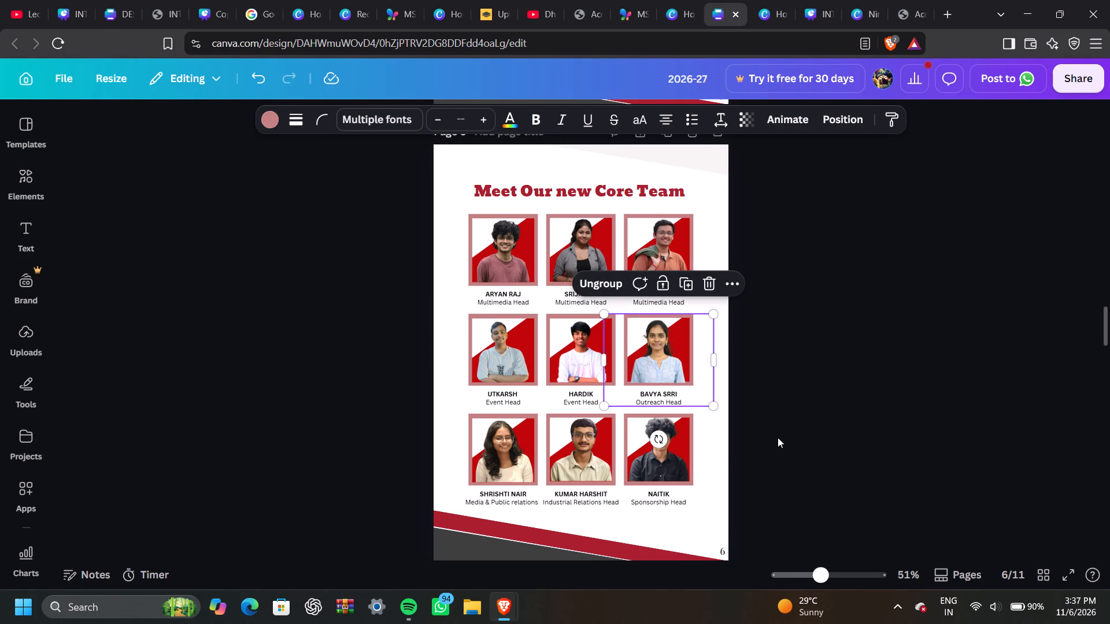
drag(778, 437, 666, 502)
click(609, 373)
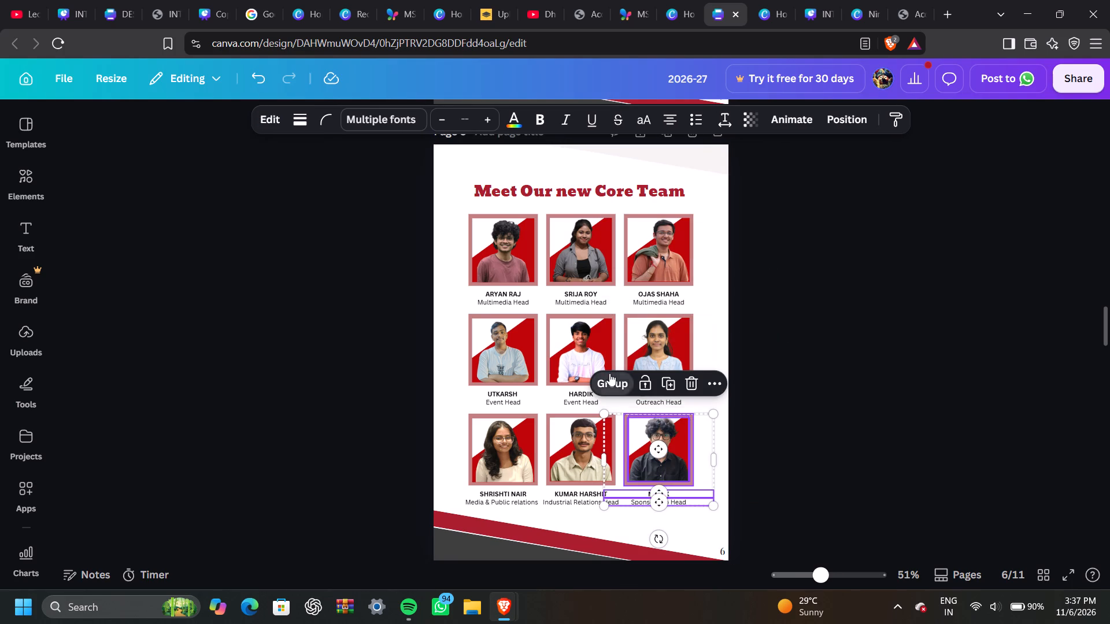
Group the photo, frame and captions of each left-column card: Multimedia Head, Event Head and Media & Public relations.
drag(419, 217, 504, 302)
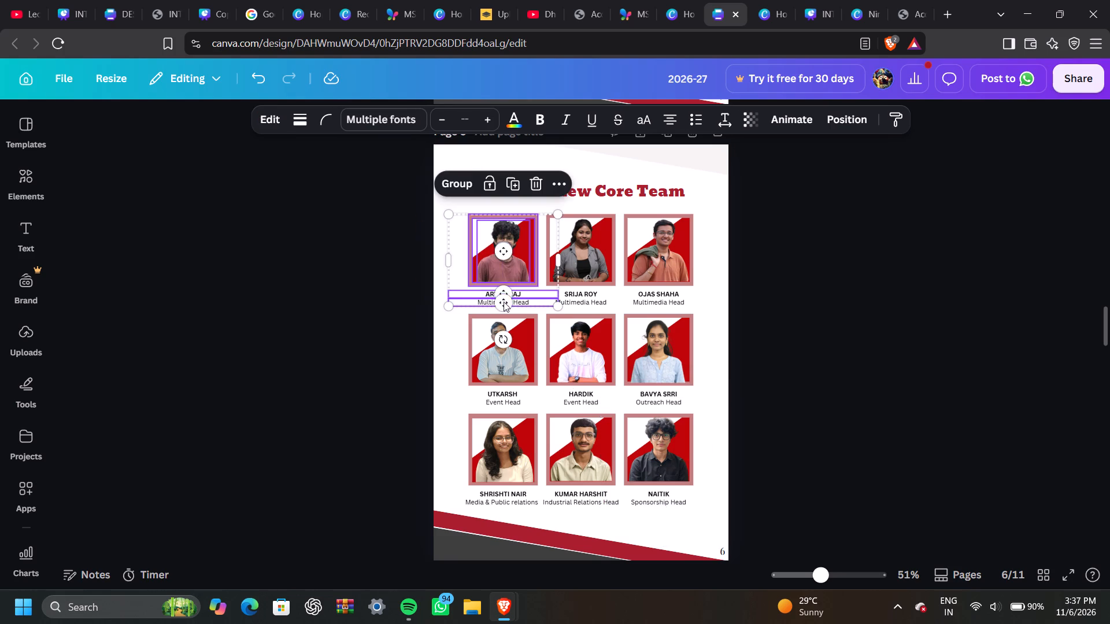
click(458, 177)
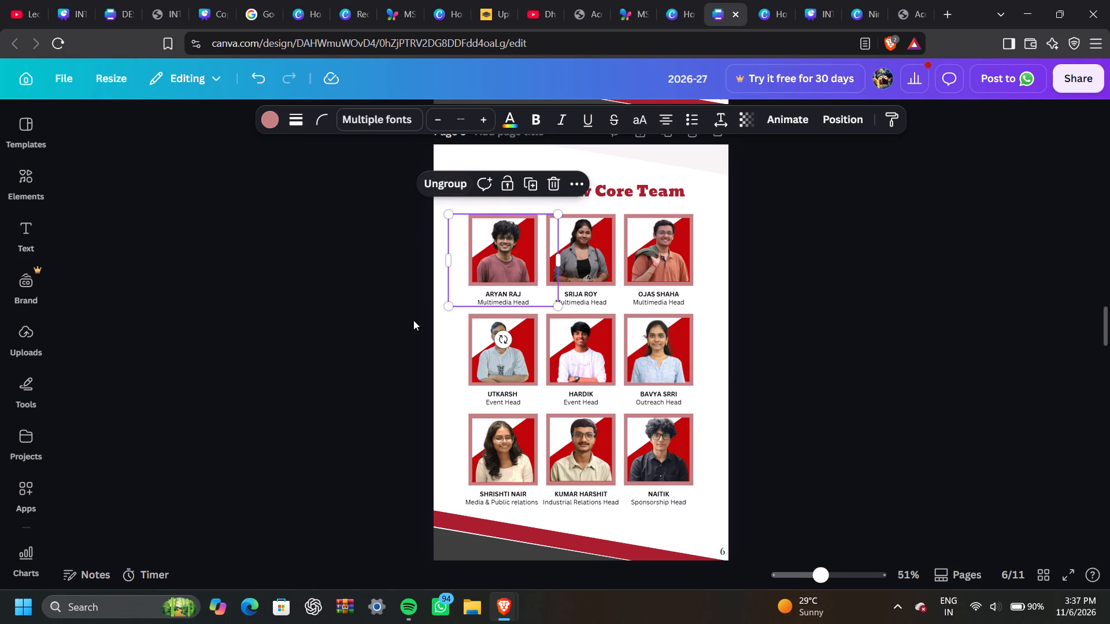
drag(413, 320, 497, 405)
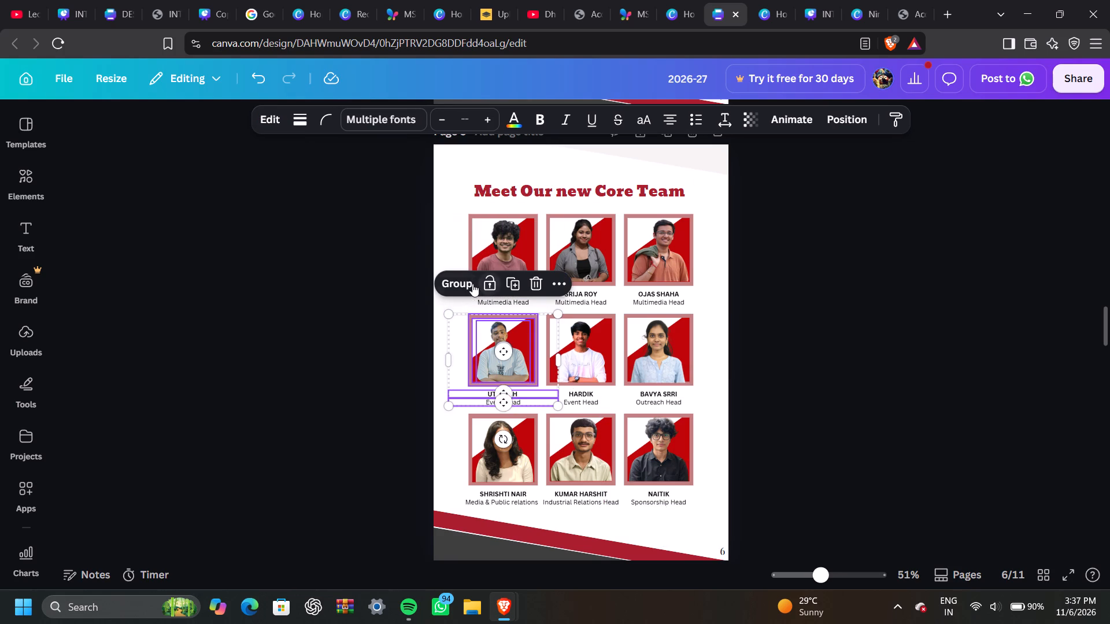
click(461, 281)
drag(402, 424, 495, 506)
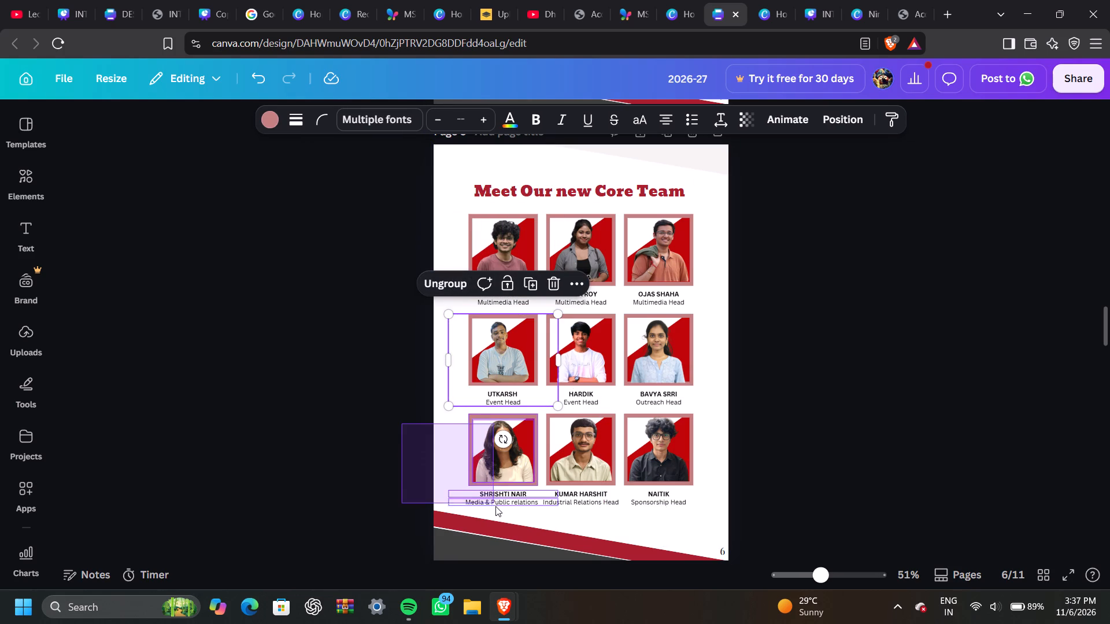
drag(495, 506, 496, 507)
click(463, 377)
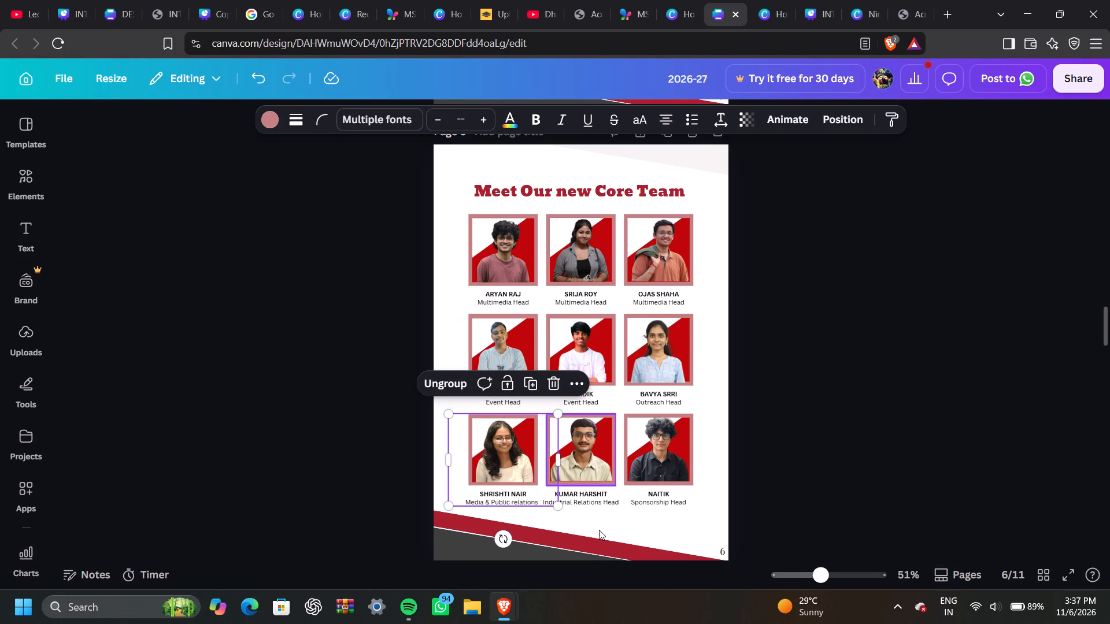
Shift the left Event Head card aside and group the photo, frame and captions of each middle-column card on page 6.
click(599, 530)
drag(510, 357, 471, 322)
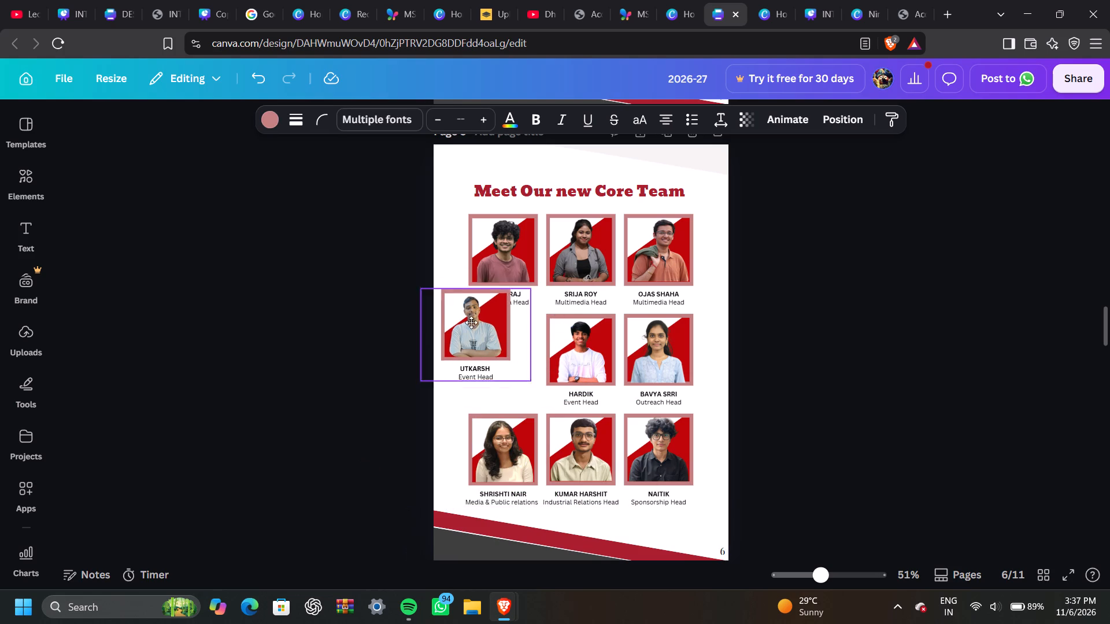
drag(471, 322, 484, 358)
drag(538, 328, 560, 387)
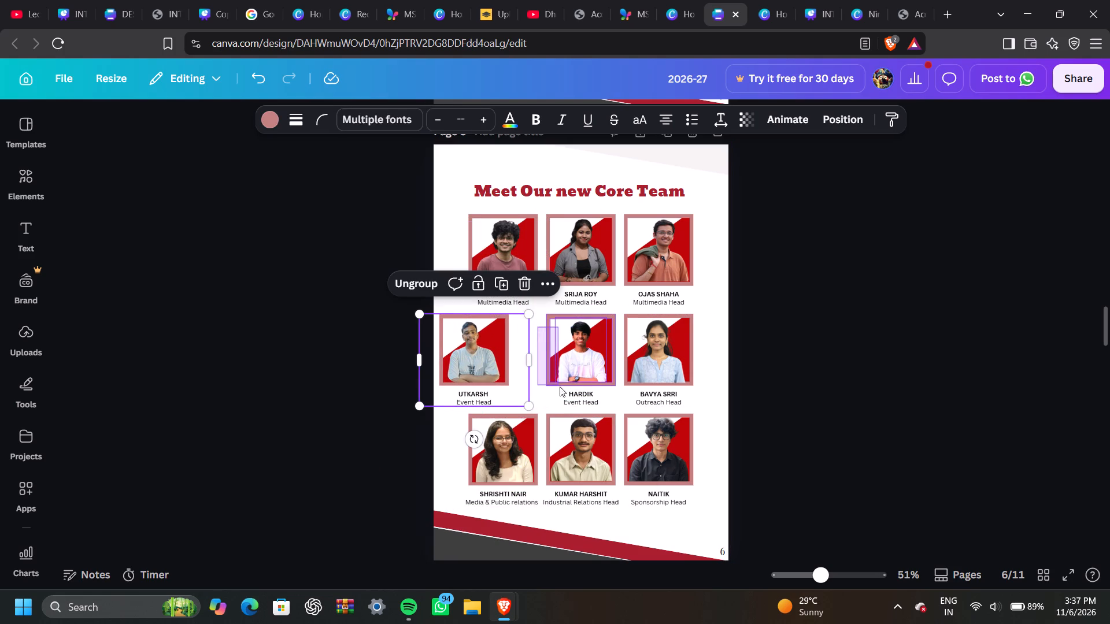
drag(560, 387, 569, 405)
click(542, 284)
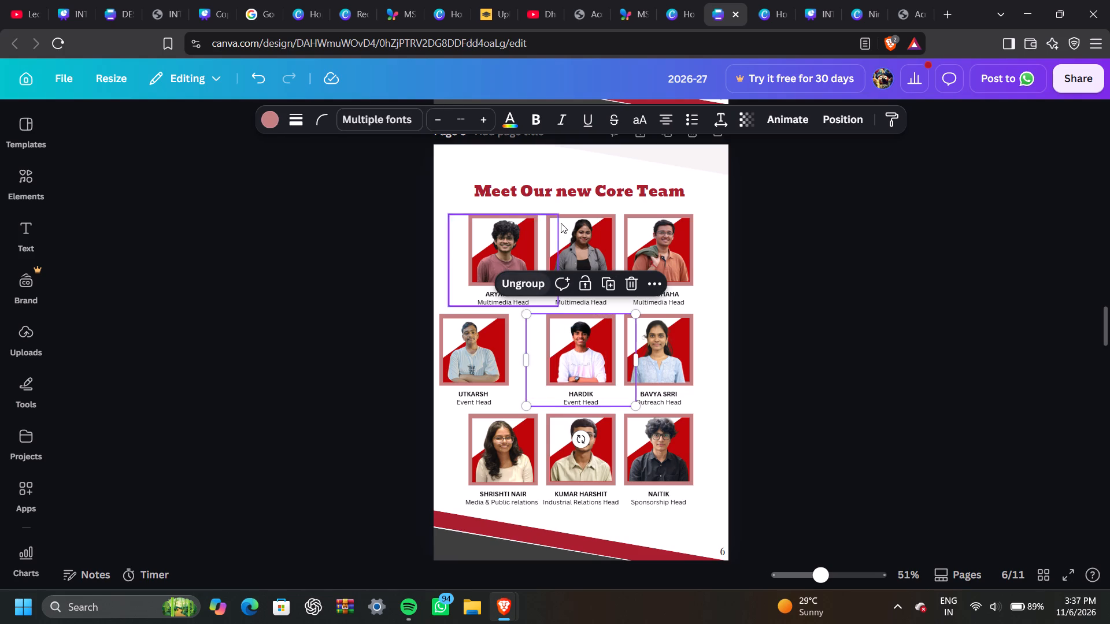
drag(563, 205, 573, 300)
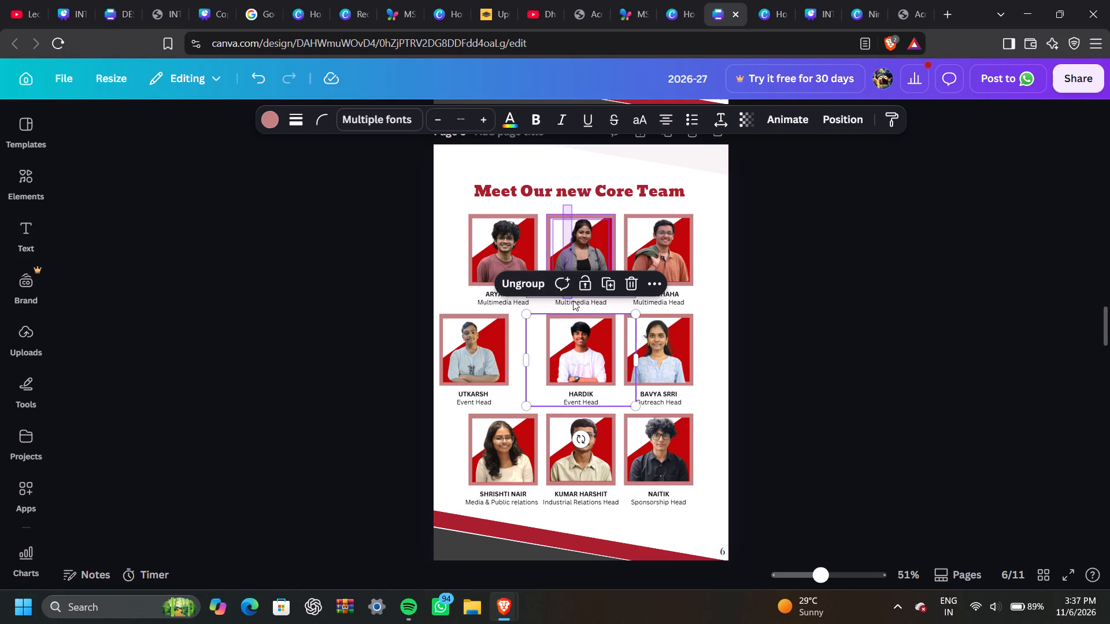
drag(573, 300, 573, 302)
click(541, 190)
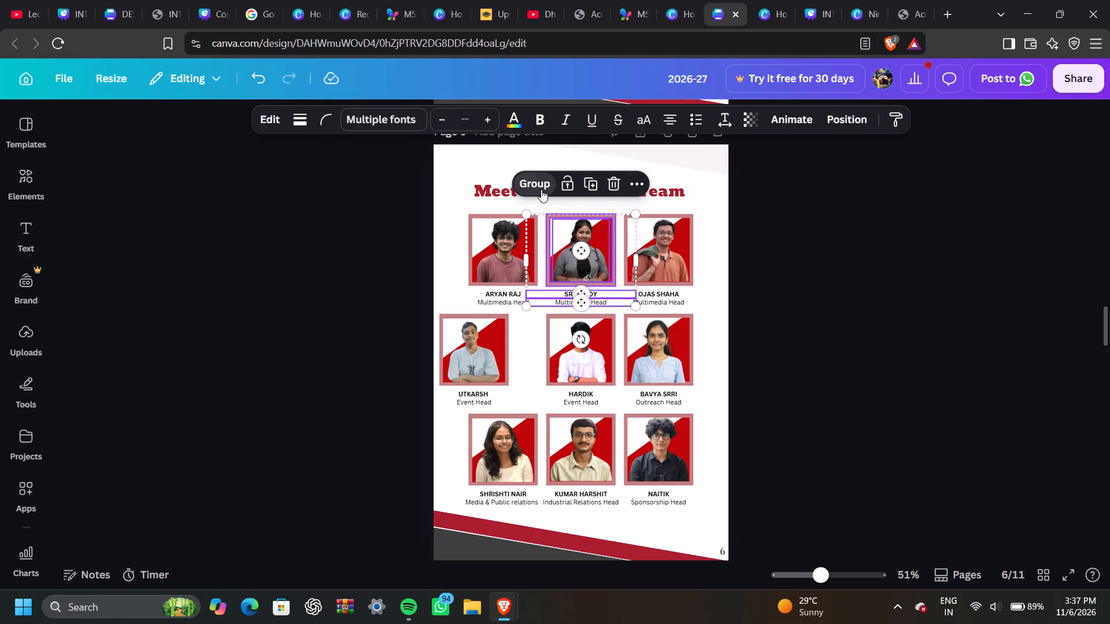
drag(595, 512, 595, 526)
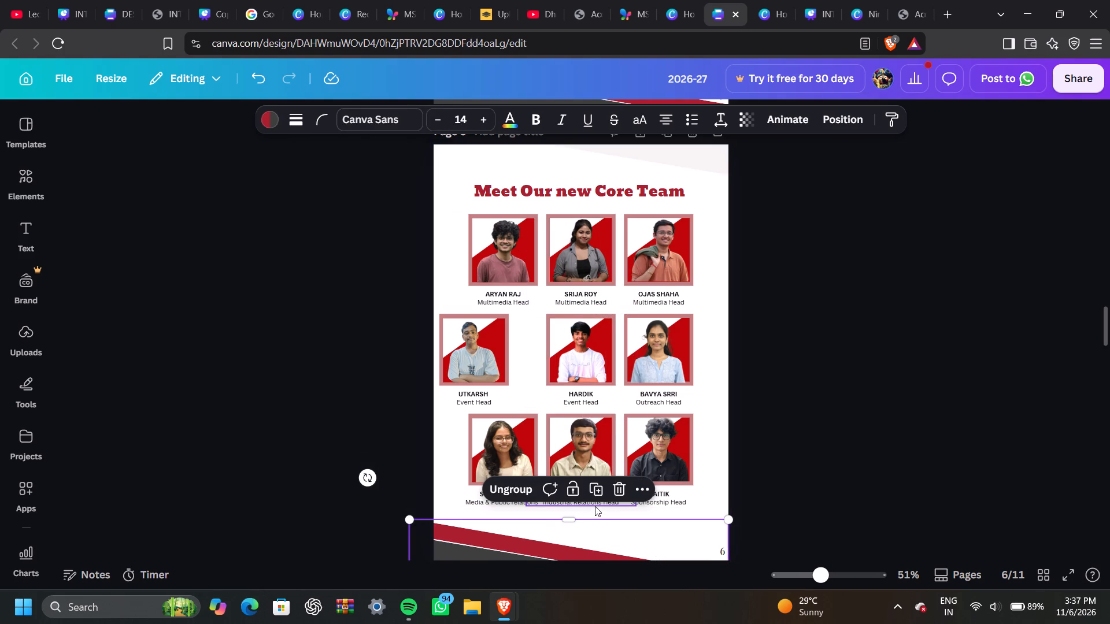
drag(595, 509, 584, 422)
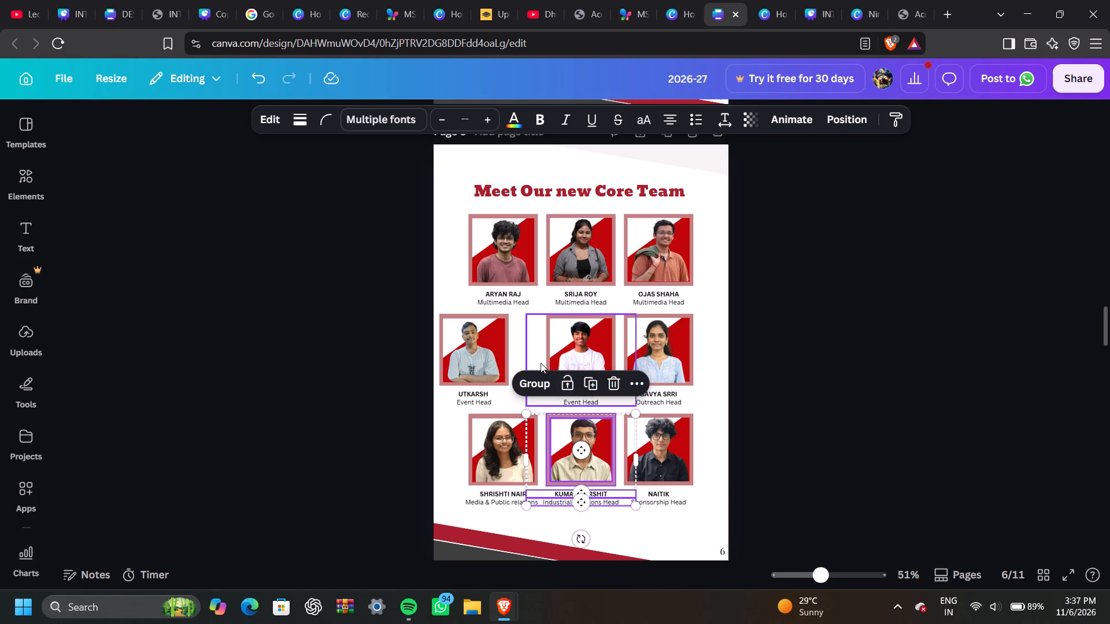
click(535, 377)
Move the red and grey footer shape on page 6 back up to just beneath the bottom row of cards.
scroll(535, 377, down, 1)
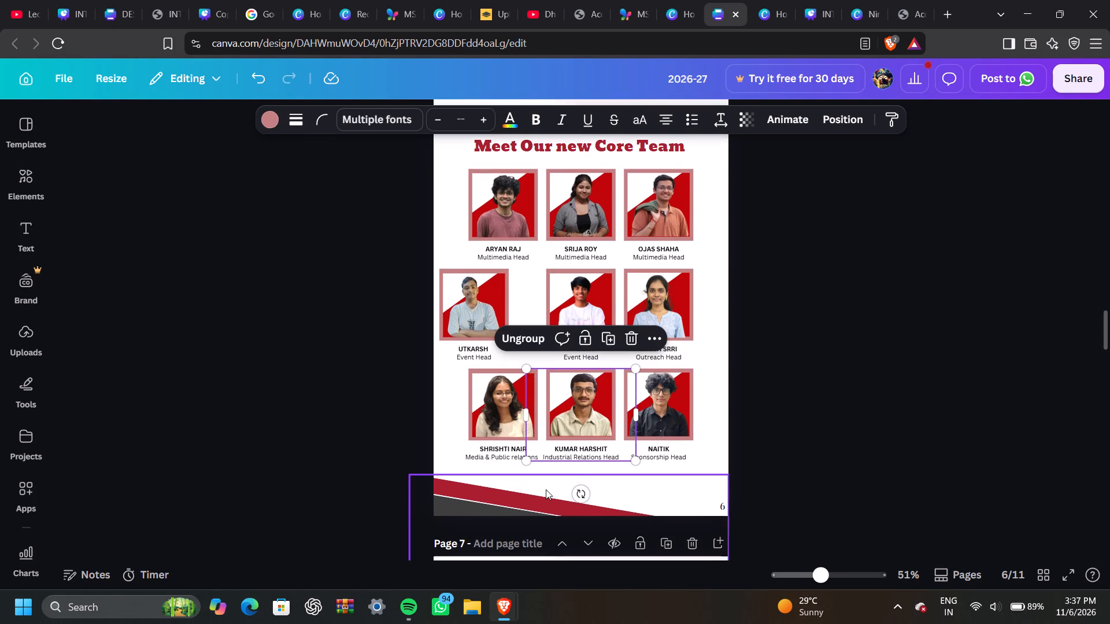
drag(546, 489, 545, 477)
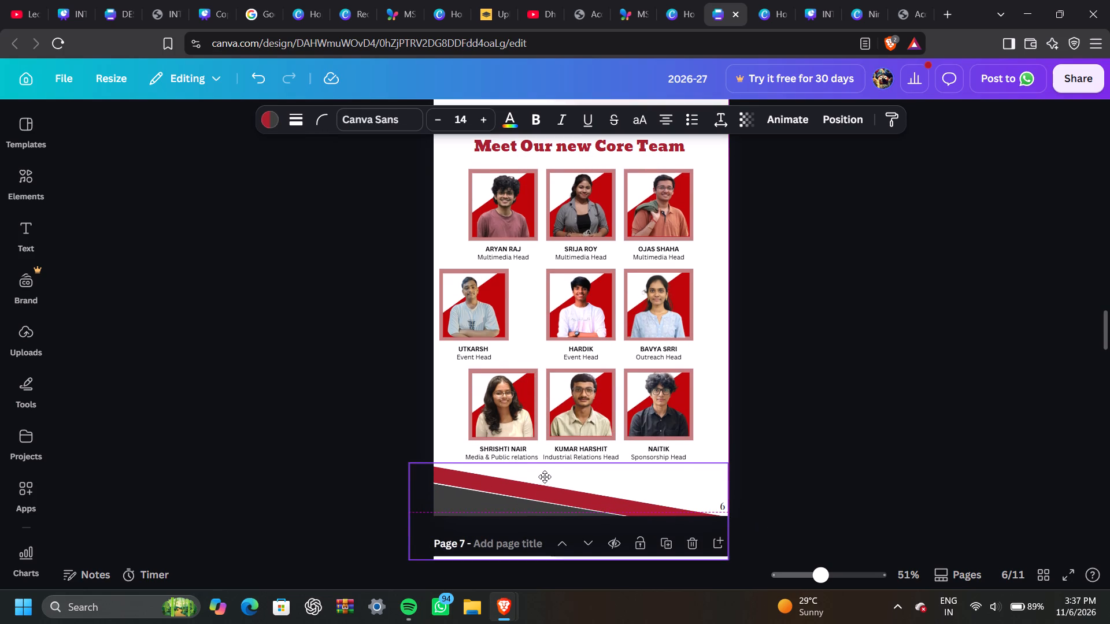
drag(545, 477, 545, 476)
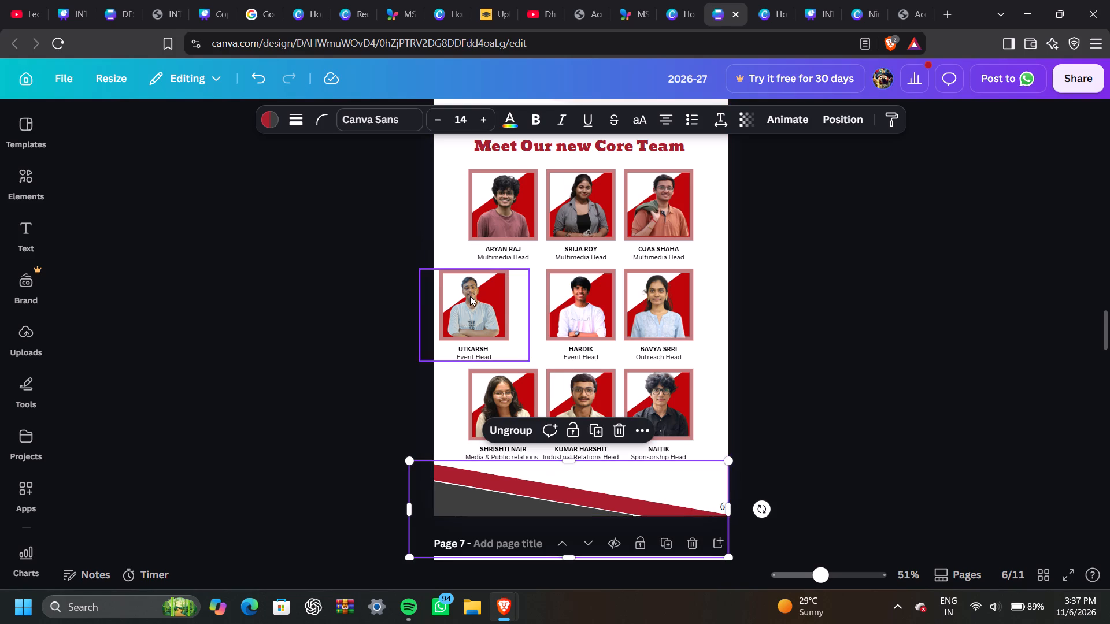
Move the left Event Head card back into the left column, level with the other middle-row cards.
drag(470, 296, 495, 291)
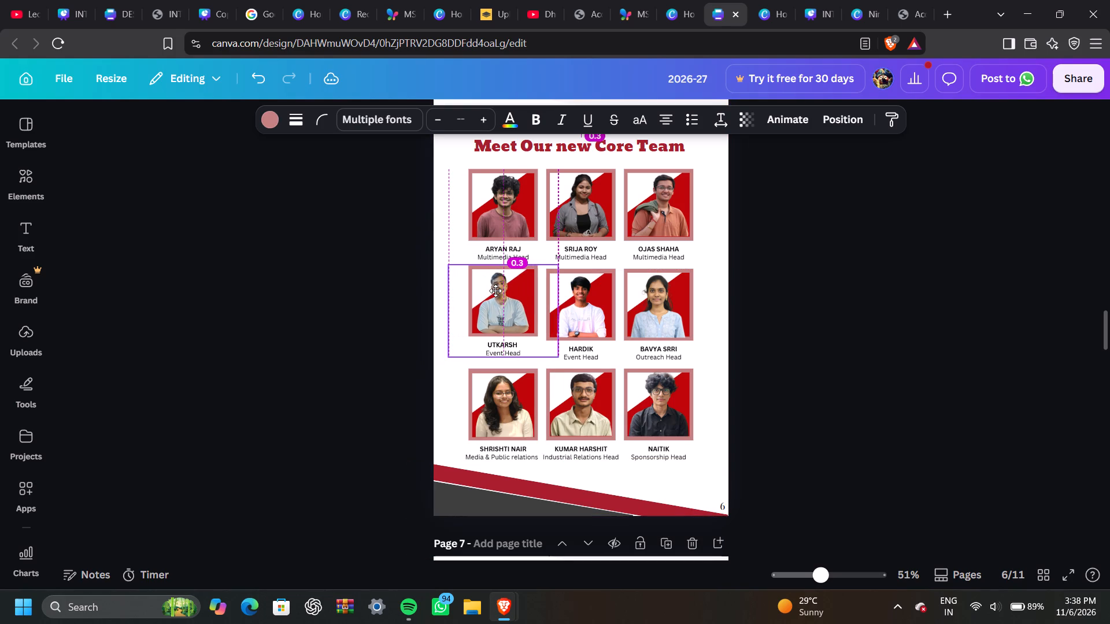
drag(495, 291, 498, 295)
click(767, 261)
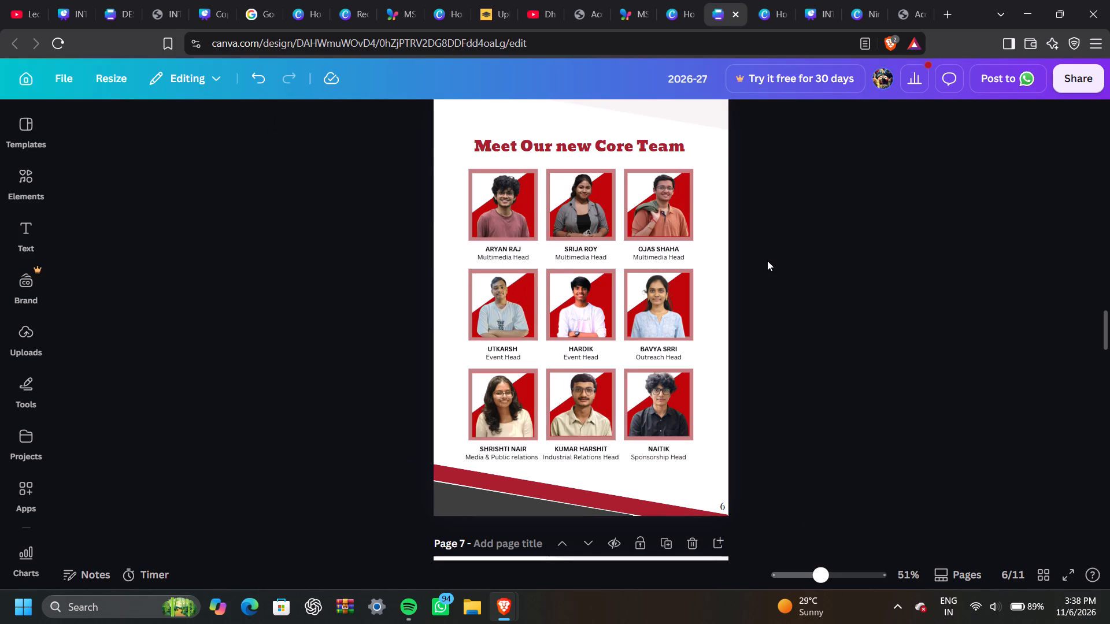
Copy all nine core team cards from page 6 of the 2026-27 design onto page 5 of the Annual presentation, undoing the duplicate paste.
drag(755, 191, 375, 403)
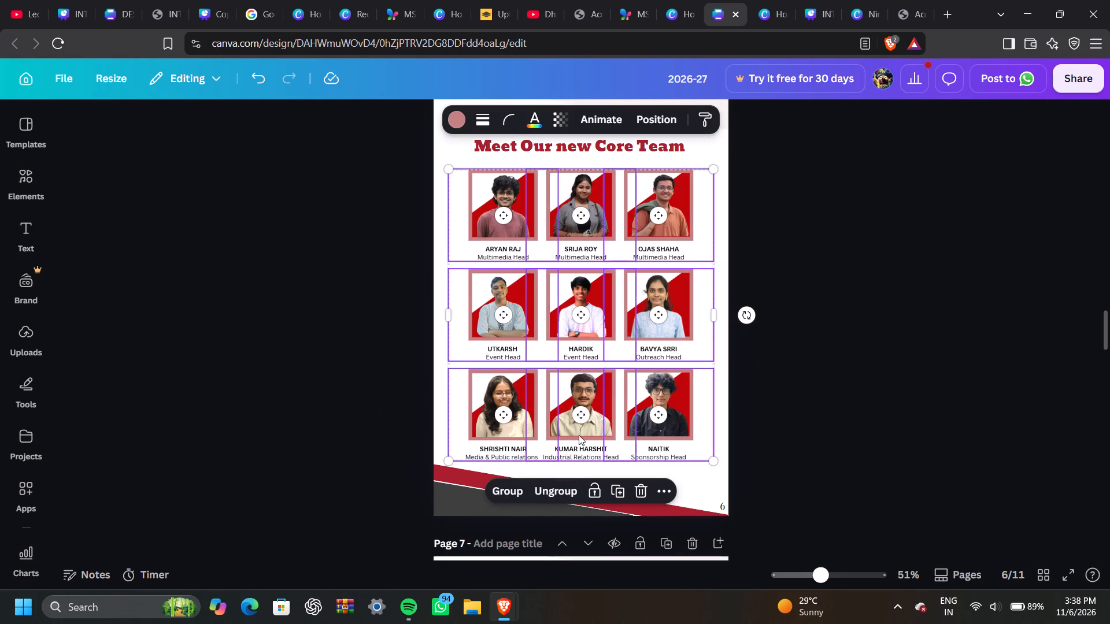
key(ctrl+c)
key(ctrl+c)
click(843, 395)
key(alt+Tab)
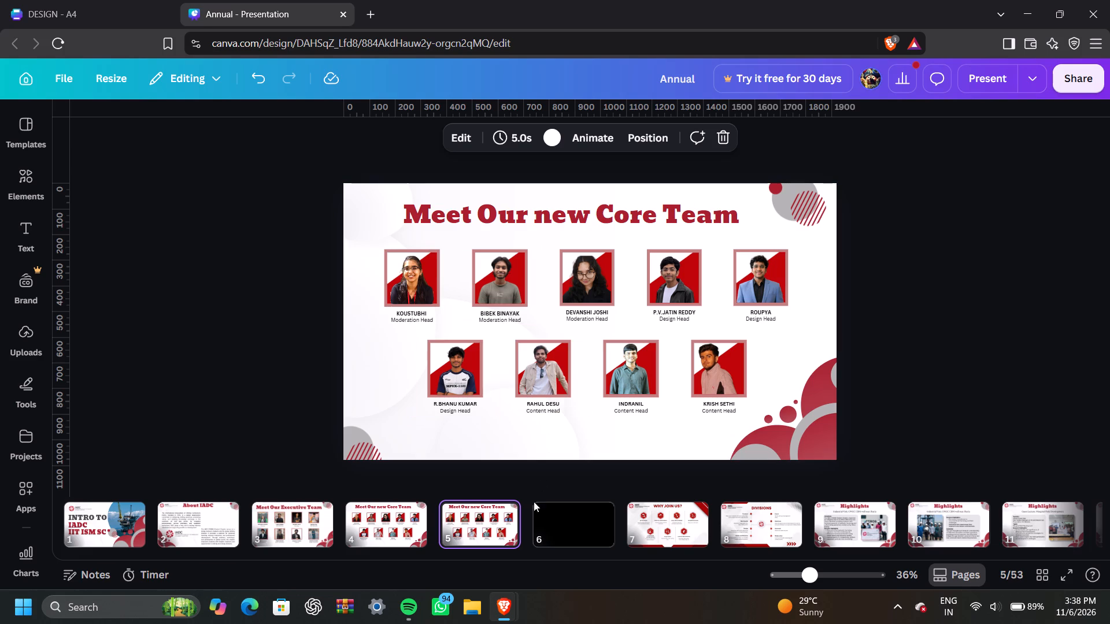
key(ctrl+v)
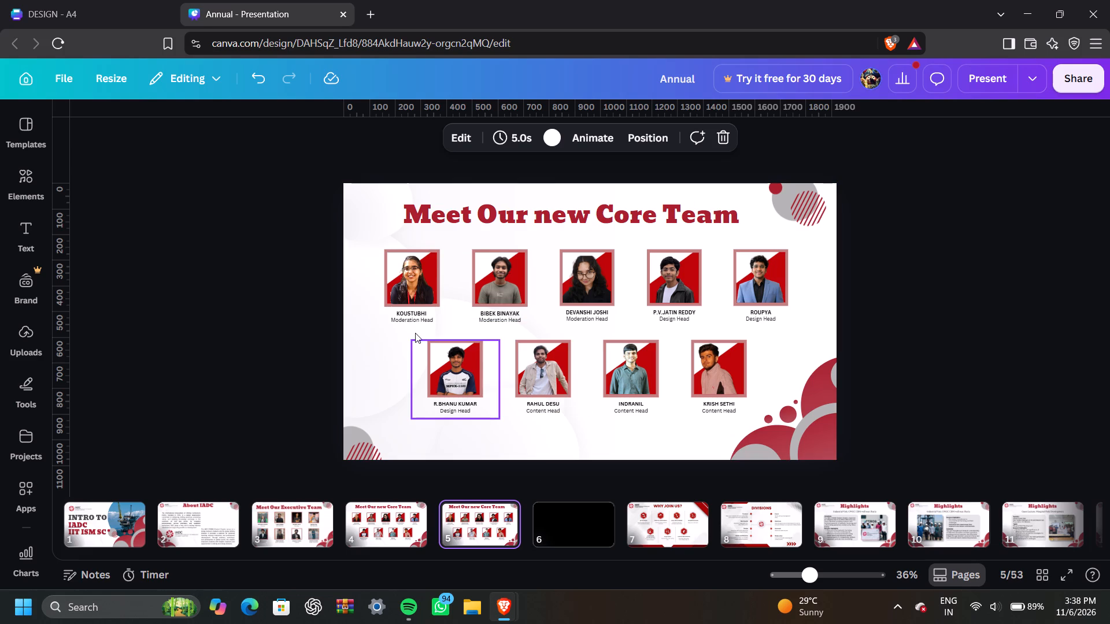
click(394, 351)
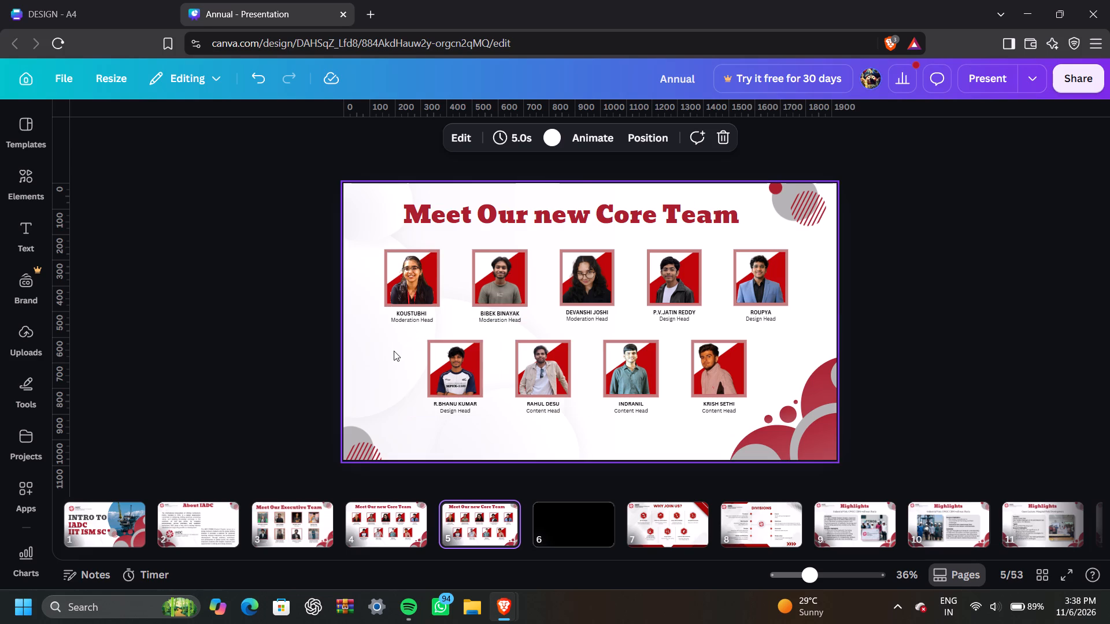
key(ctrl+v)
key(ctrl+z)
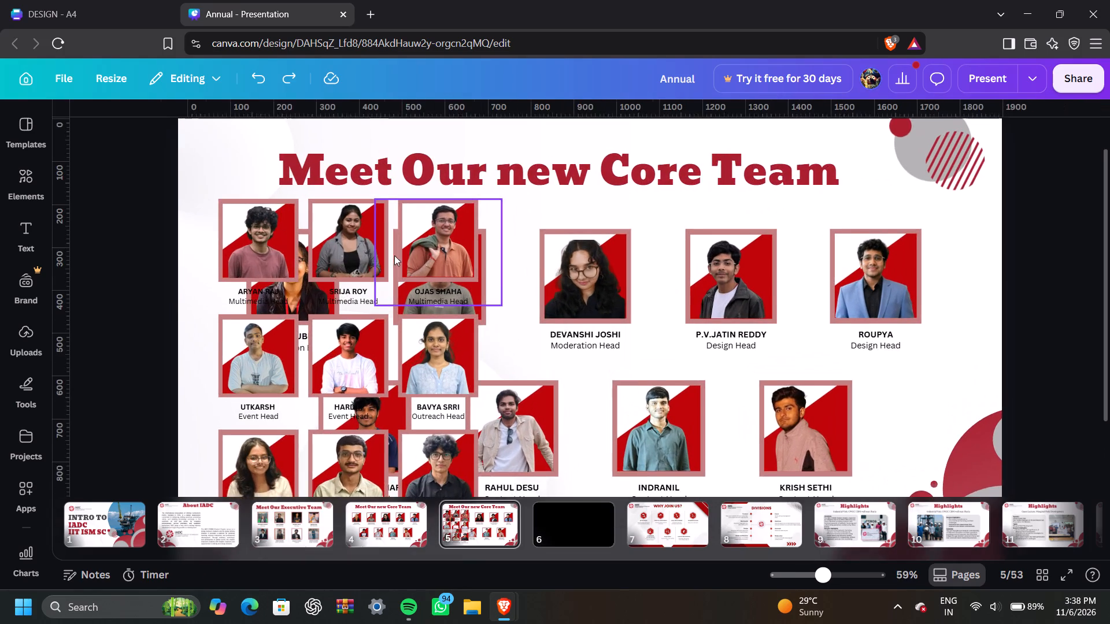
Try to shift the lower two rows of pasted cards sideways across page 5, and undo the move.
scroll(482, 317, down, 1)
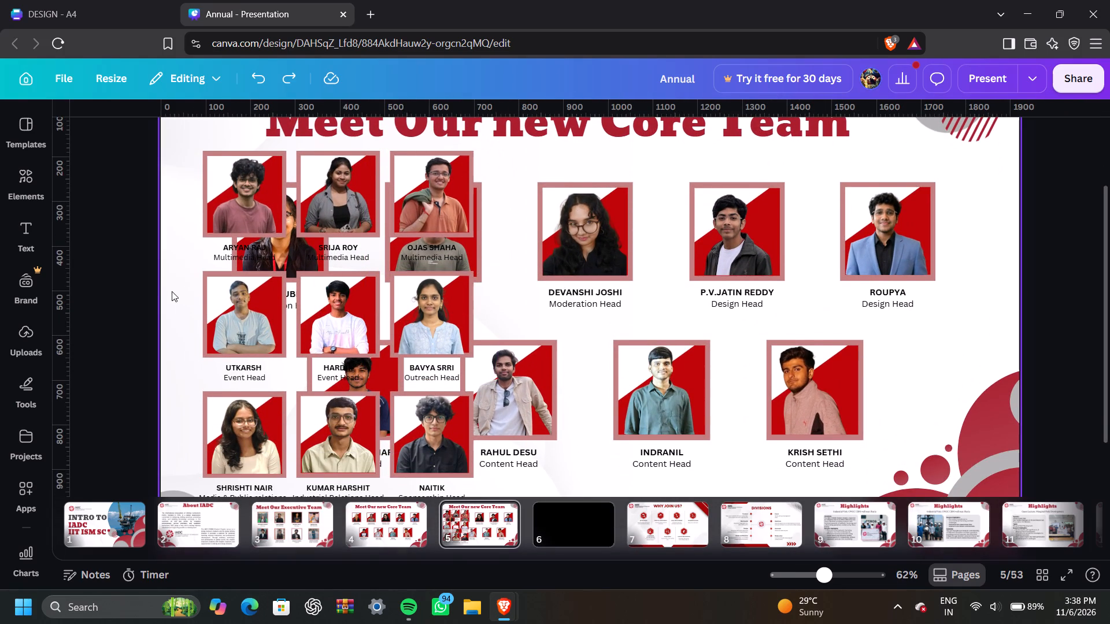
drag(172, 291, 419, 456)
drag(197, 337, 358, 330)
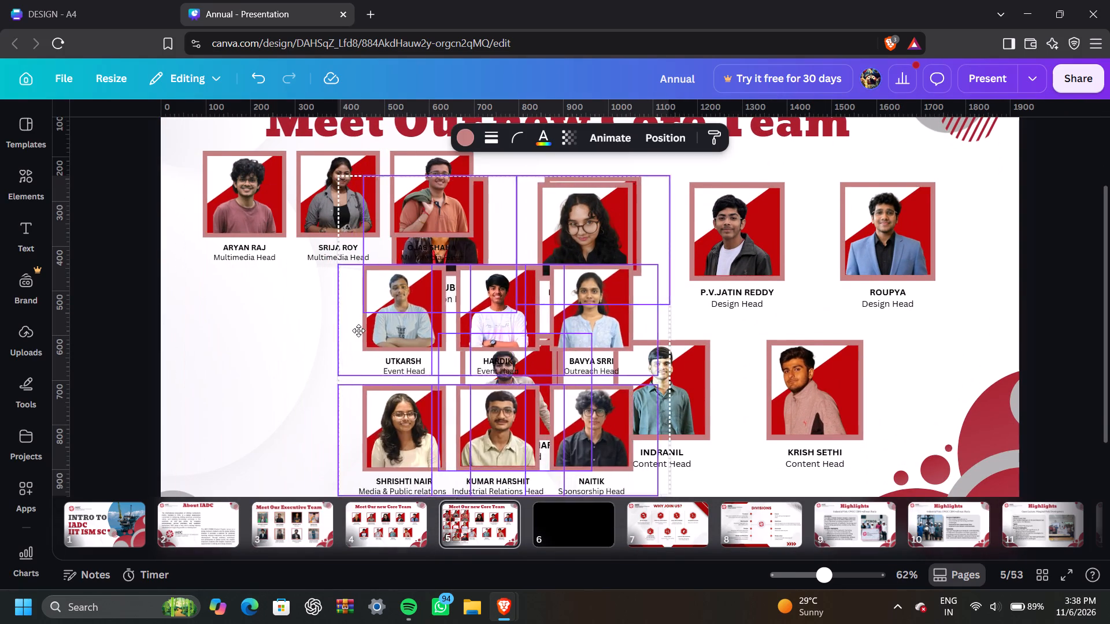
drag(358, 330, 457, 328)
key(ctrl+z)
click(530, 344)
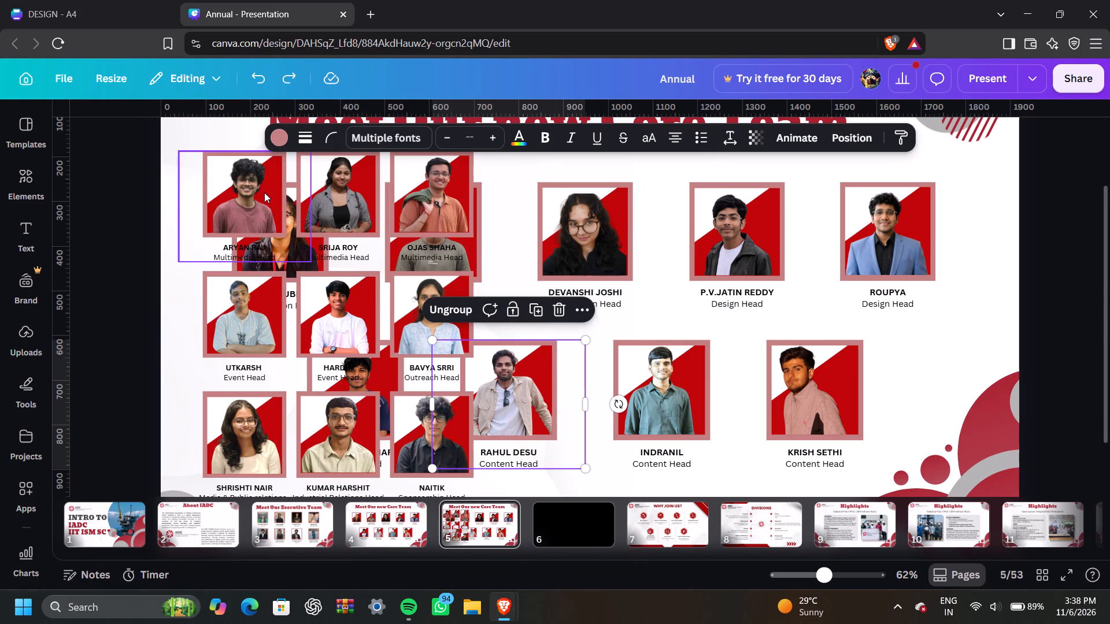
Enlarge the first Multimedia Head card against the third top-row card until the photo frames match, and return it to the page's upper-left area.
drag(264, 192, 599, 221)
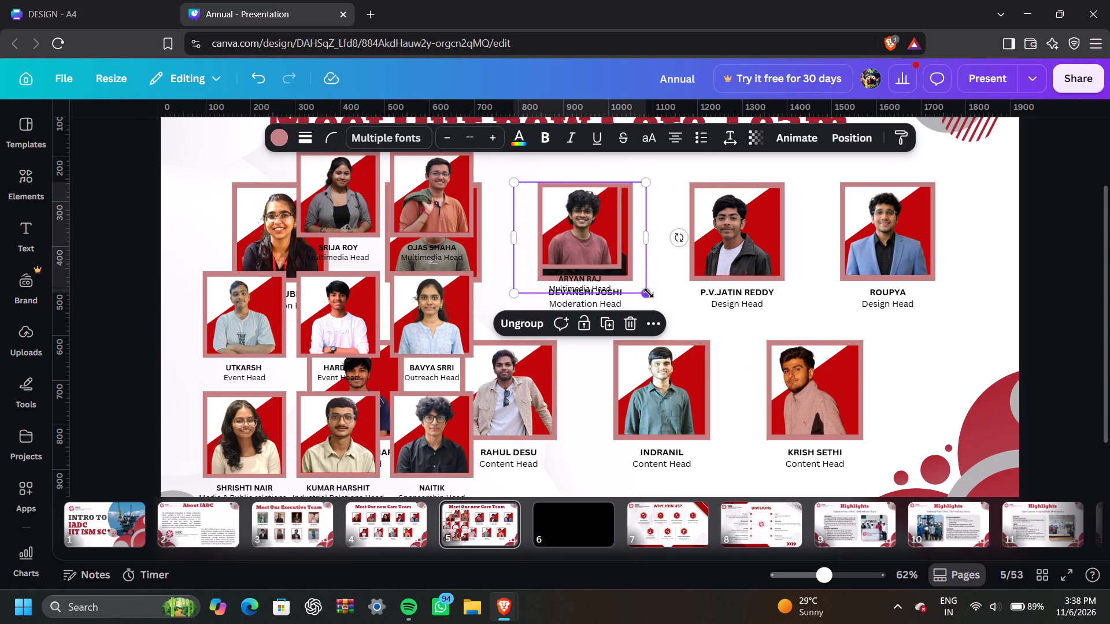
drag(649, 293, 660, 309)
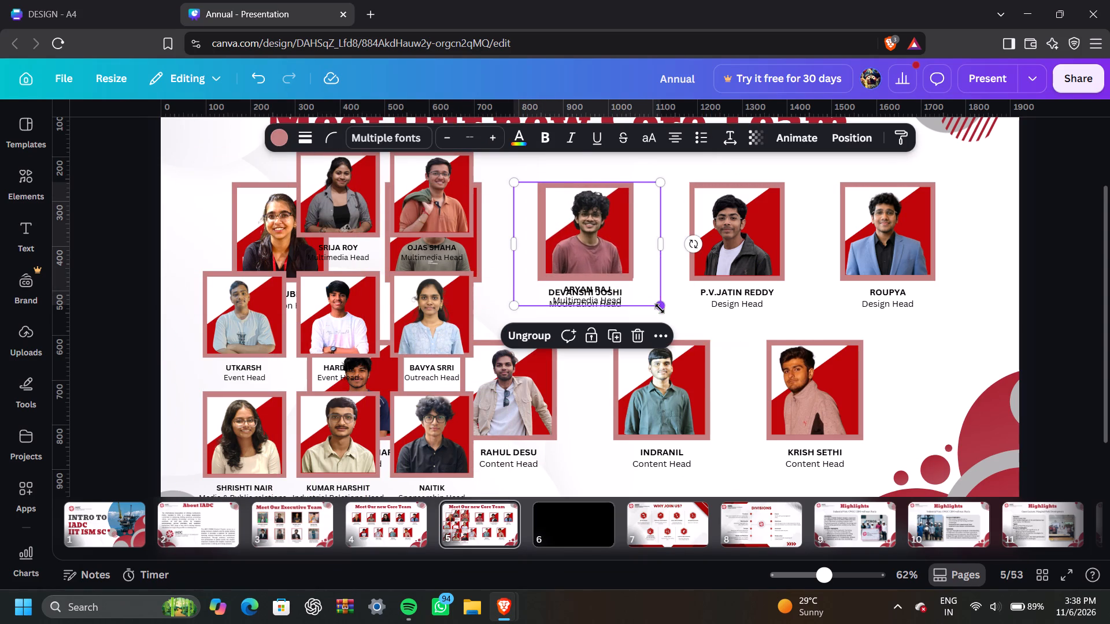
drag(600, 231, 283, 180)
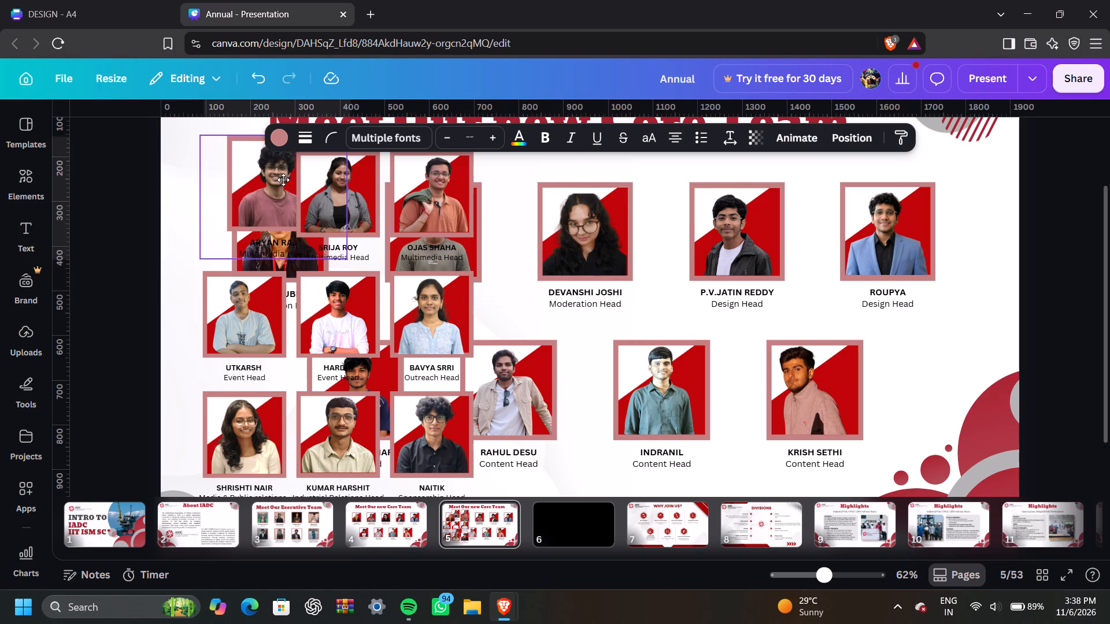
drag(283, 180, 250, 188)
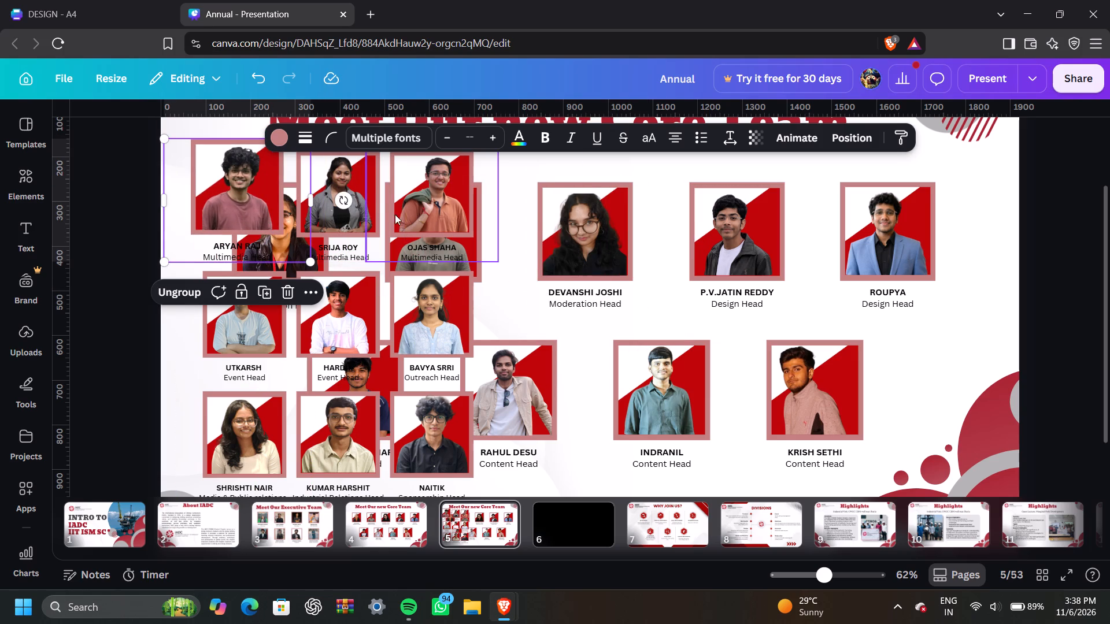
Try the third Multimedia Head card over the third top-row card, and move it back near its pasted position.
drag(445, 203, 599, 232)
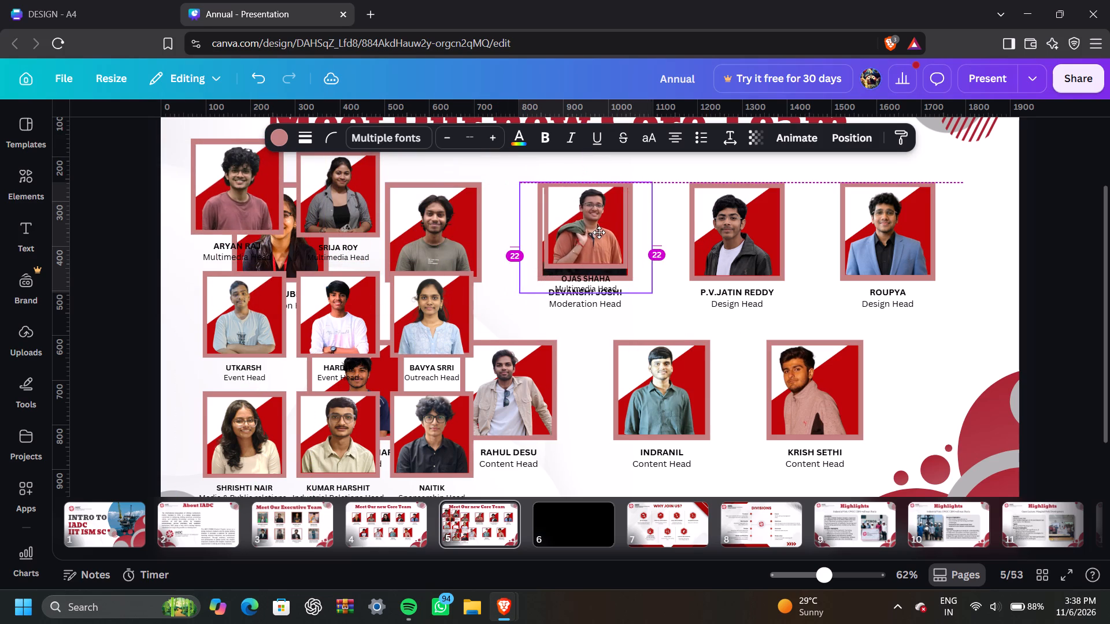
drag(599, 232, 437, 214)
Fine-tune the first Multimedia Head card's size against the fourth top-row card, and place it at the end of the second row.
drag(247, 177, 269, 182)
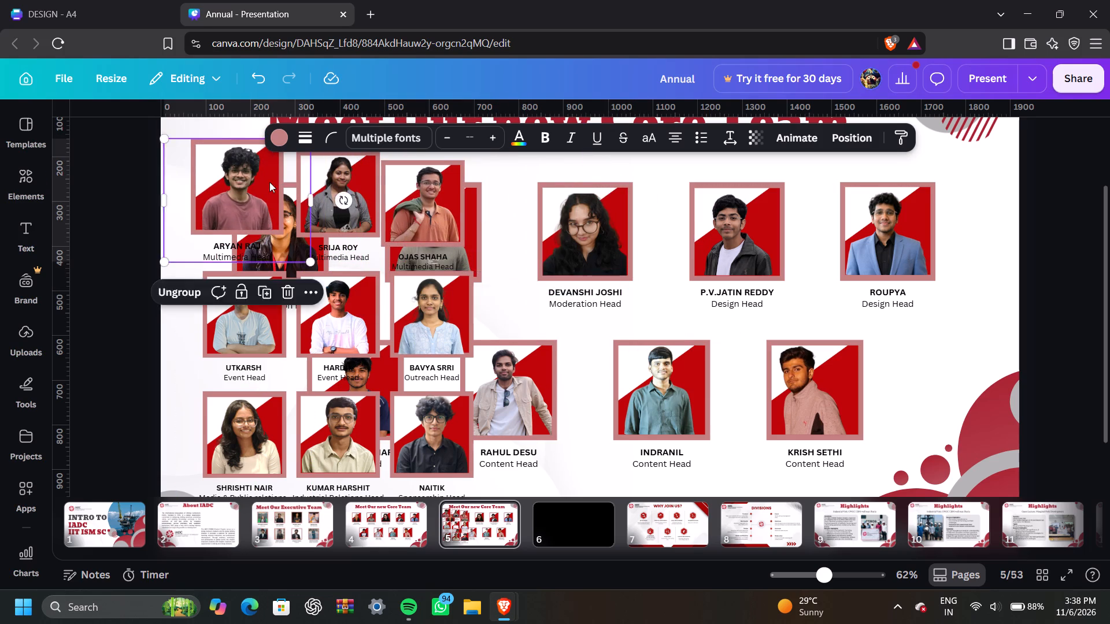
drag(269, 182, 745, 218)
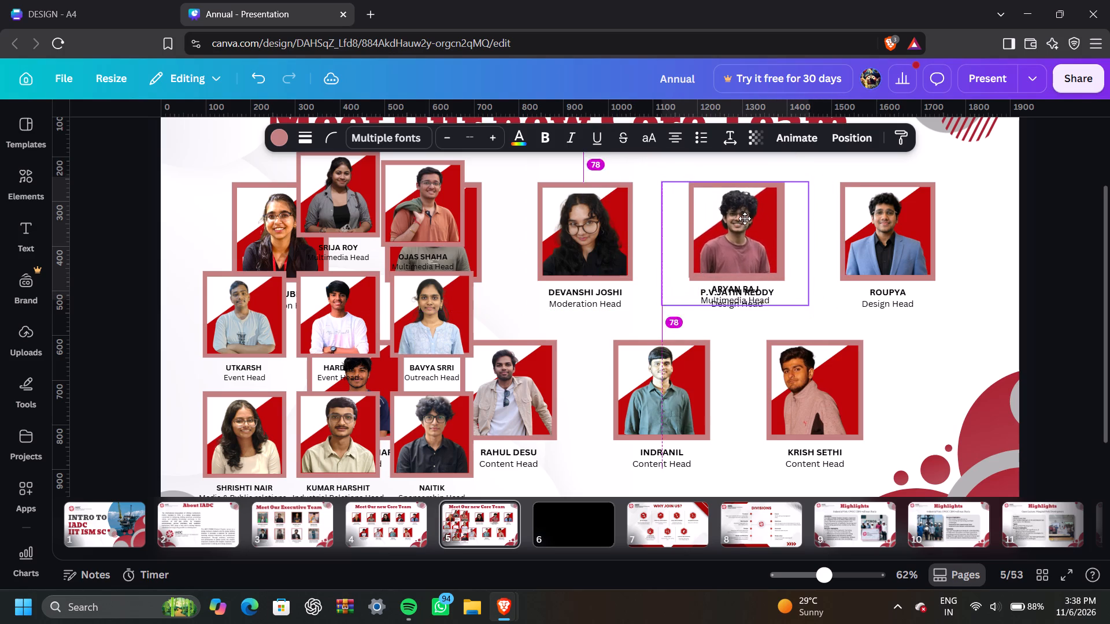
drag(745, 218, 746, 219)
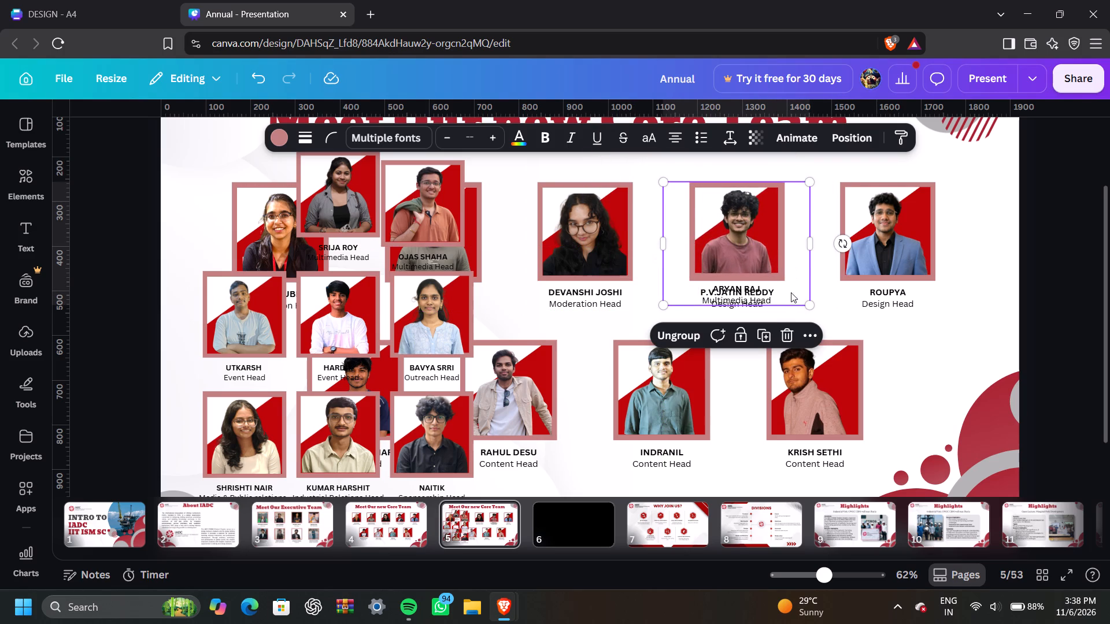
click(764, 272)
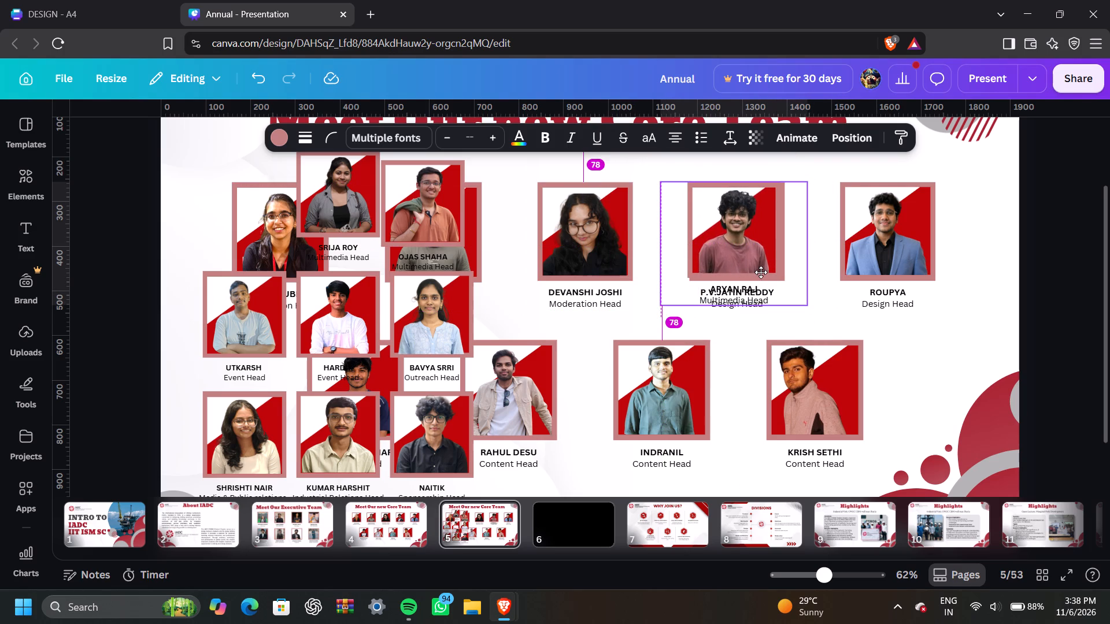
click(800, 294)
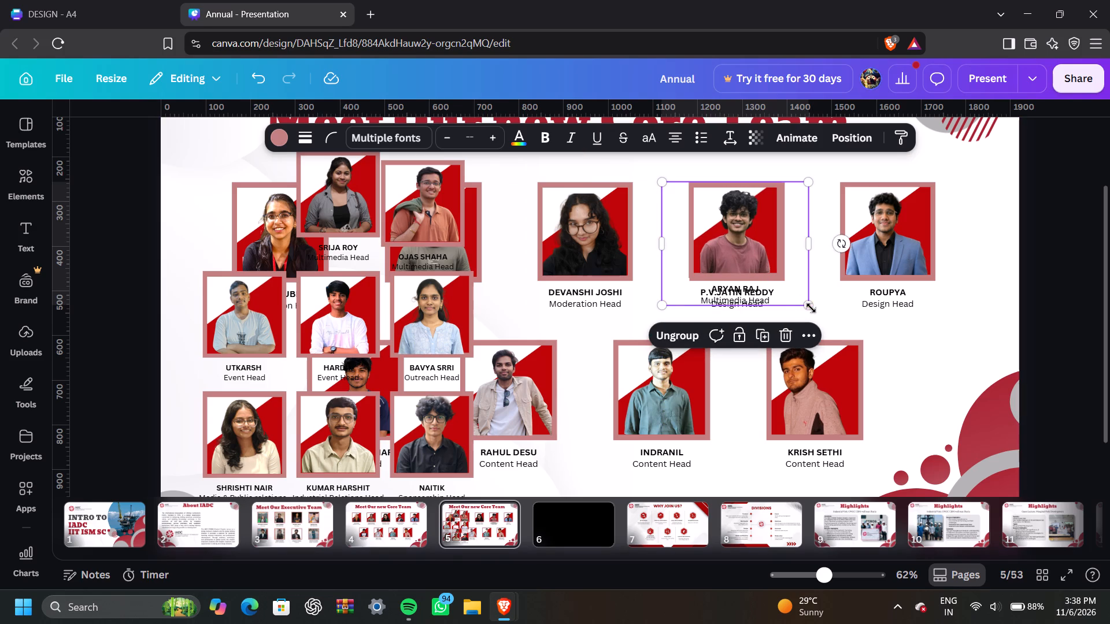
click(811, 308)
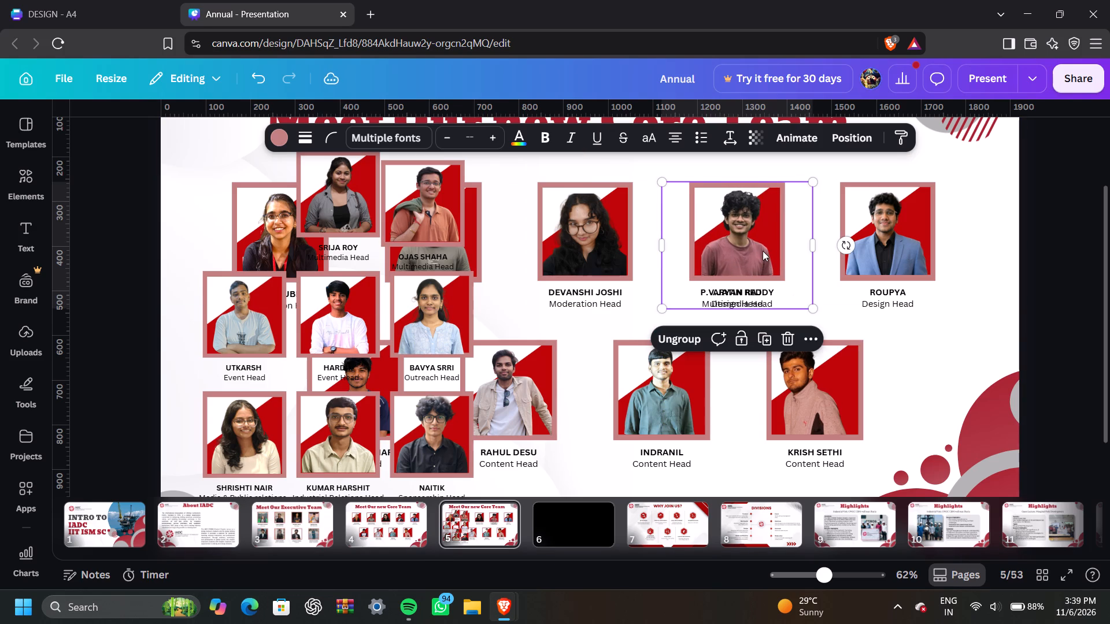
drag(763, 251, 978, 408)
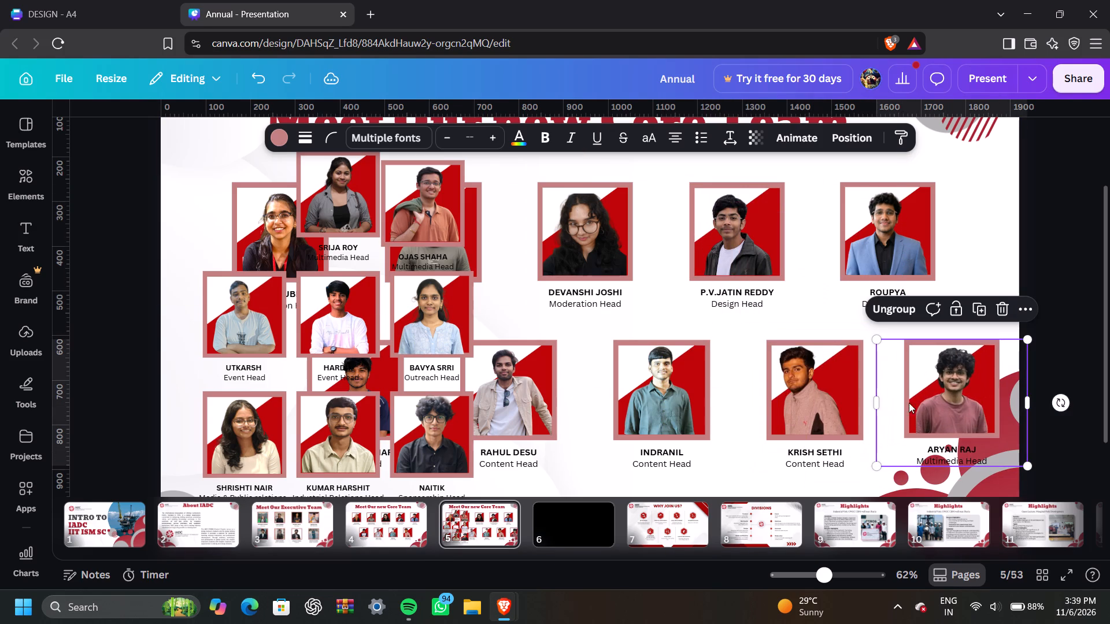
Lock the original cards on page 5: all five in the top row and the three Content Head cards in the second row.
drag(780, 490, 532, 380)
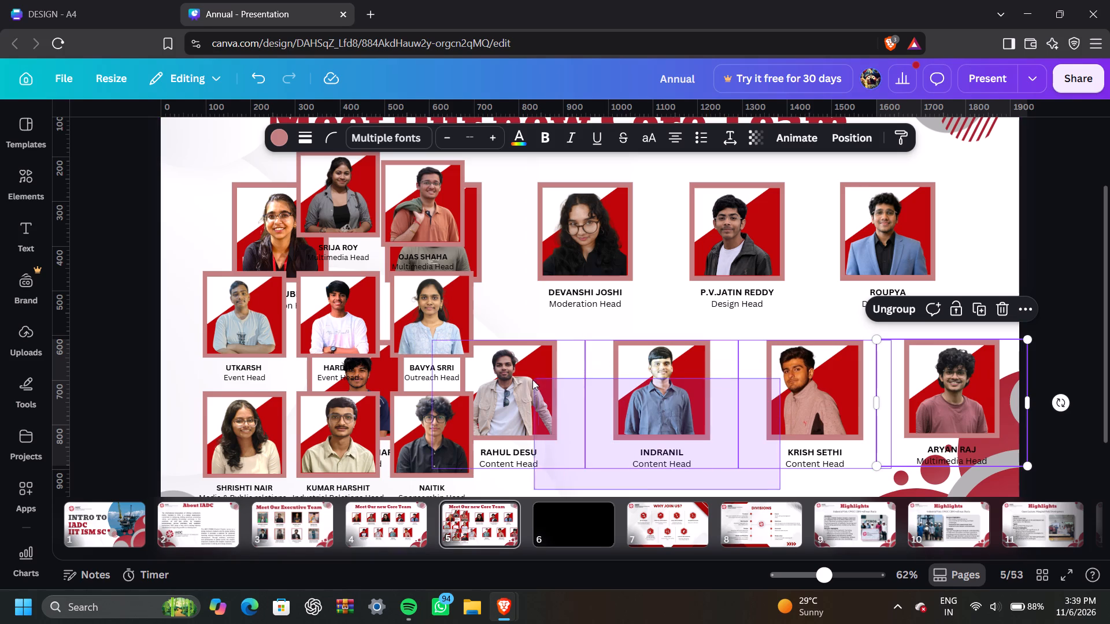
drag(532, 380, 779, 470)
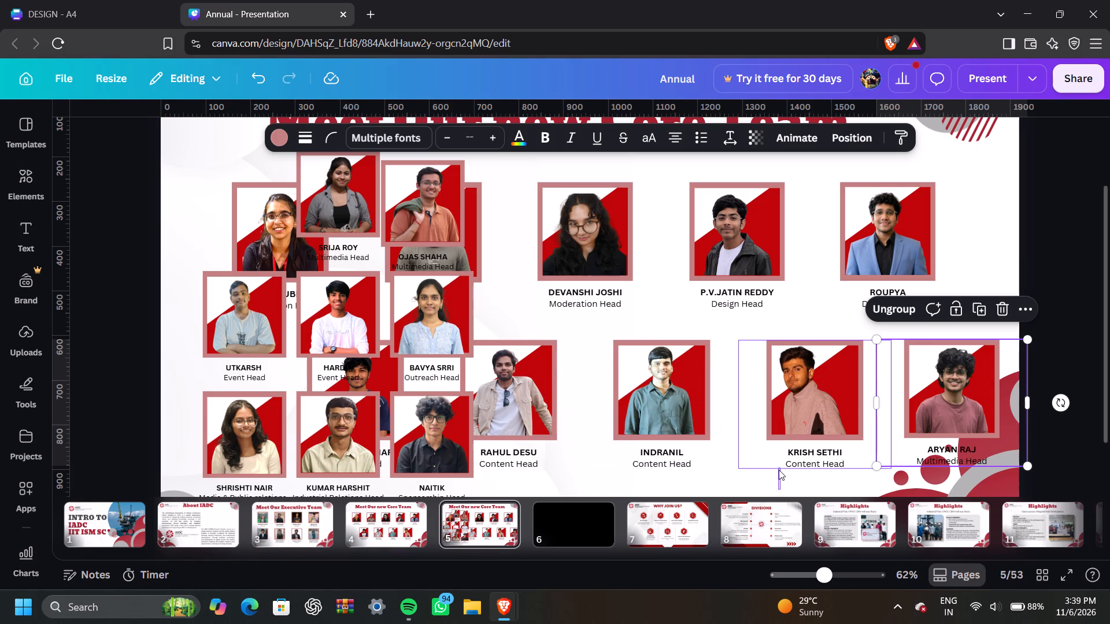
drag(779, 470, 619, 226)
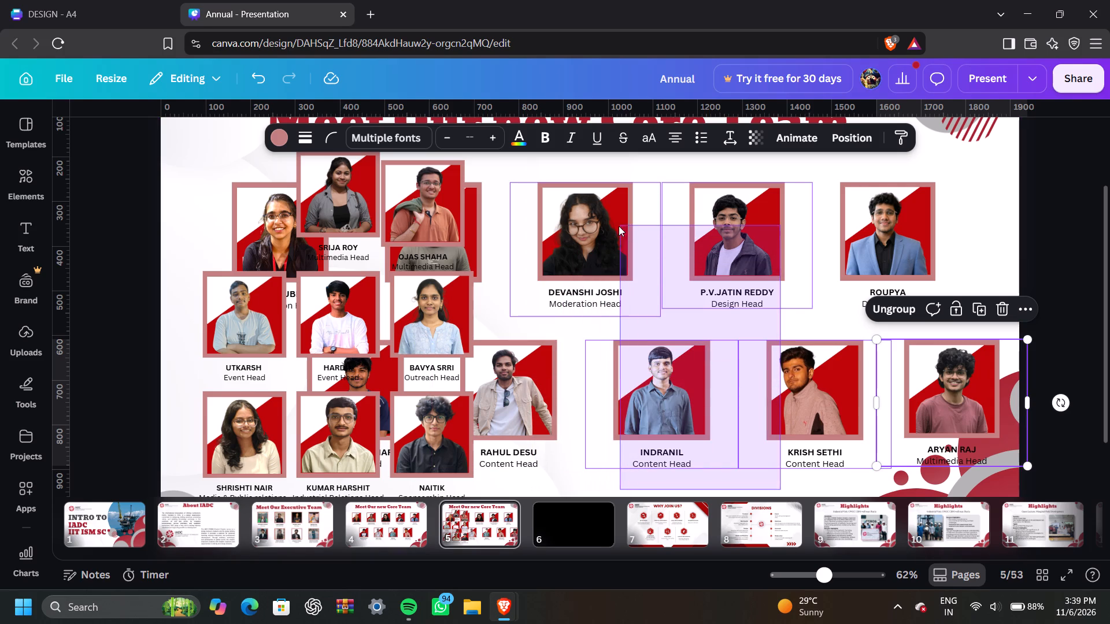
drag(619, 226, 571, 229)
click(678, 210)
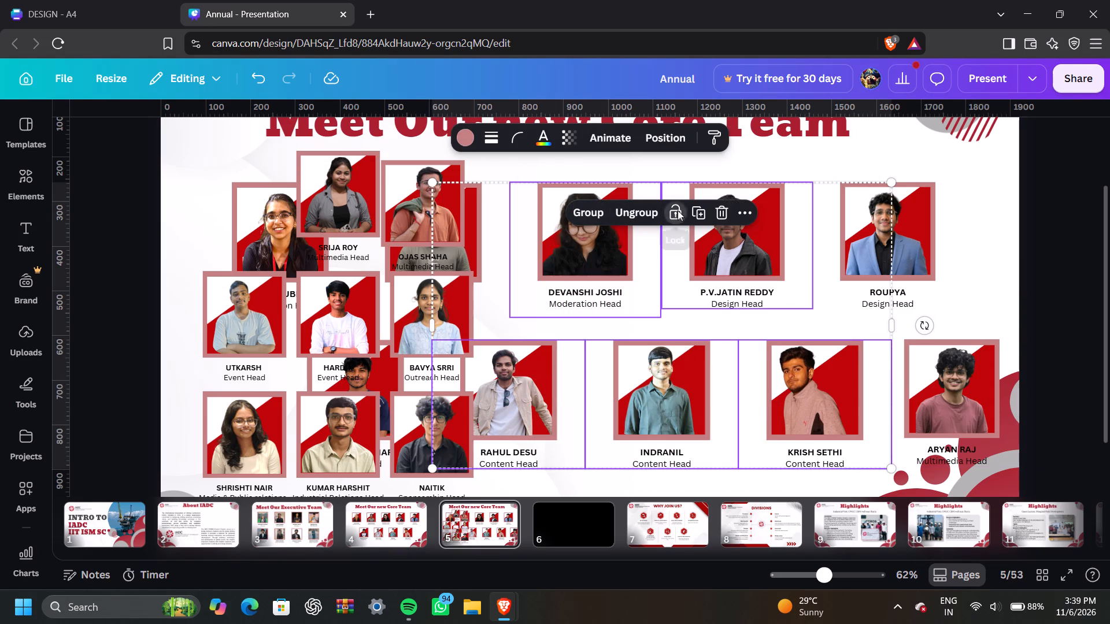
click(847, 224)
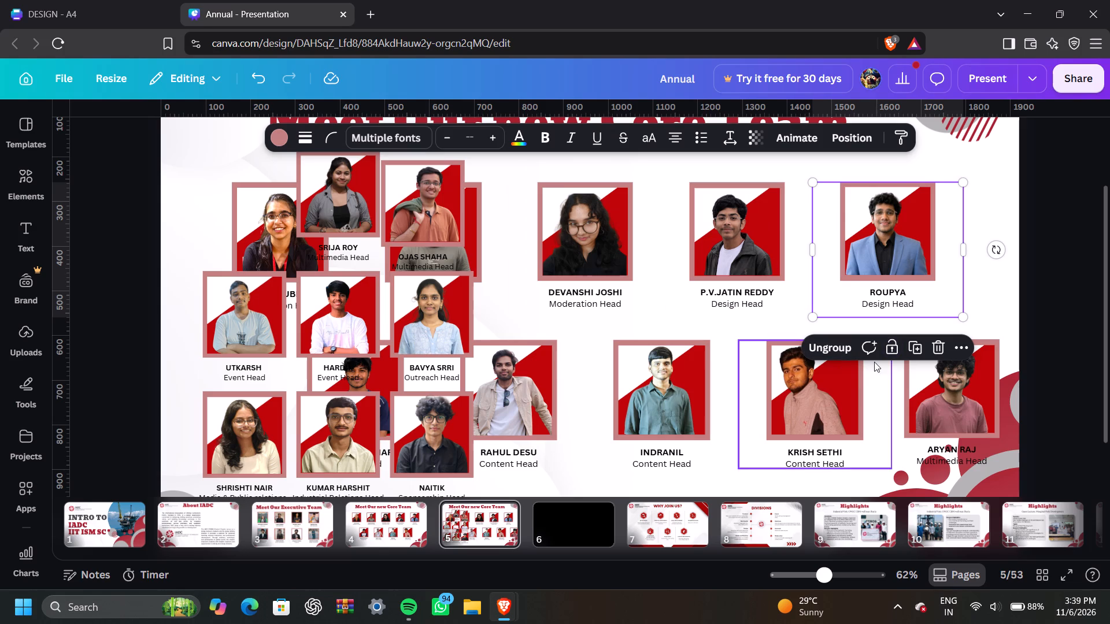
click(890, 353)
click(495, 260)
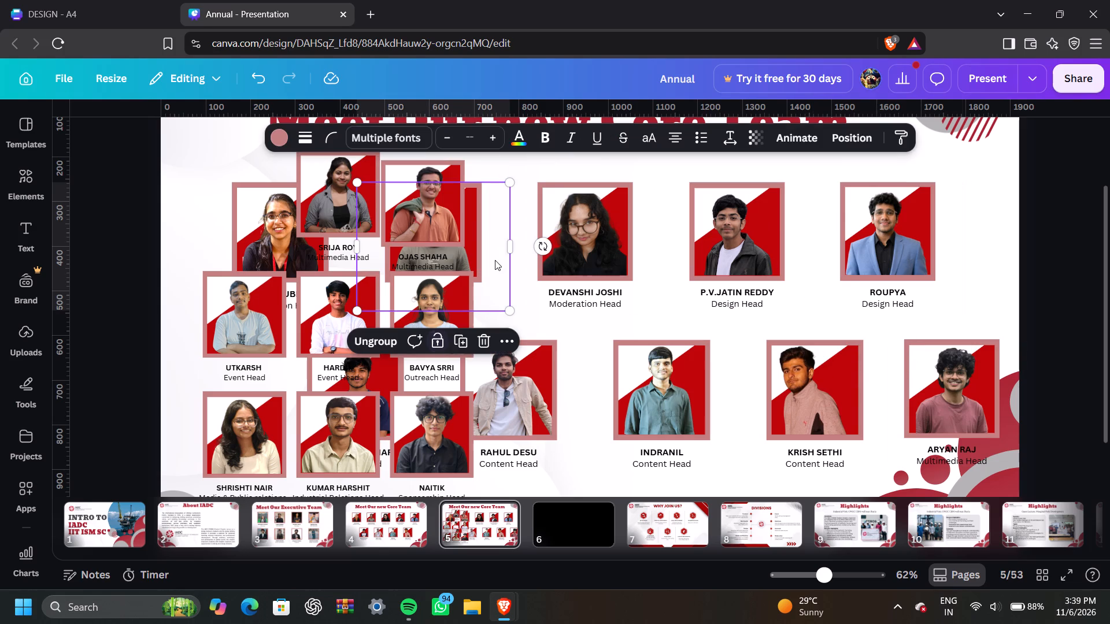
shift+click(238, 213)
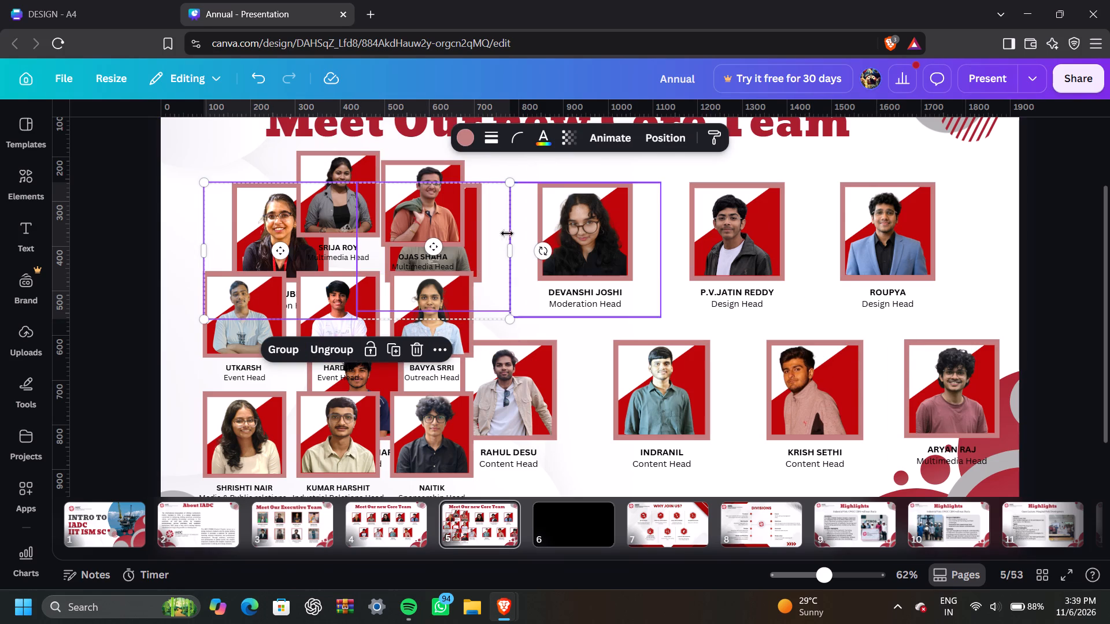
click(373, 348)
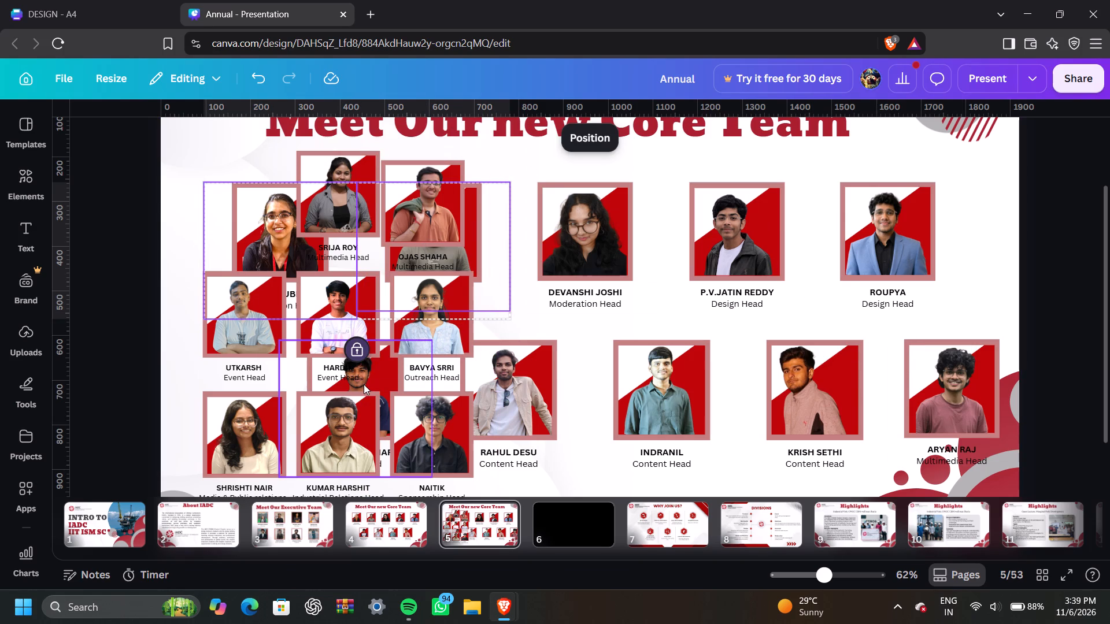
Lock the Design Head card at the start of page 5's second row, picking it from the layer list.
click(364, 384)
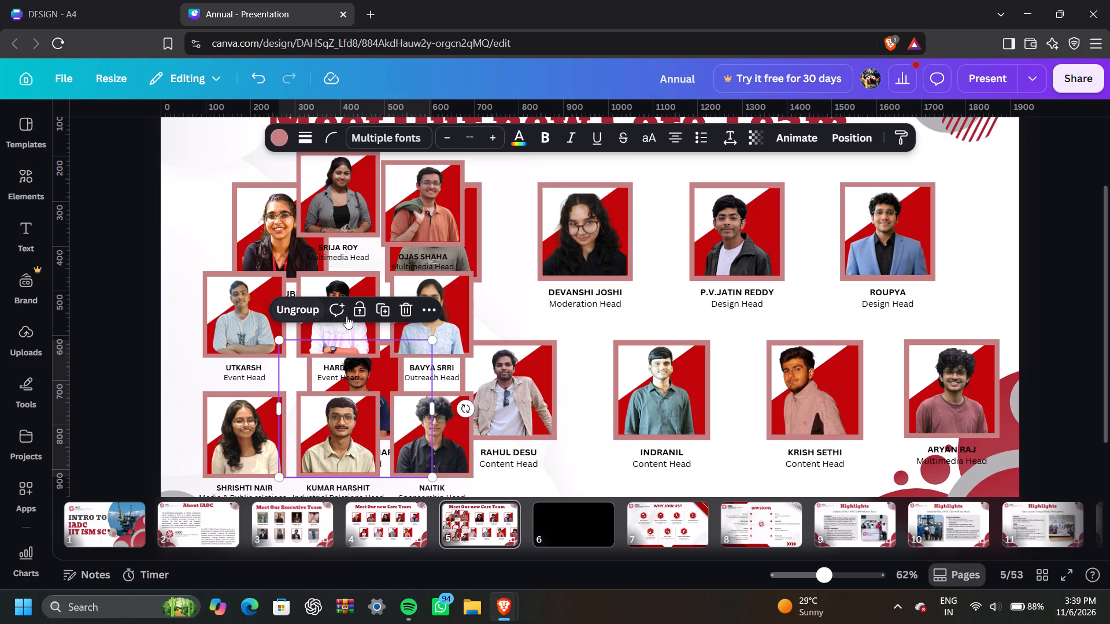
click(388, 376)
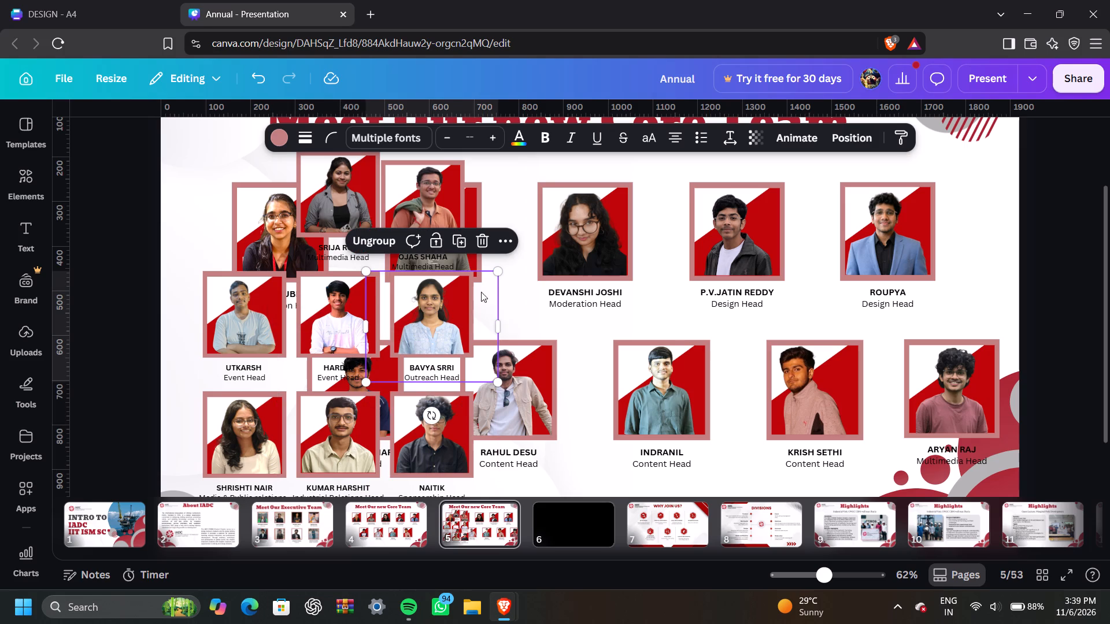
click(539, 310)
click(535, 365)
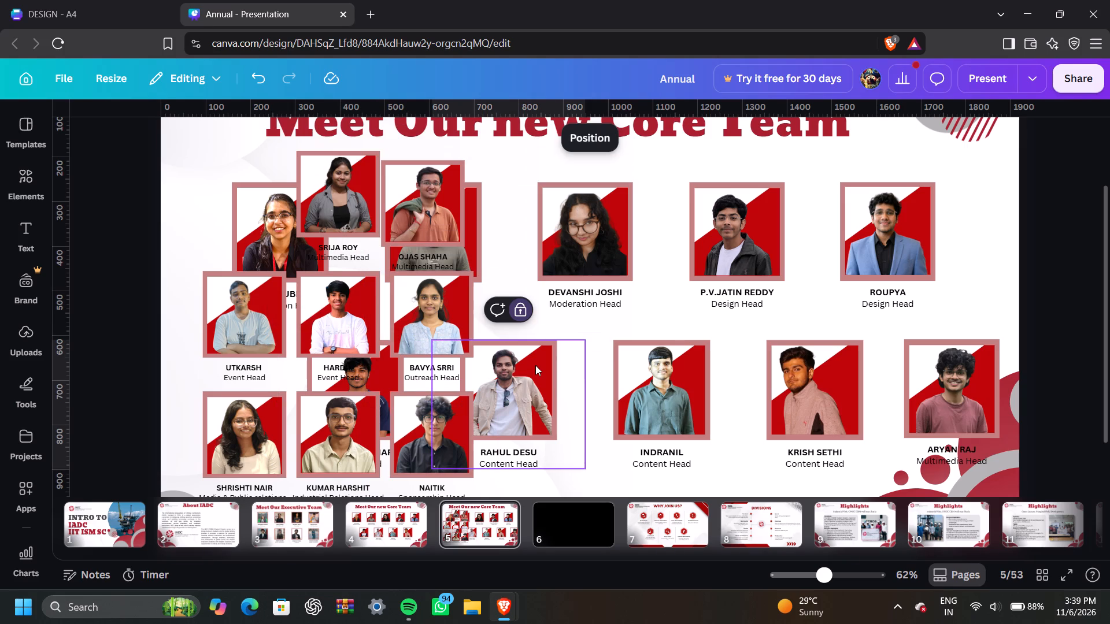
key(alt+1)
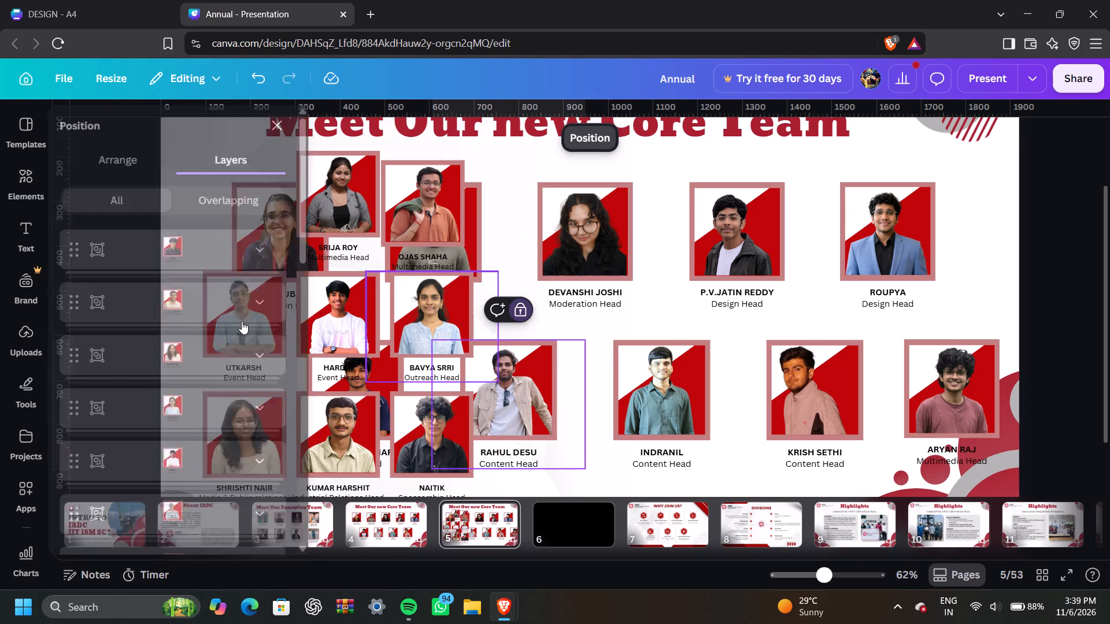
scroll(255, 336, up, 6)
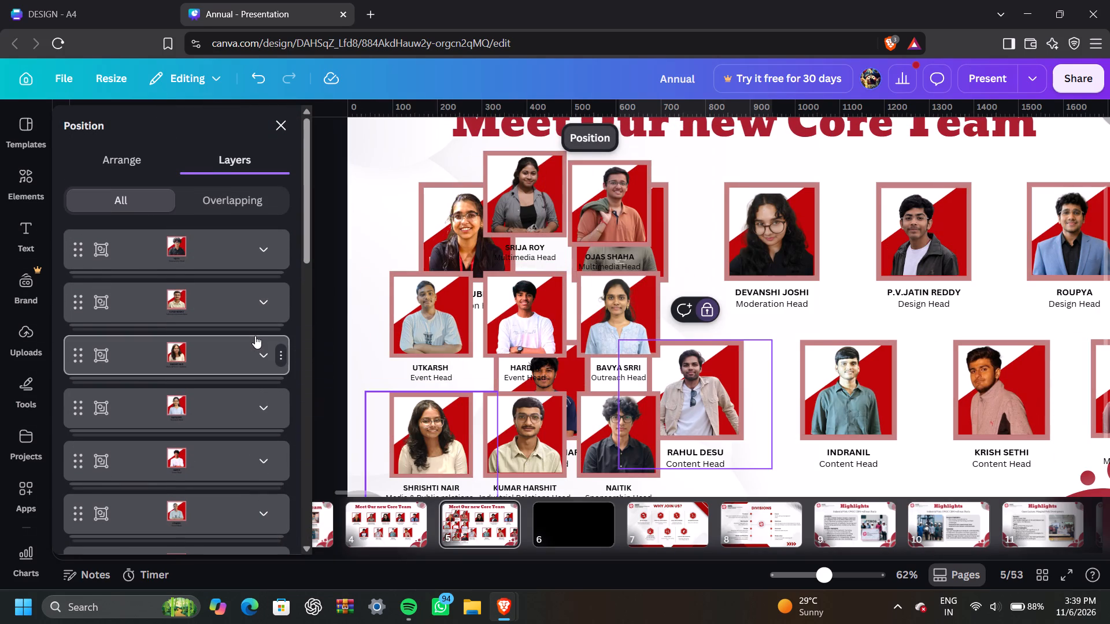
scroll(255, 336, down, 7)
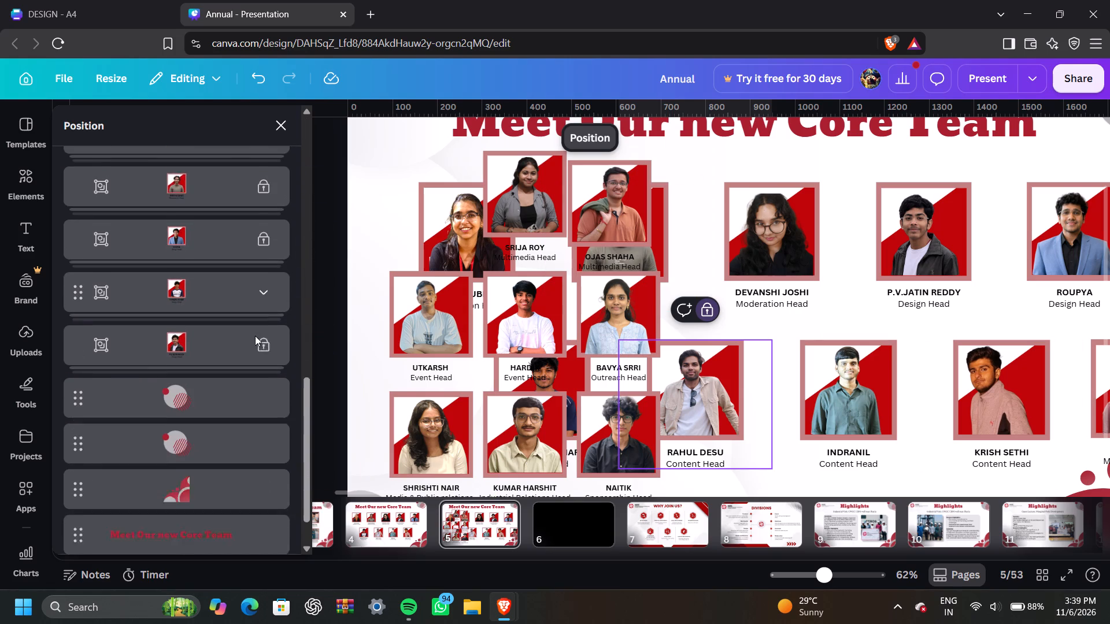
scroll(255, 336, down, 1)
scroll(255, 336, up, 1)
click(233, 264)
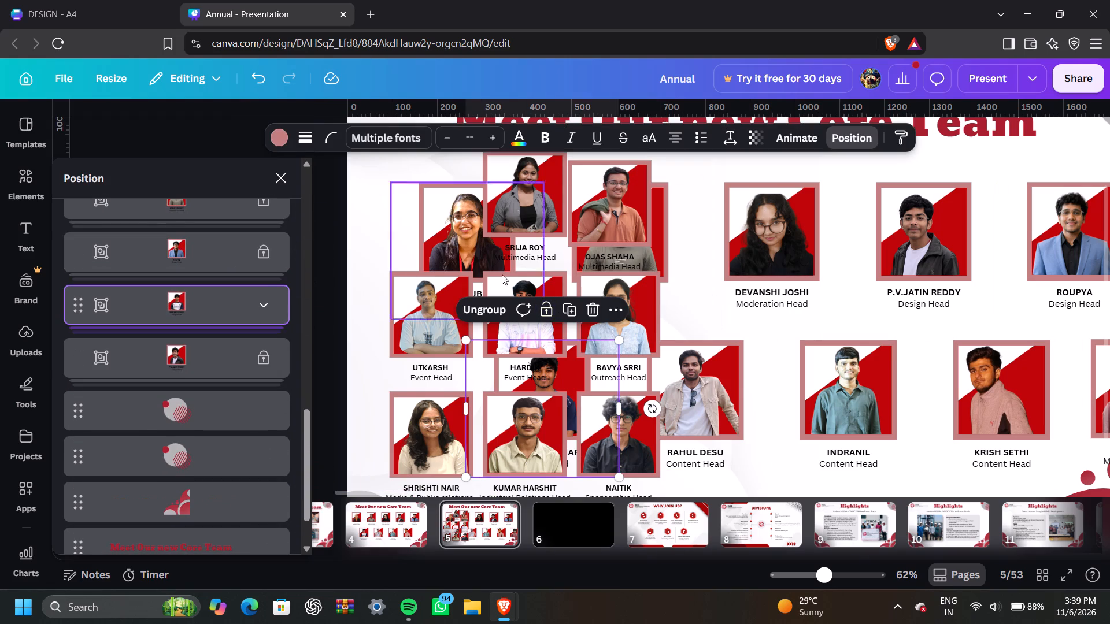
click(545, 311)
click(746, 317)
click(800, 434)
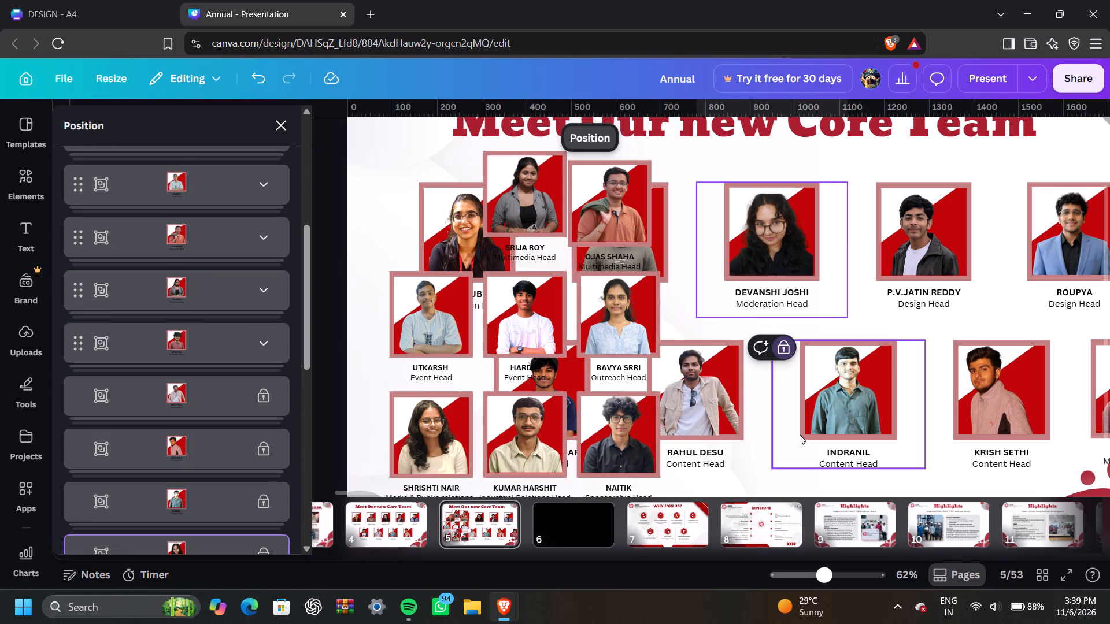
Gather the small pasted Multimedia, Event and Outreach Head cards into one stack between the first two top-row cards.
drag(620, 202, 744, 205)
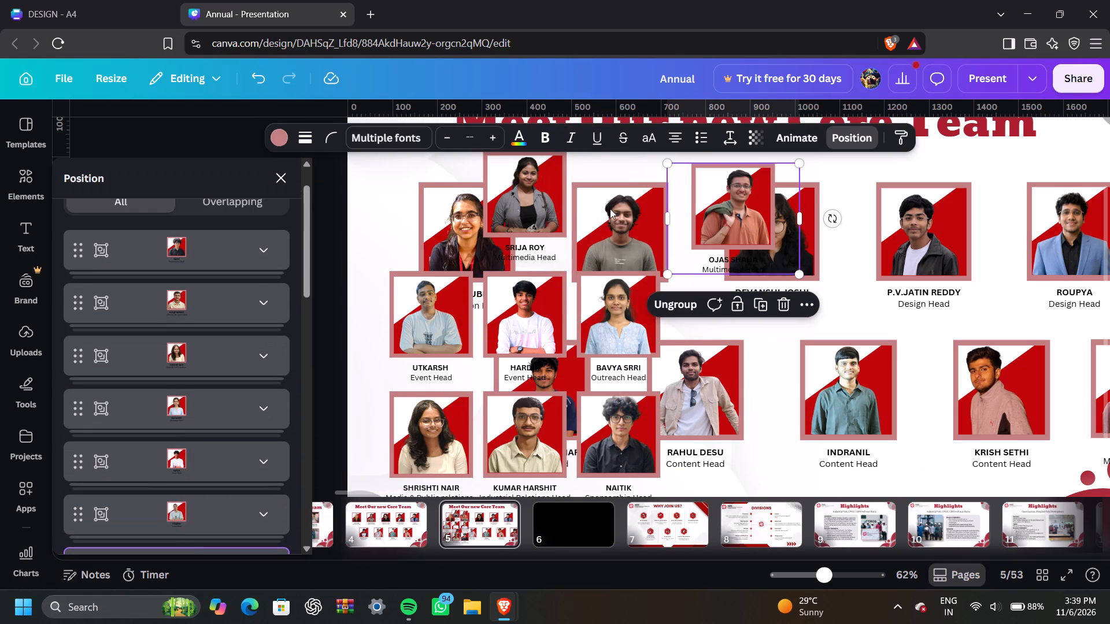
drag(521, 186, 541, 173)
drag(705, 190, 528, 173)
drag(524, 309, 556, 184)
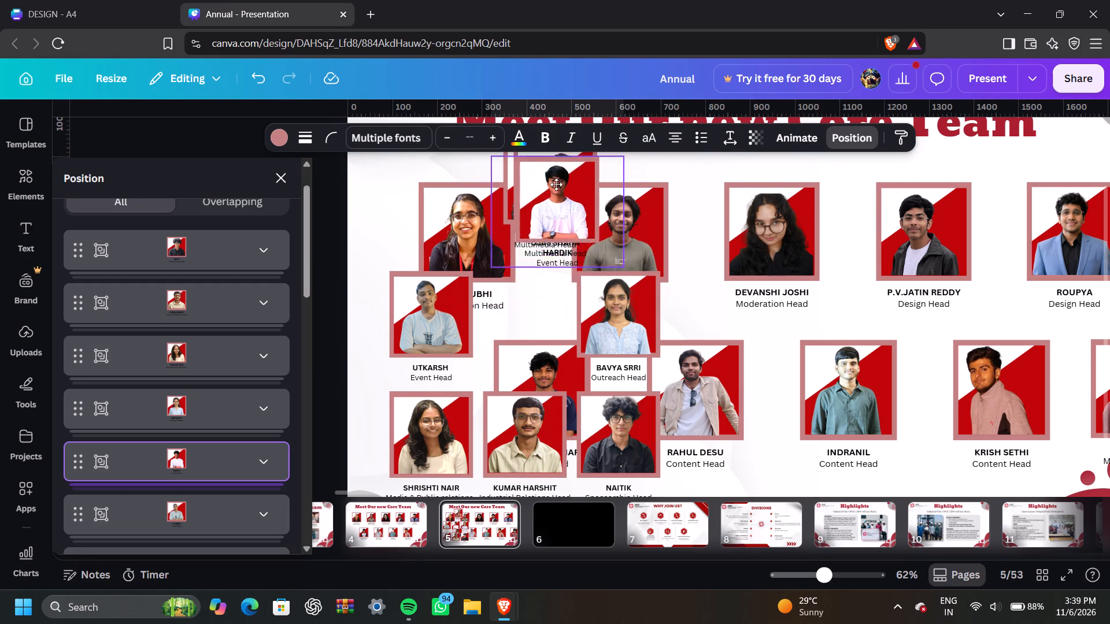
drag(556, 184, 558, 178)
click(434, 306)
drag(434, 306, 550, 180)
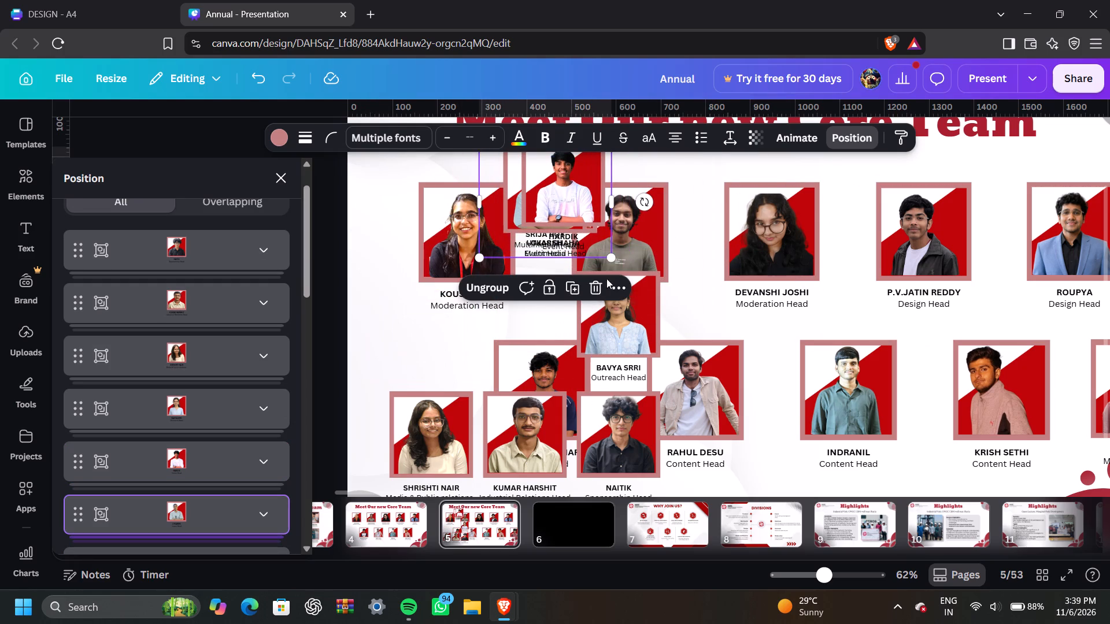
drag(624, 325, 563, 198)
Stack the Media & Public Relations and Industrial Relations Head cards below the first top-row card.
drag(446, 413, 441, 358)
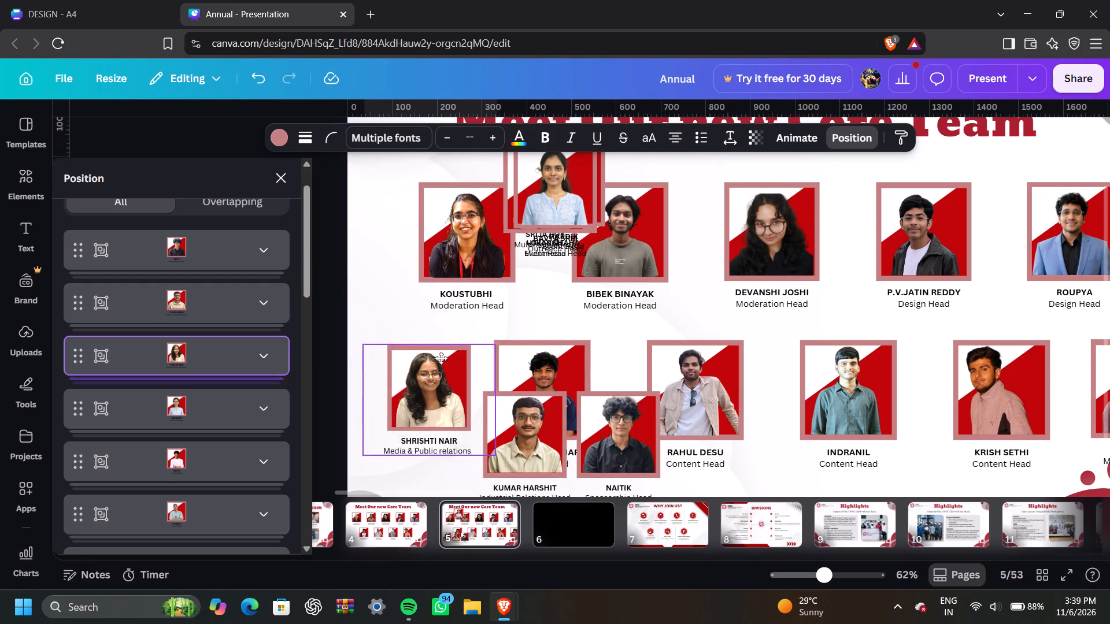
drag(441, 358, 441, 325)
drag(528, 424, 425, 338)
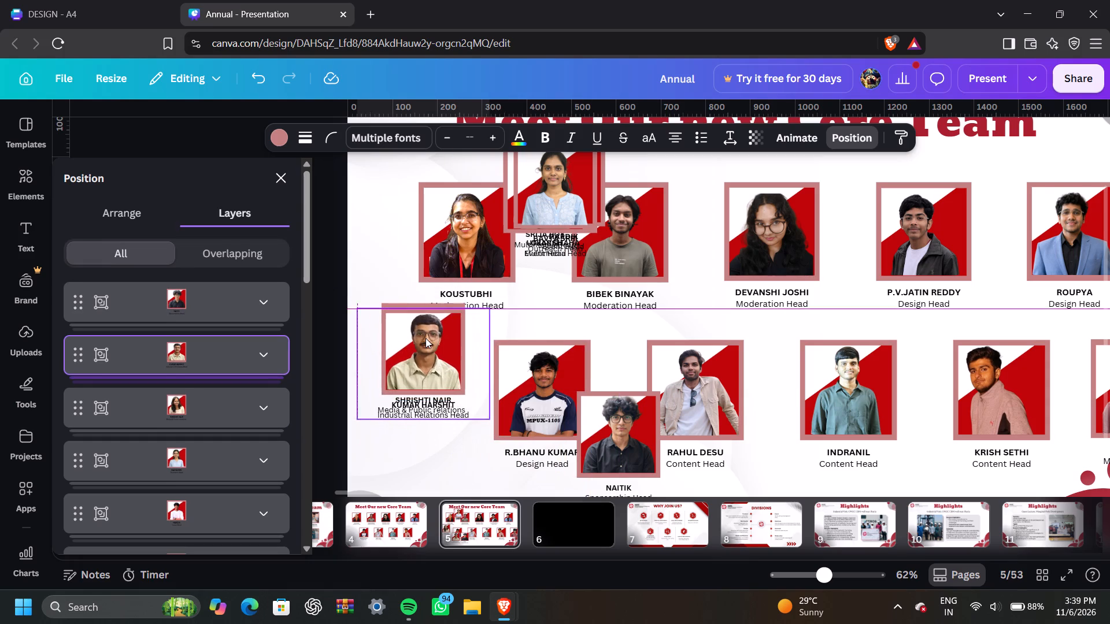
Nudge the enlarged Multimedia Head card slightly upward at the end of the second row.
scroll(425, 338, left, 2)
drag(1041, 353, 965, 299)
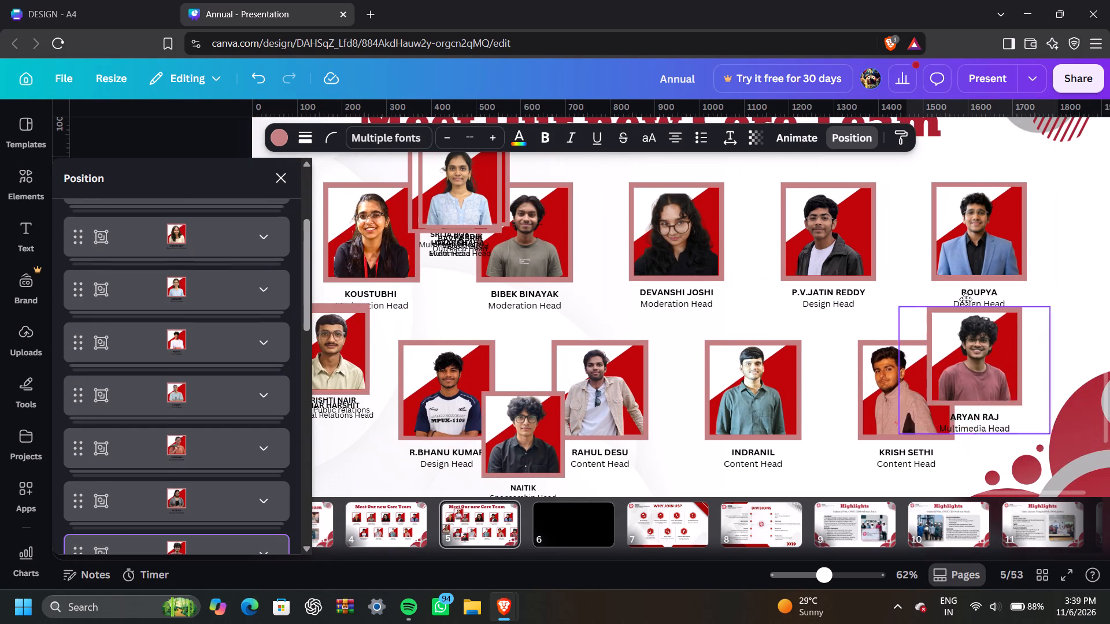
drag(965, 299, 1038, 346)
Enlarge the Sponsorship Head card to match the fourth top-row card, and place it over the Multimedia Head card ending the second row.
drag(510, 439, 826, 224)
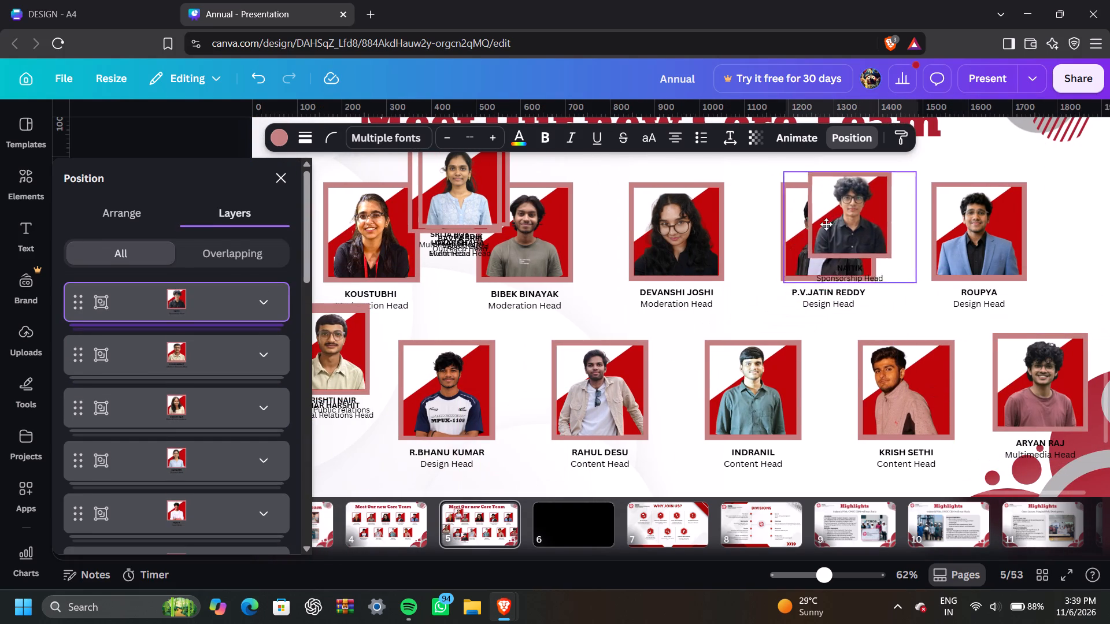
drag(826, 224, 809, 231)
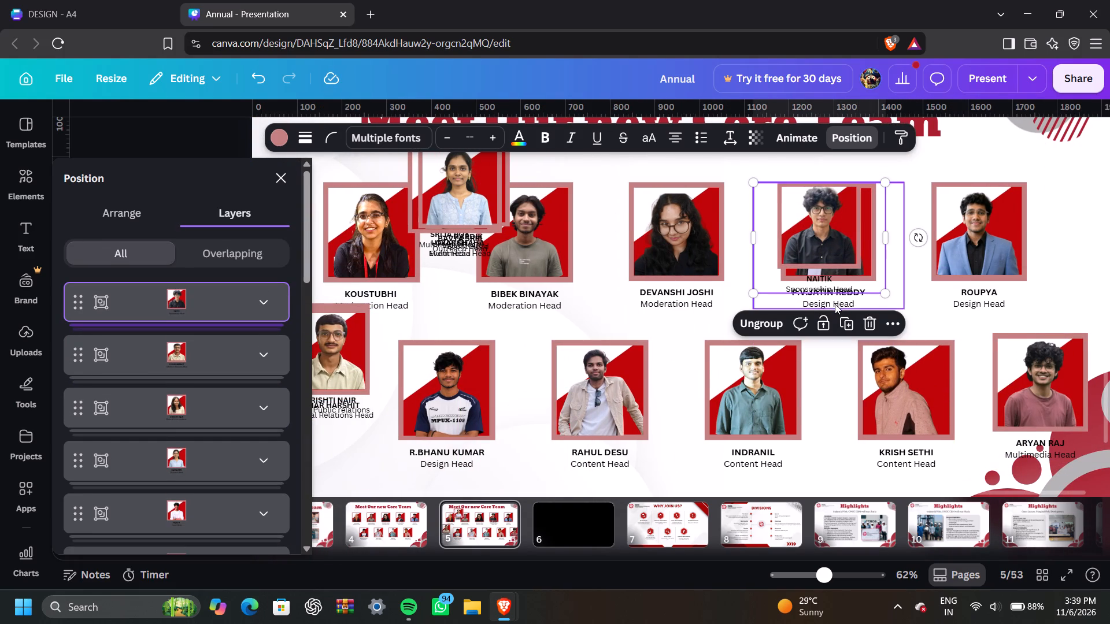
drag(886, 292, 907, 307)
drag(857, 260, 1034, 365)
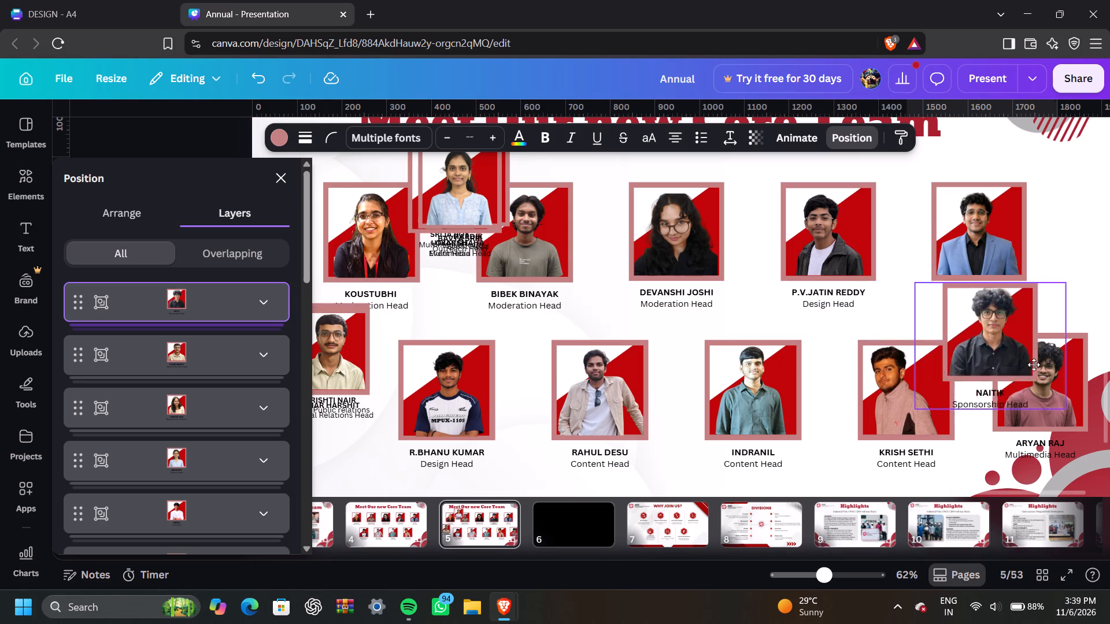
drag(1034, 365, 1067, 411)
drag(1067, 411, 1057, 408)
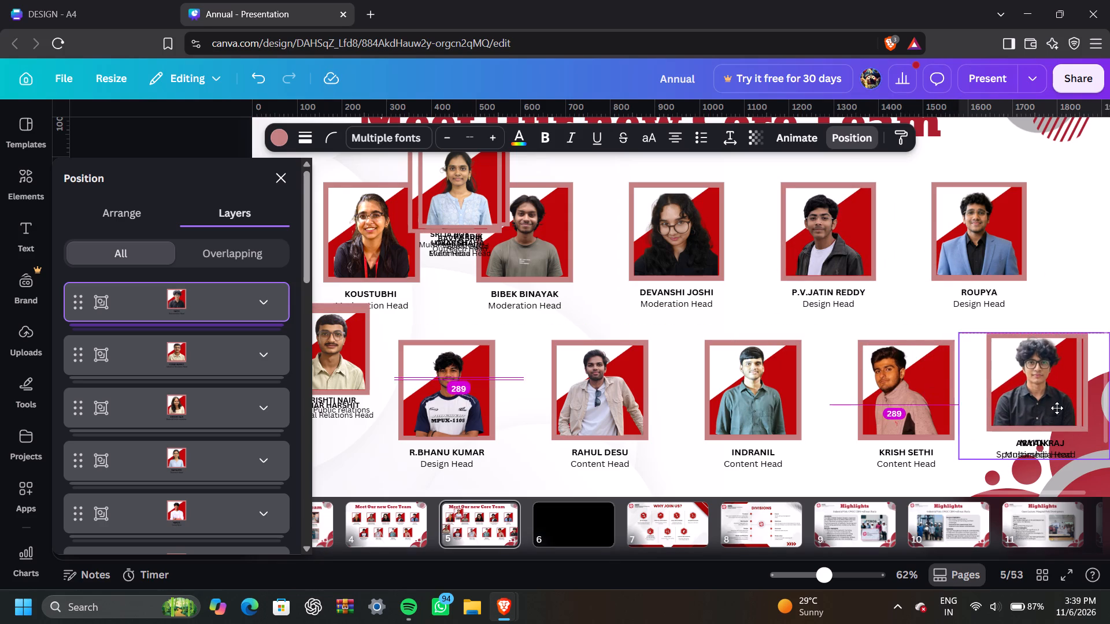
drag(1057, 408, 1056, 408)
Enlarge the Outreach Head card to match the third top-row card, and place it beside the Sponsorship Head card at the second row's end.
drag(453, 183, 672, 224)
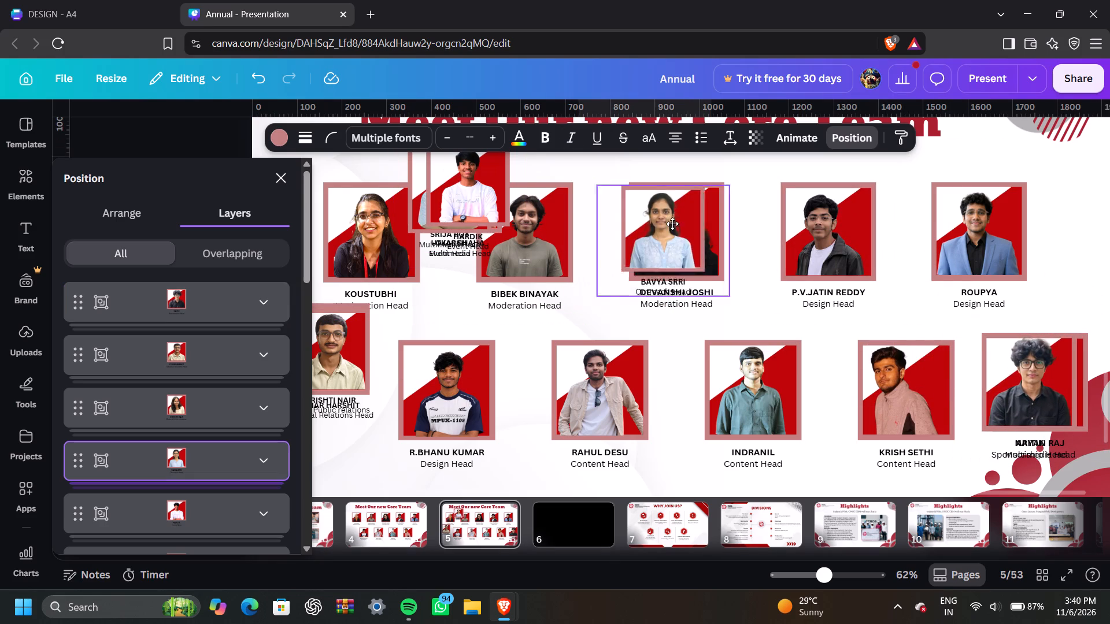
drag(672, 224, 665, 217)
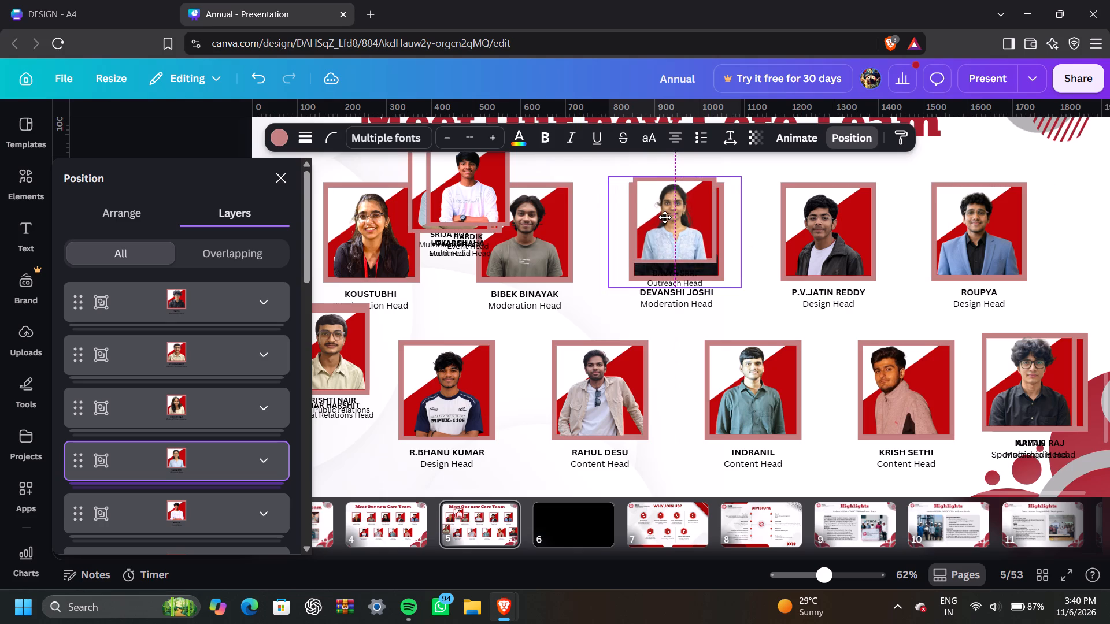
drag(665, 217, 665, 220)
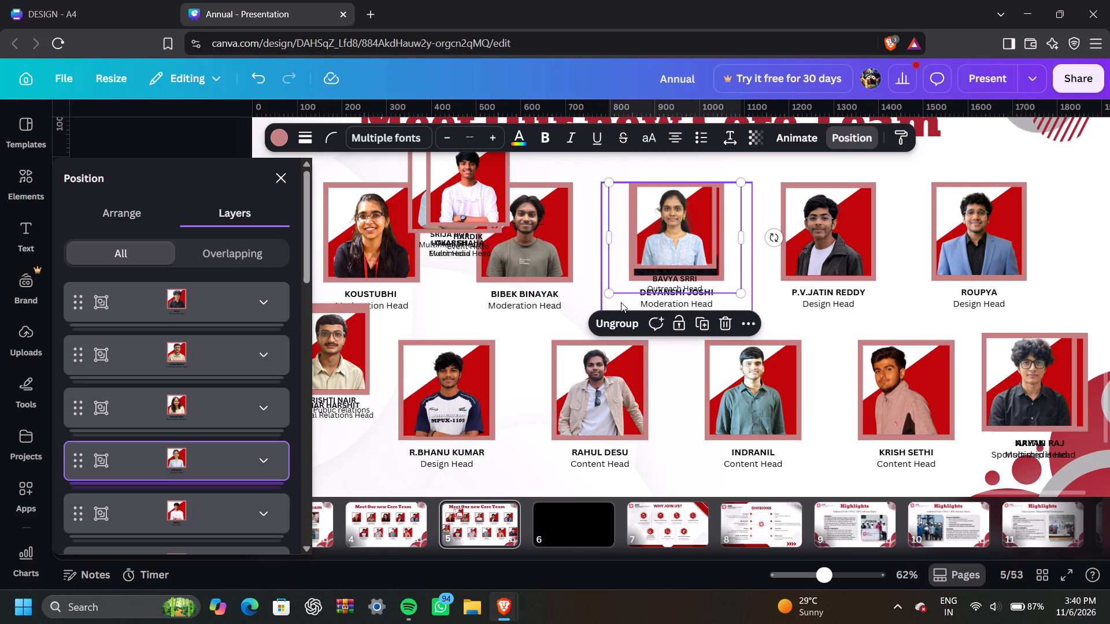
drag(654, 243, 649, 243)
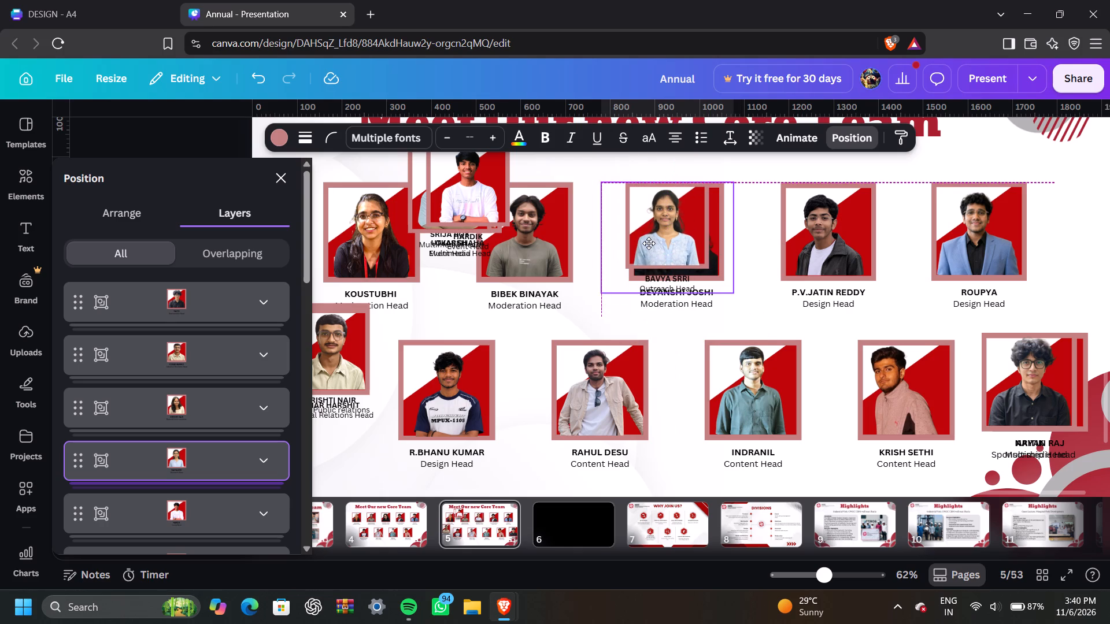
drag(731, 293, 752, 309)
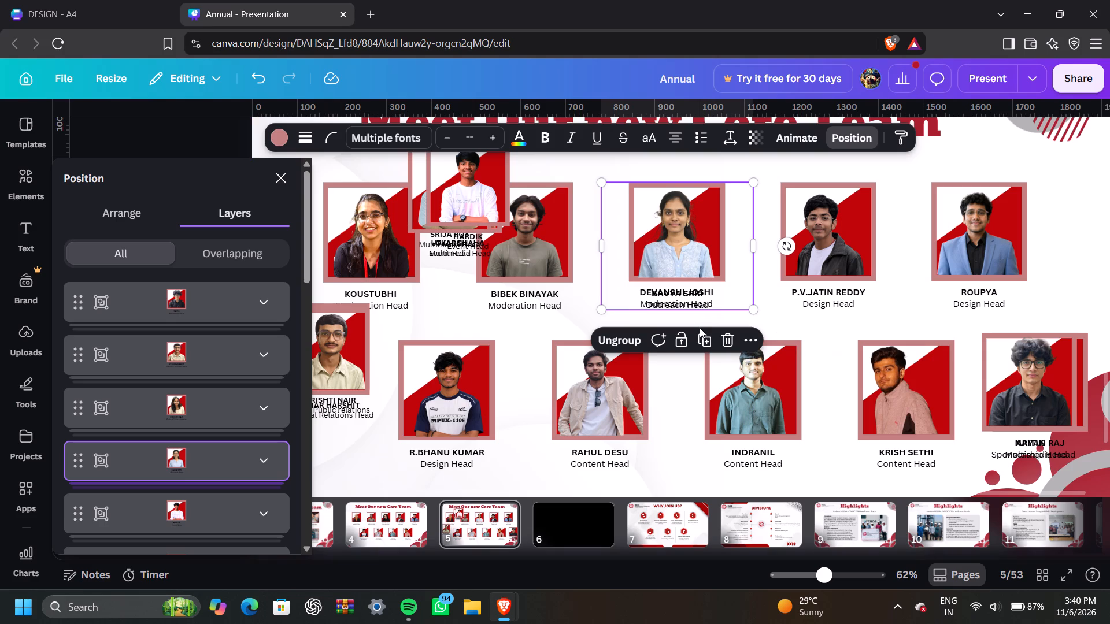
drag(717, 240, 991, 370)
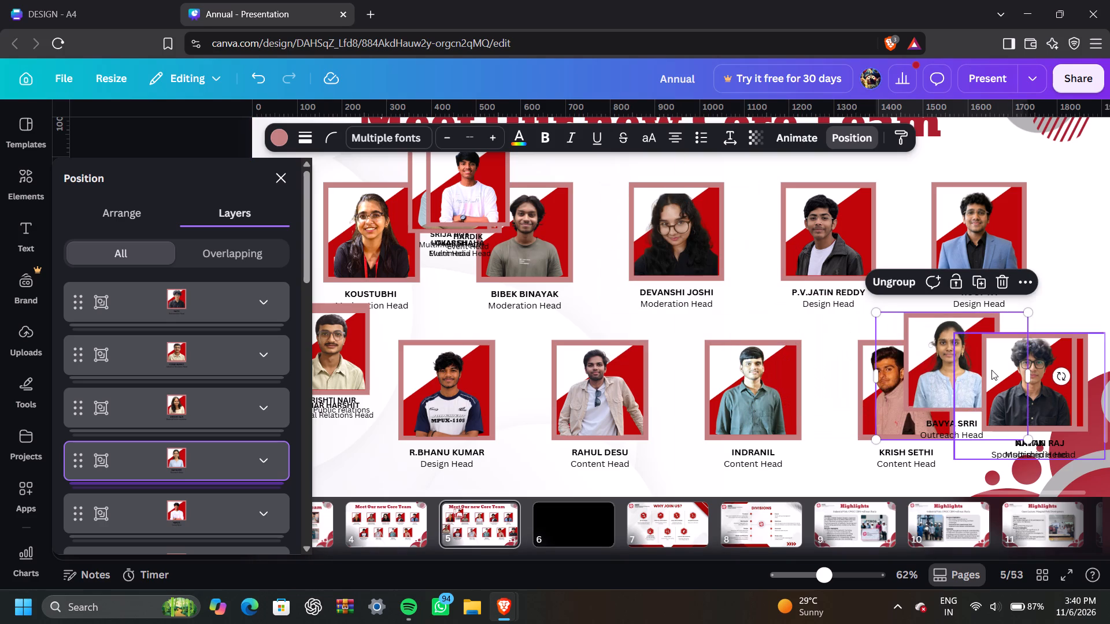
drag(925, 347, 966, 365)
click(966, 365)
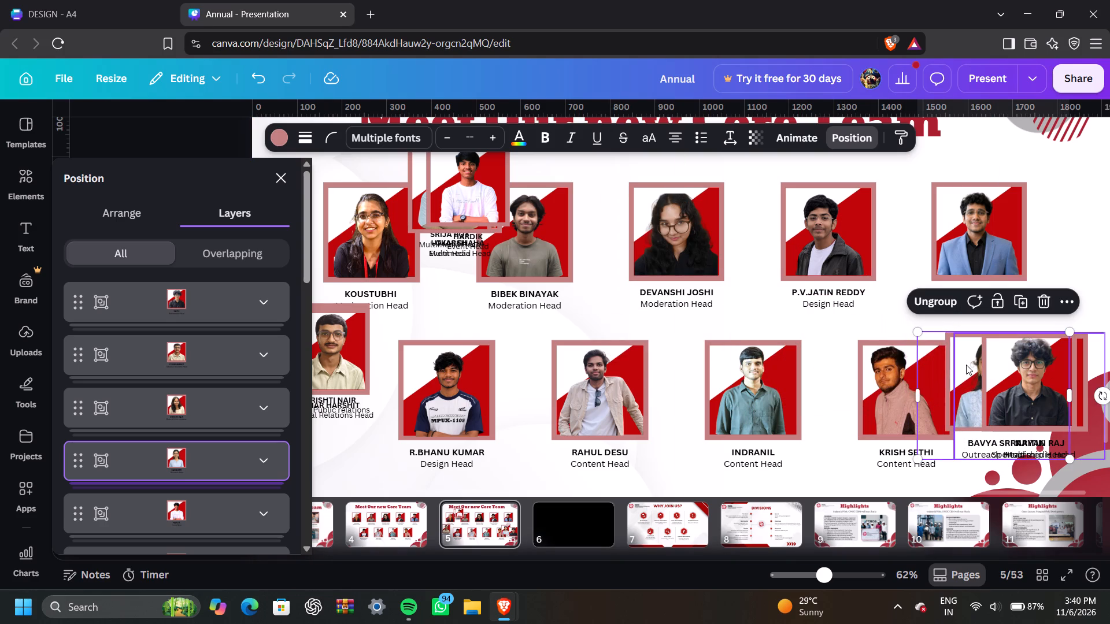
Enlarge the white-shirted Event Head card over the third top-row card to about 337 × 283, and move it to the second row's end.
drag(450, 183, 584, 237)
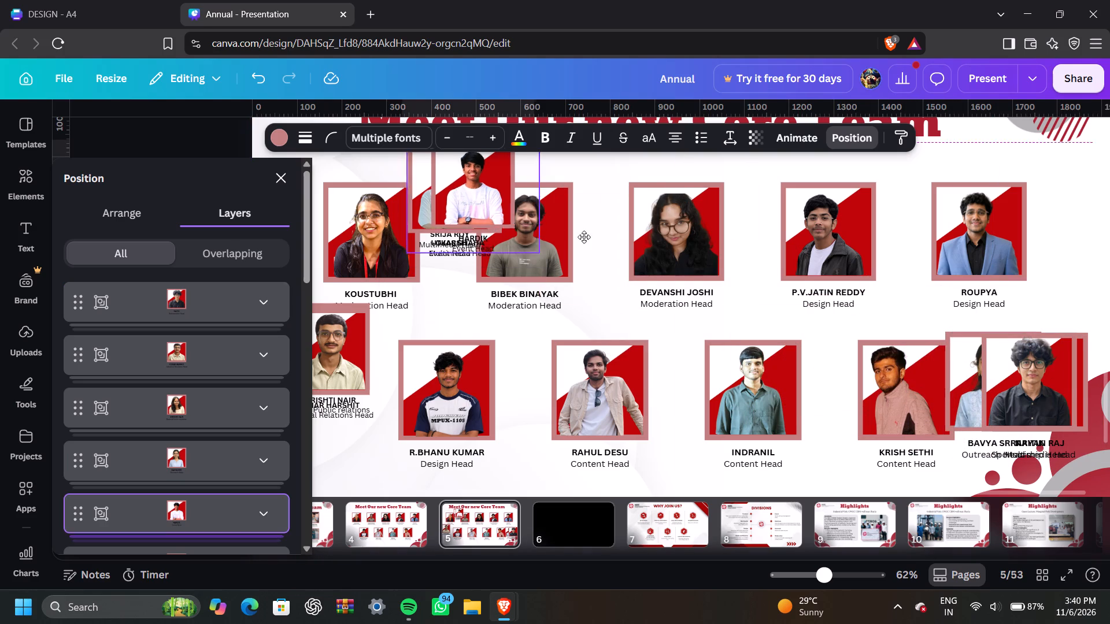
drag(584, 237, 653, 221)
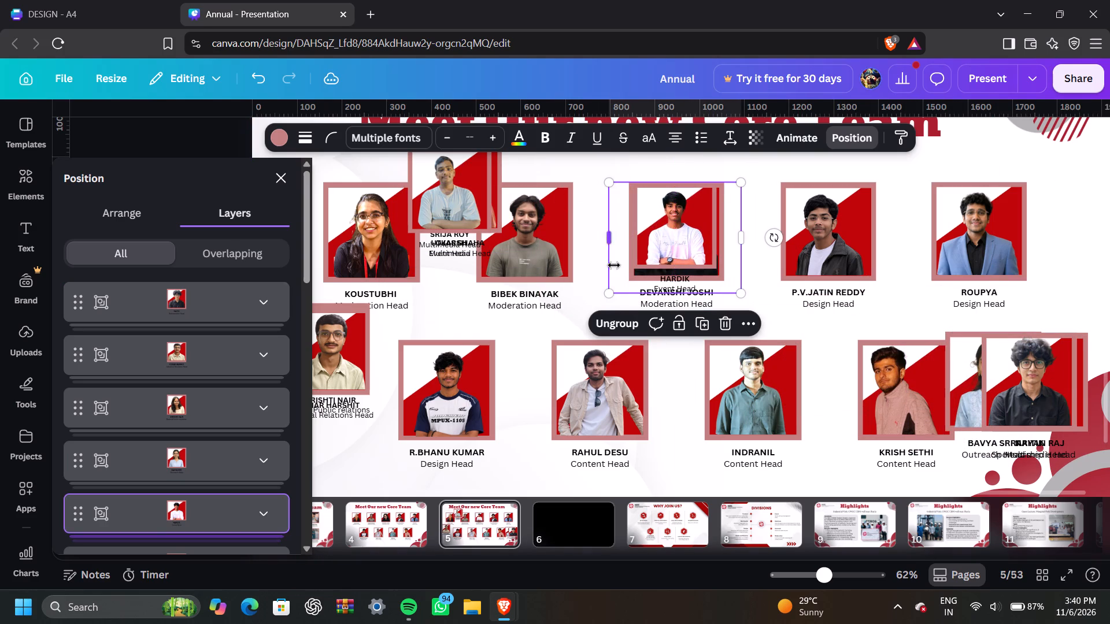
drag(637, 263, 631, 261)
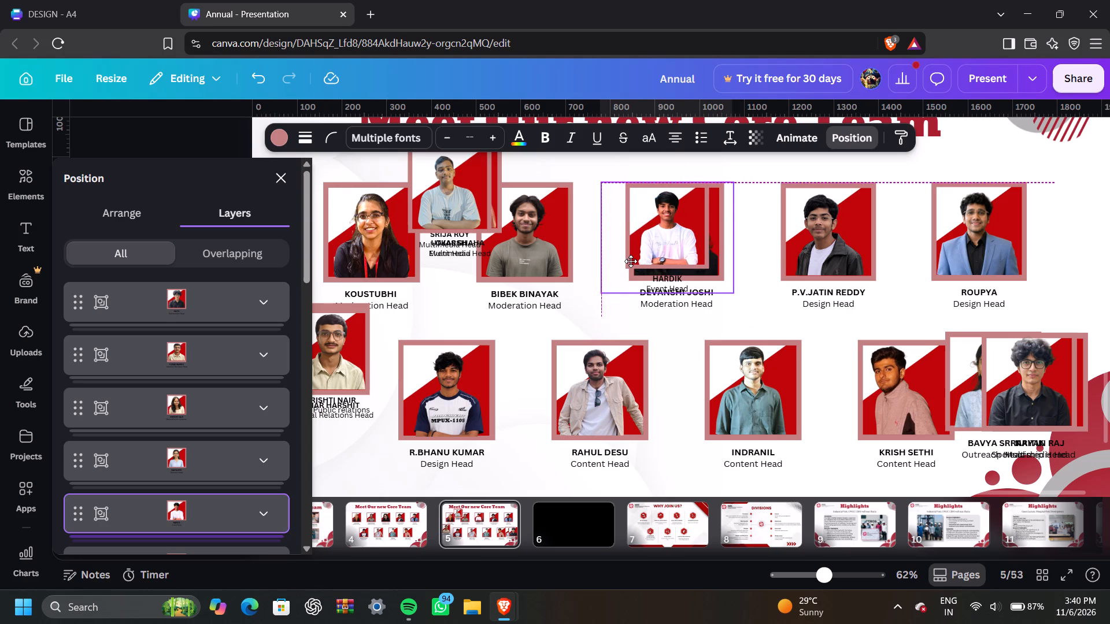
drag(631, 261, 630, 259)
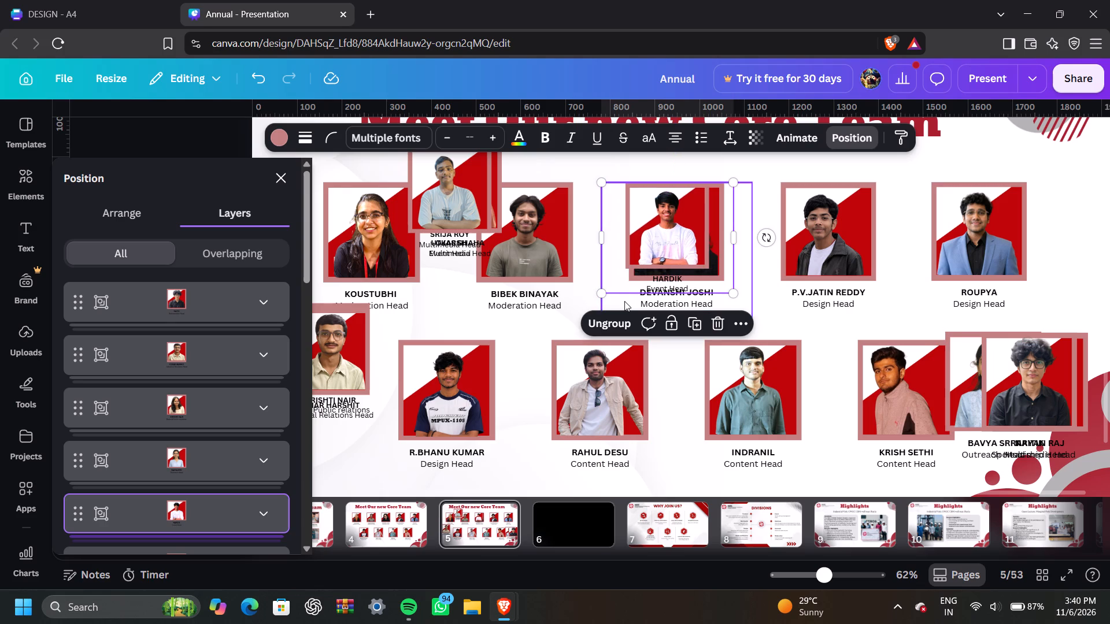
drag(732, 294, 758, 305)
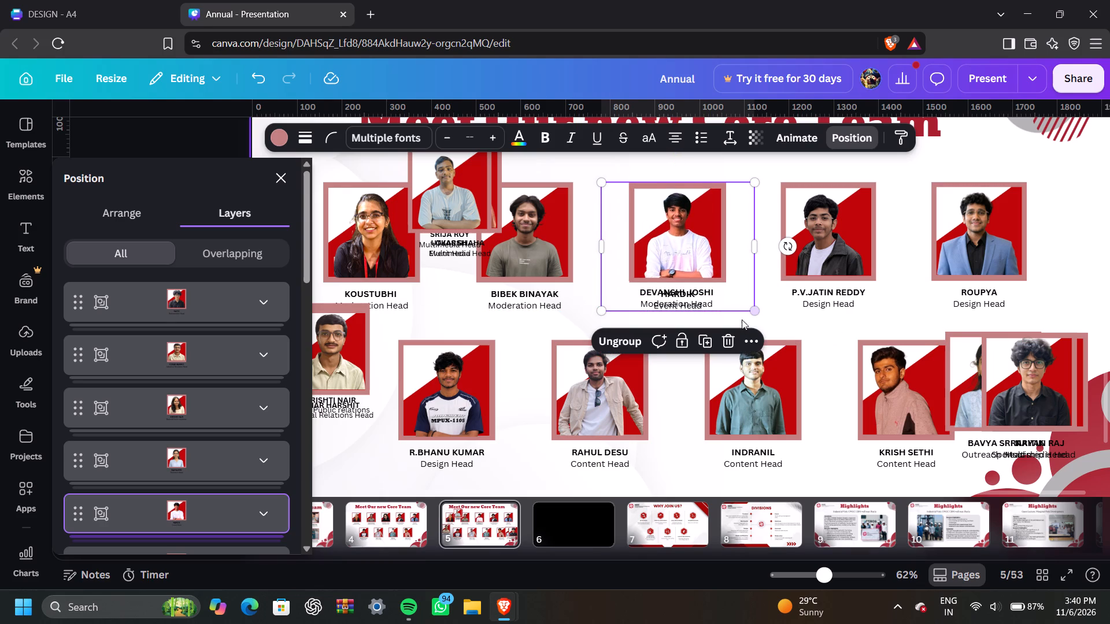
click(757, 308)
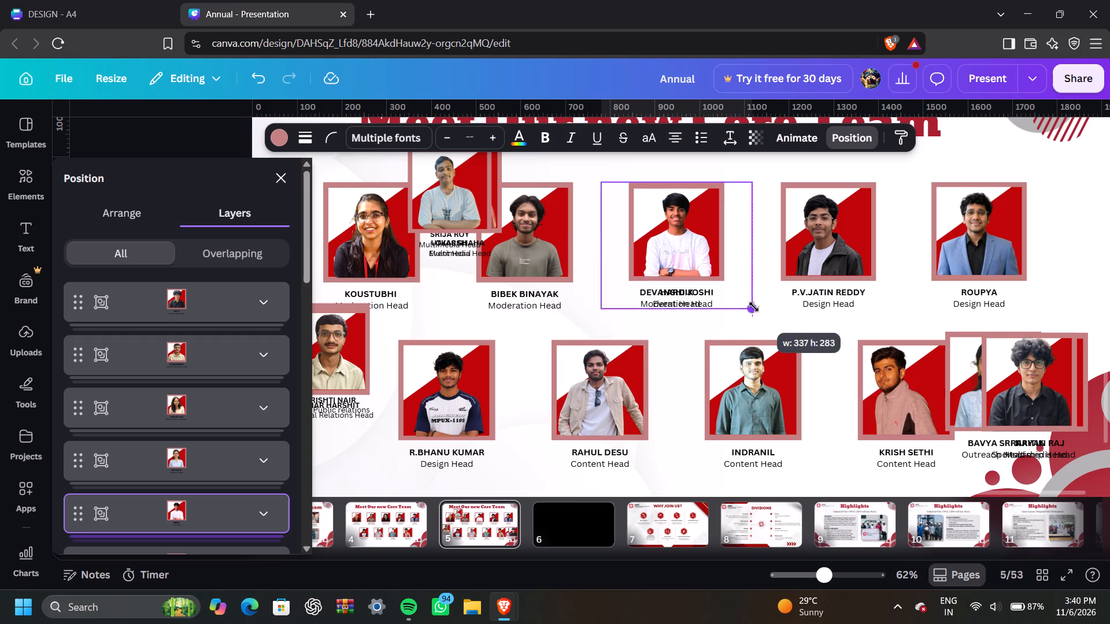
drag(708, 263, 1076, 423)
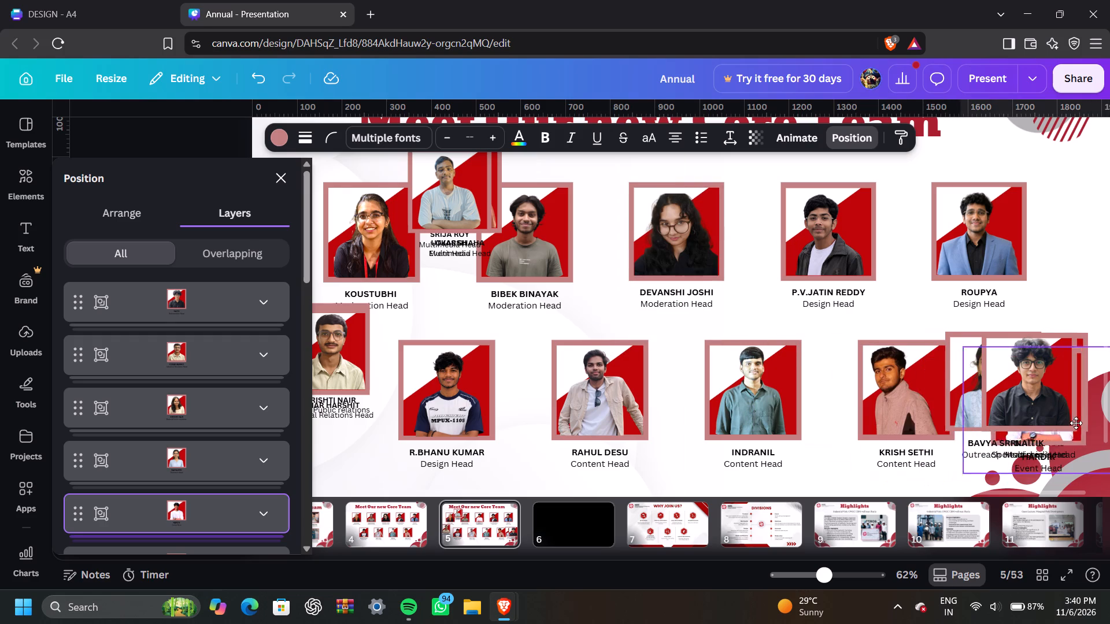
Shift the white-shirted Event Head card up into line with the other cards at the second row's end.
drag(1076, 423, 1059, 409)
Enlarge the light-blue-shirted Event Head card to match the third top-row card, and move it to the second row's end.
drag(449, 203, 653, 239)
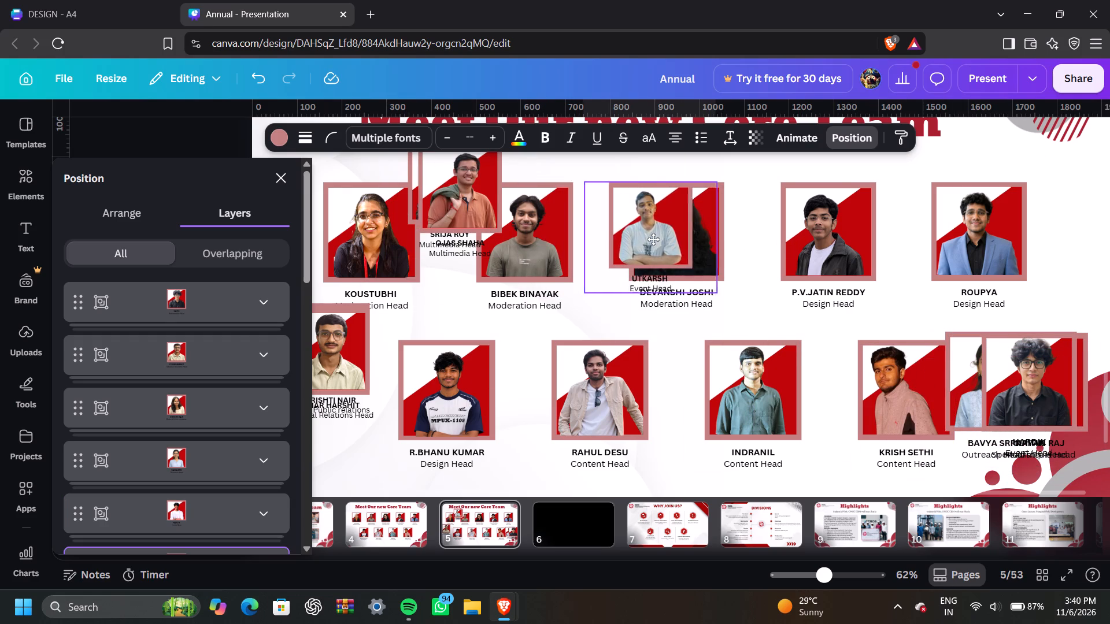
drag(653, 239, 671, 237)
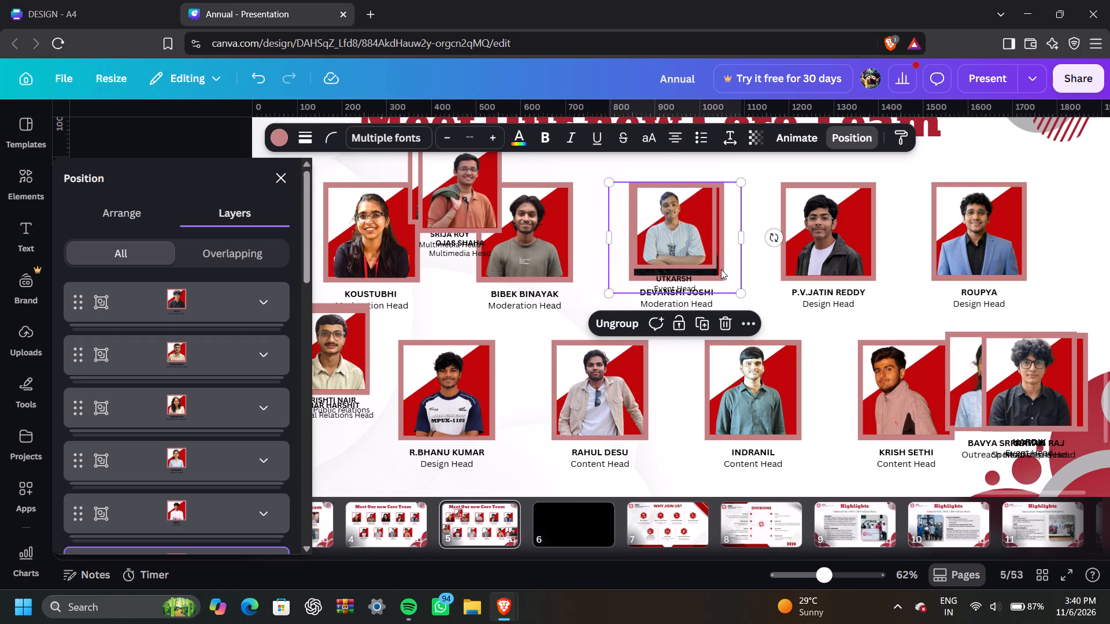
click(661, 257)
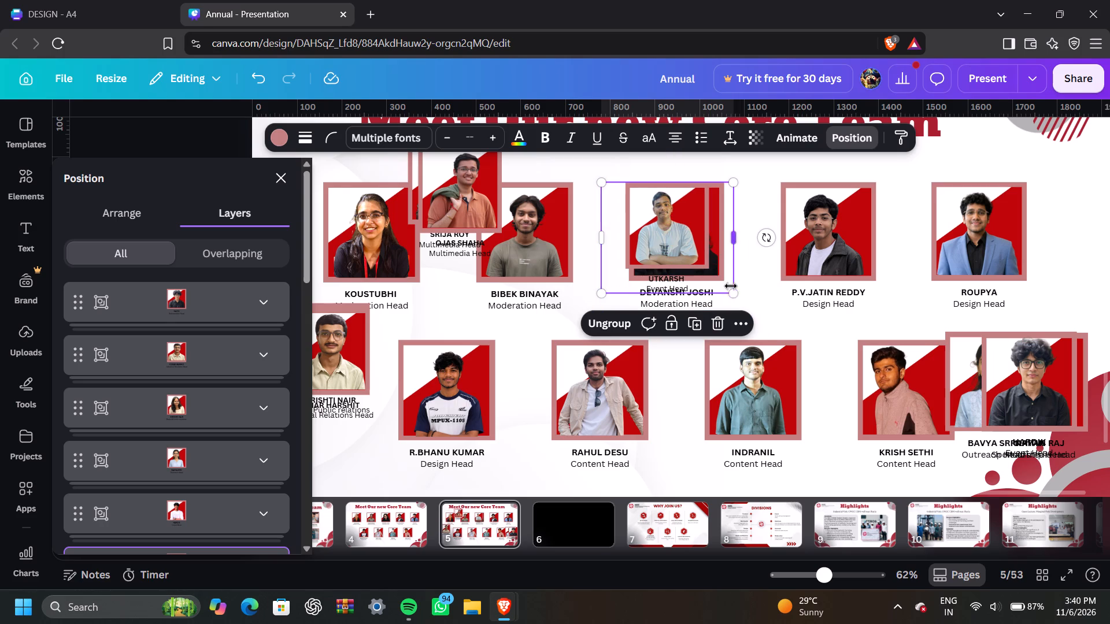
drag(731, 292, 754, 308)
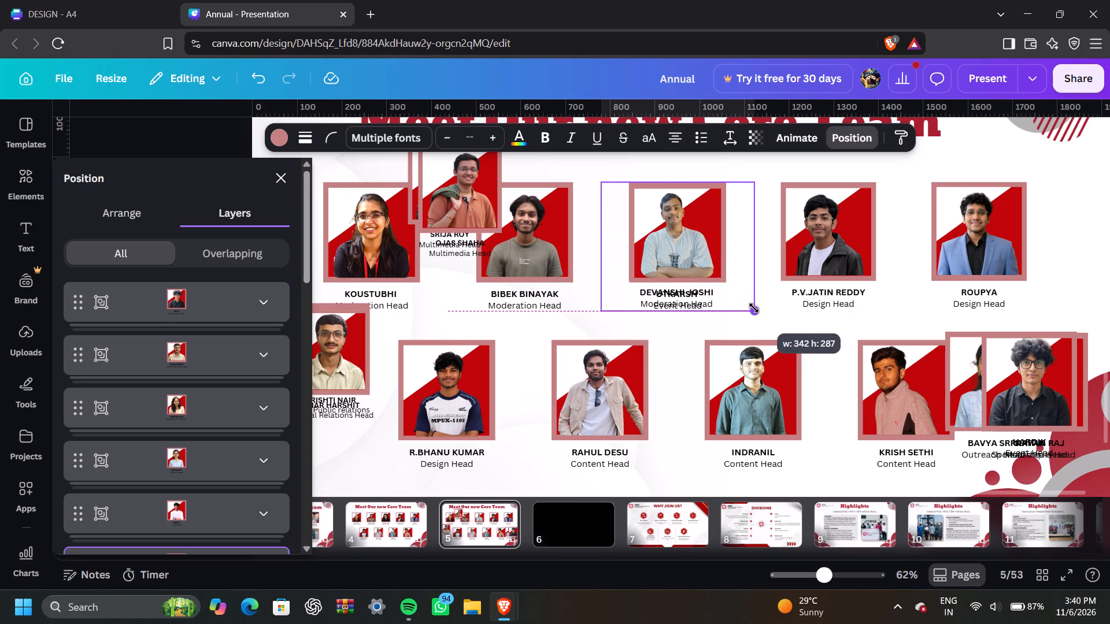
drag(754, 308, 748, 303)
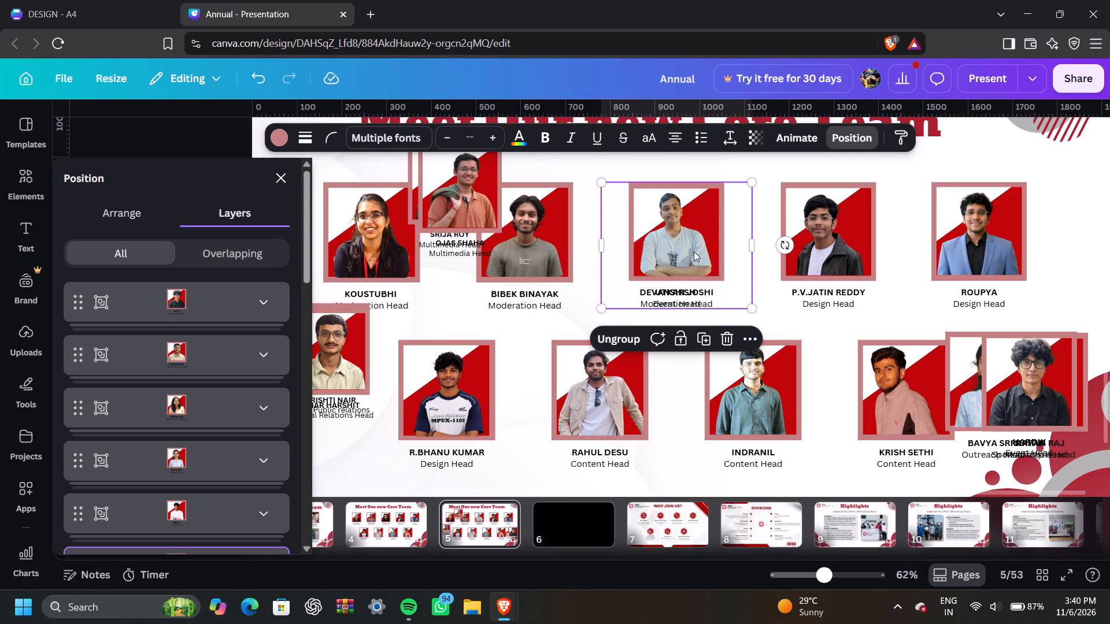
drag(694, 251, 987, 410)
Enlarge the orange-shirted Multimedia Head card over the third top-row card to about 336 × 282, and move it to the second row's end.
drag(462, 182, 551, 220)
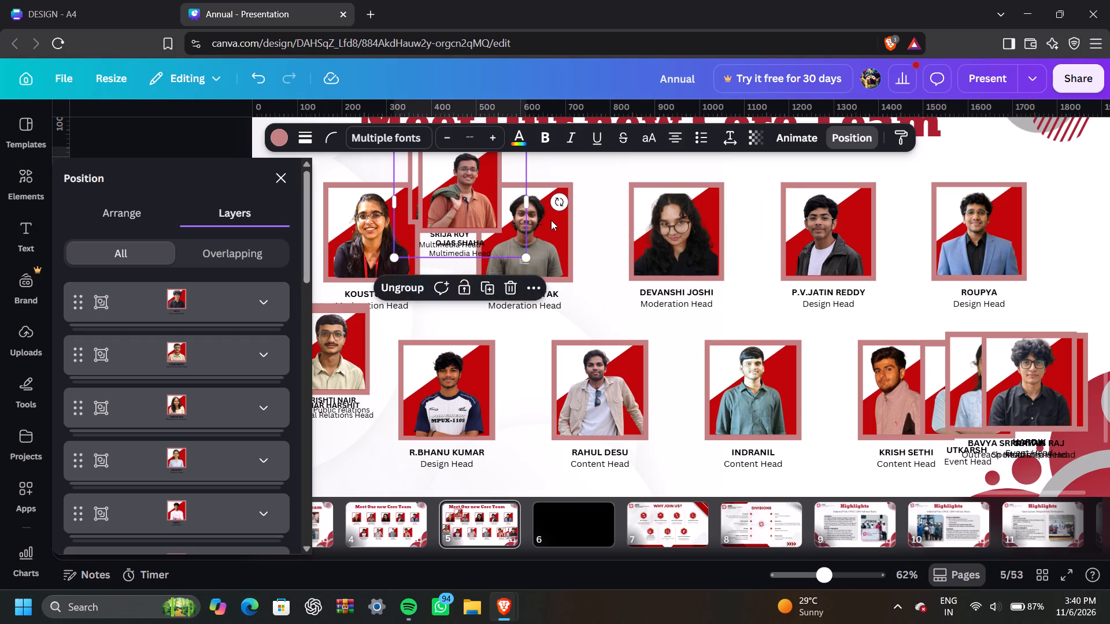
drag(551, 220, 672, 217)
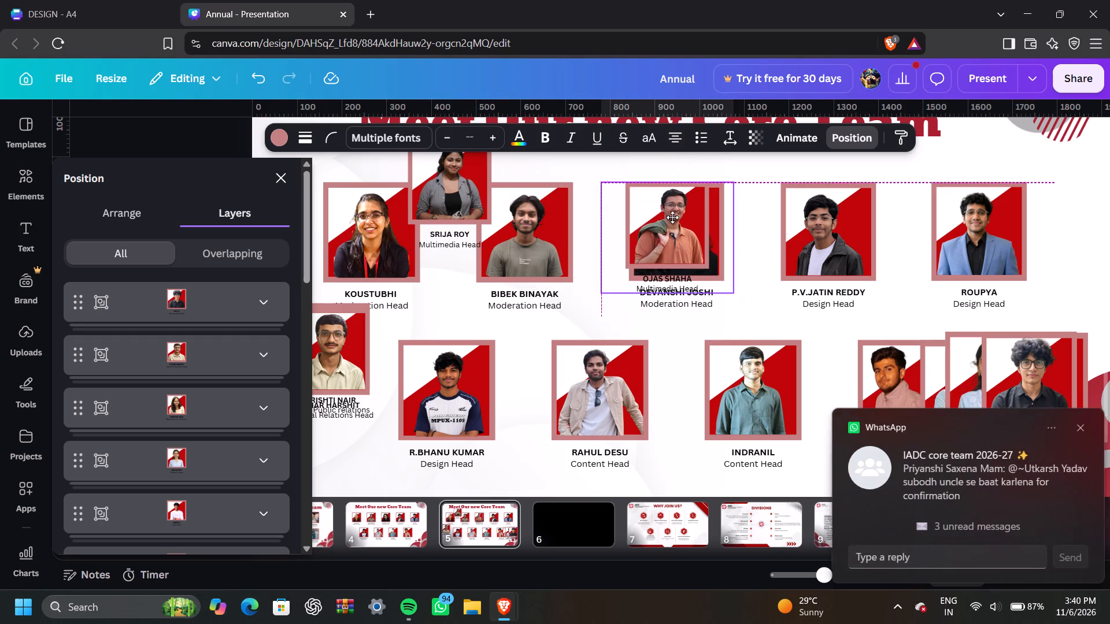
drag(672, 217, 674, 217)
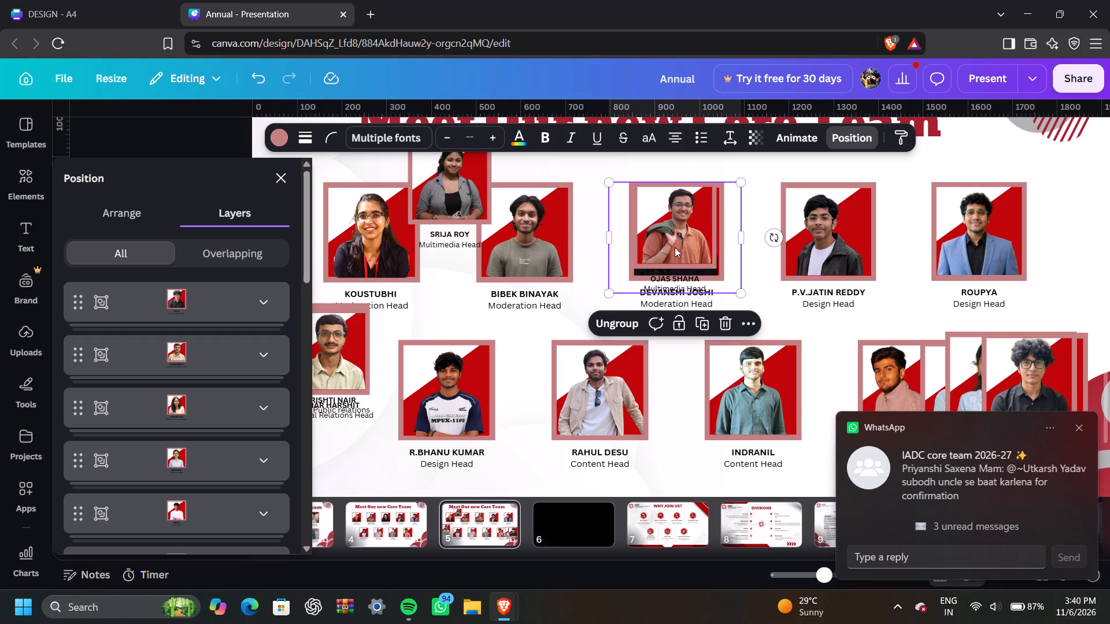
click(679, 262)
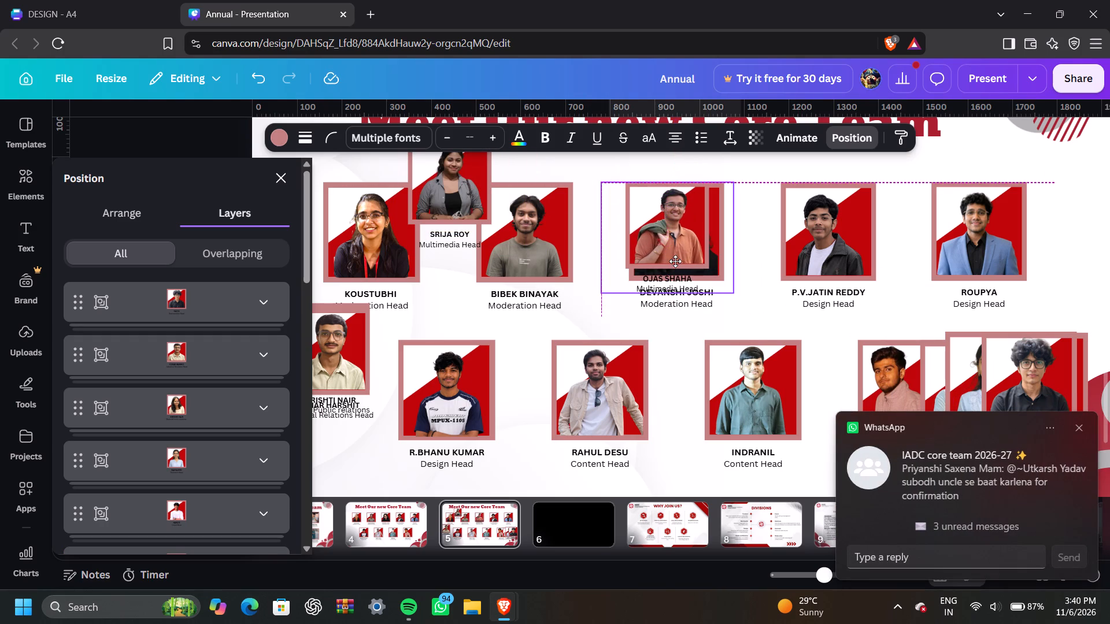
drag(728, 293, 730, 294)
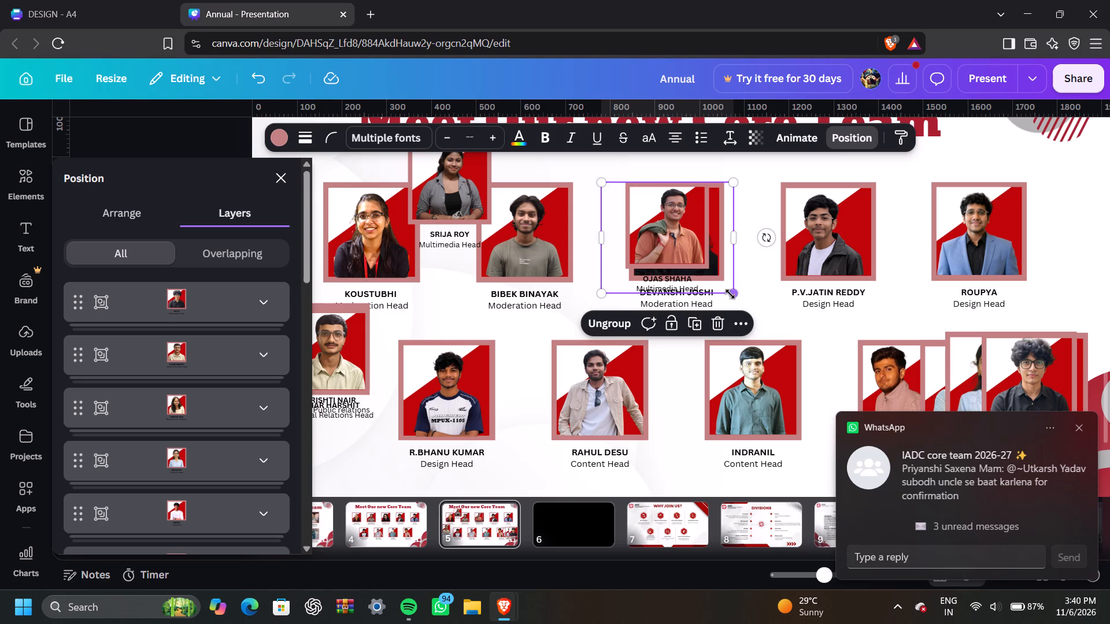
drag(730, 294, 749, 303)
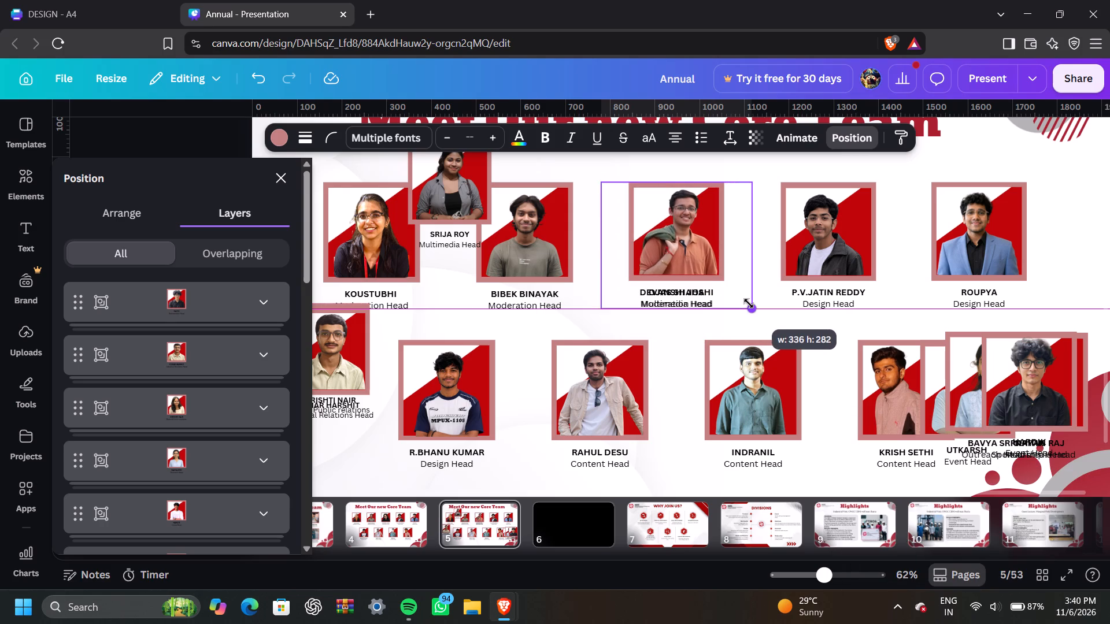
drag(749, 303, 749, 302)
drag(706, 242, 1008, 429)
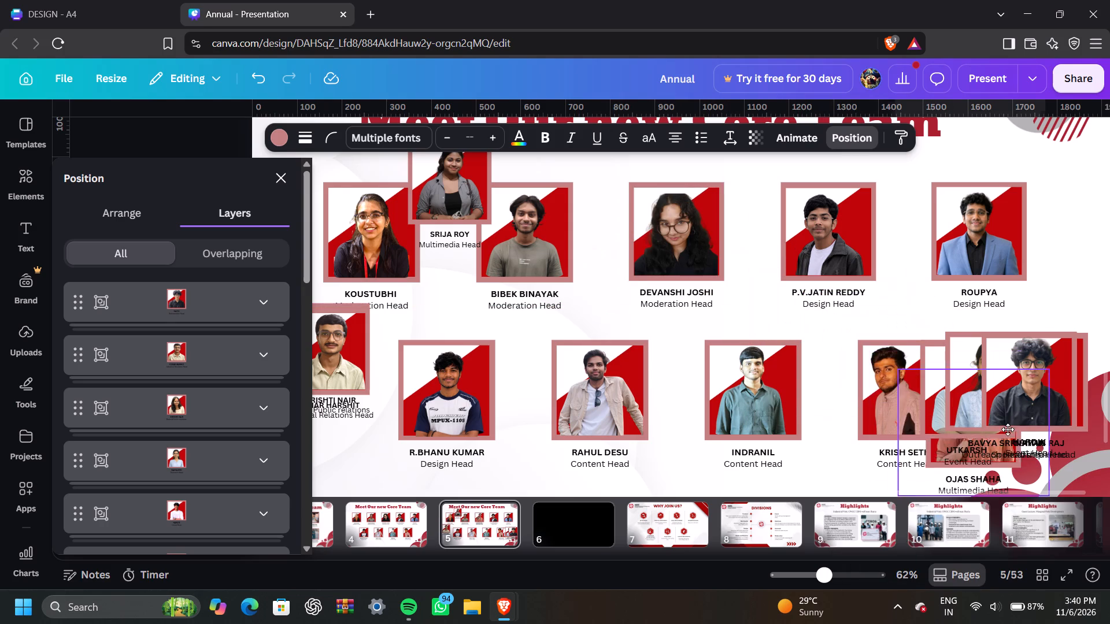
drag(1008, 429, 1001, 385)
Place the grey-jacketed Multimedia Head card over the third top-row card, aligned to its upper edge for size matching.
drag(463, 184, 689, 237)
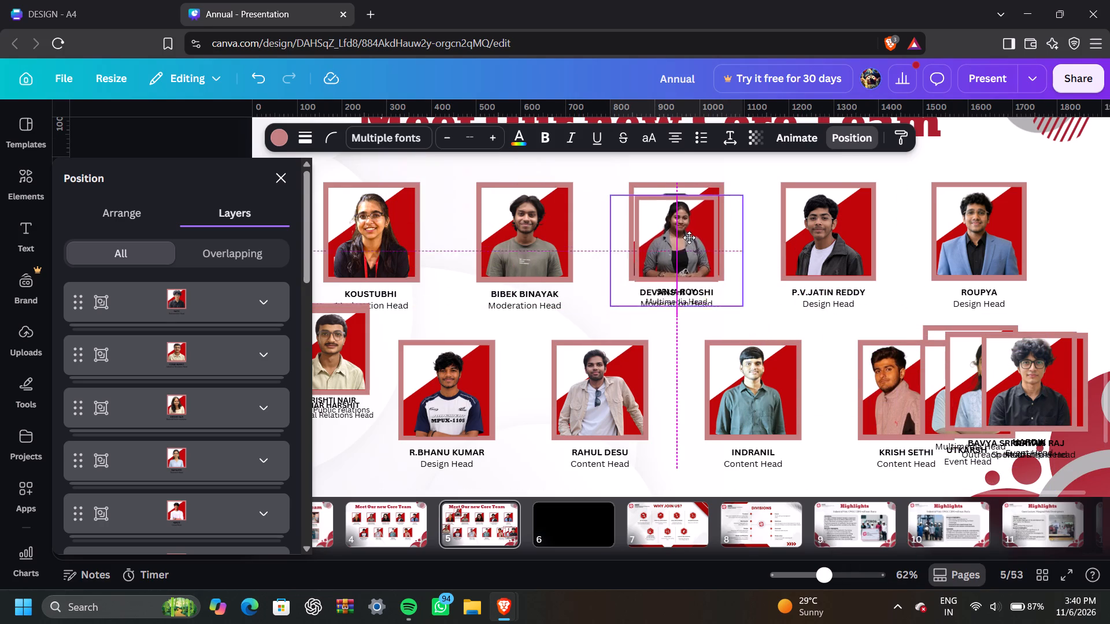
drag(689, 237, 682, 226)
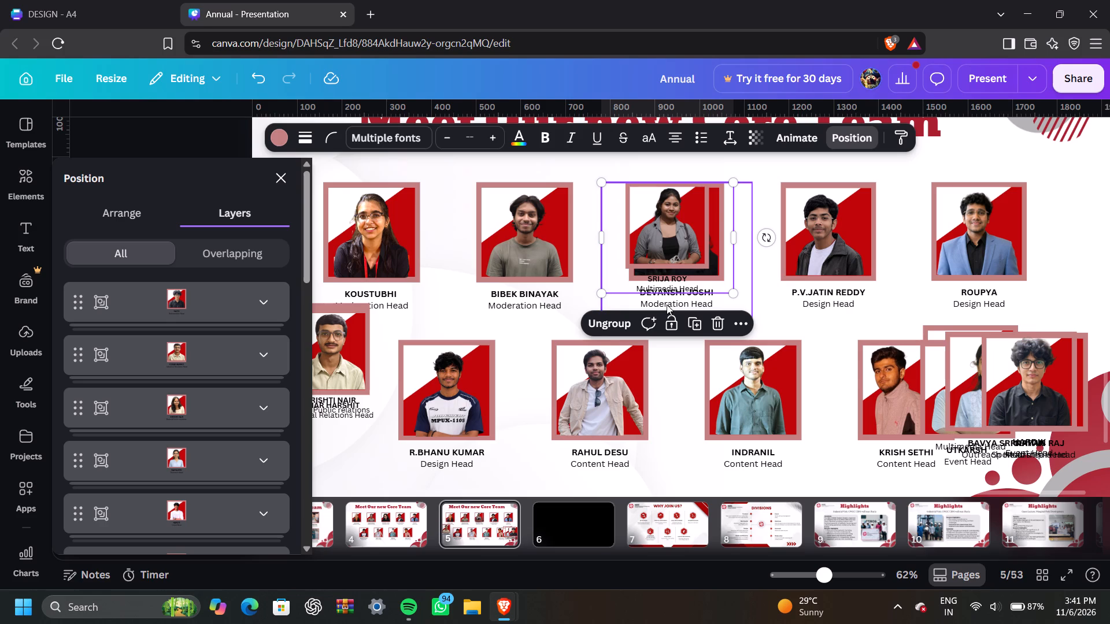
Enlarge the small Multimedia Head card over the third top-row card to about 336 × 282, and move it to the second row's end.
drag(731, 290, 752, 301)
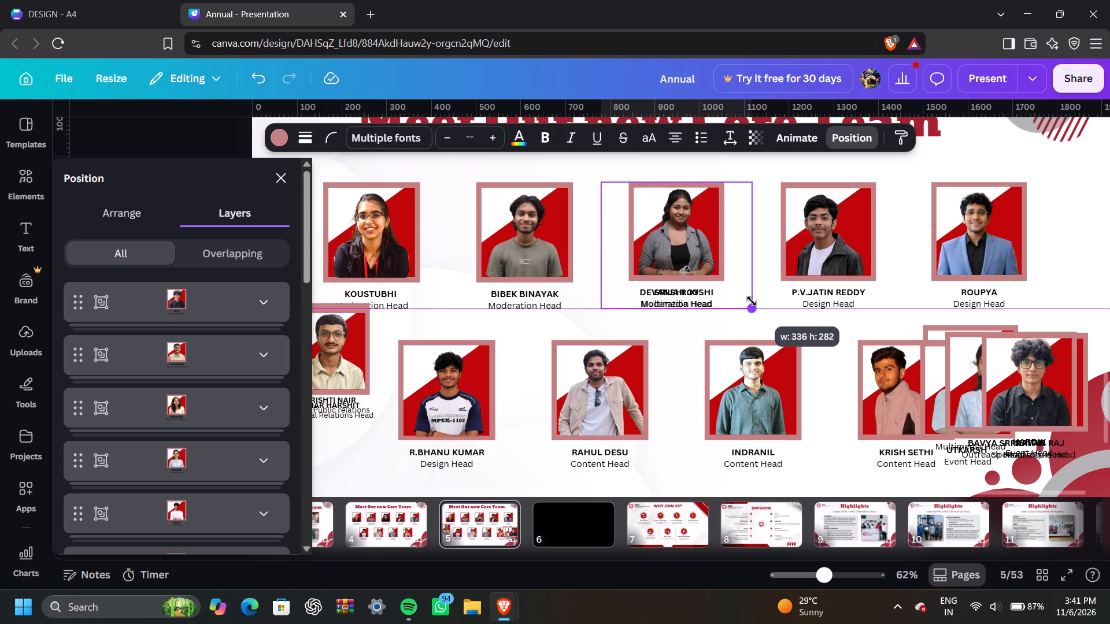
drag(752, 301, 750, 298)
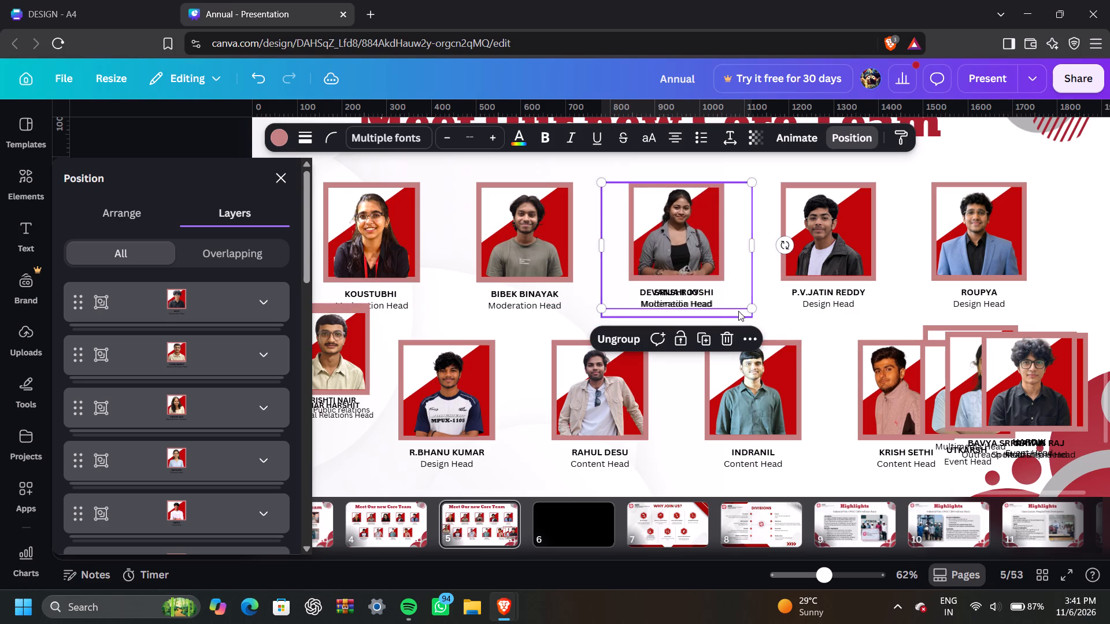
drag(704, 250, 1025, 377)
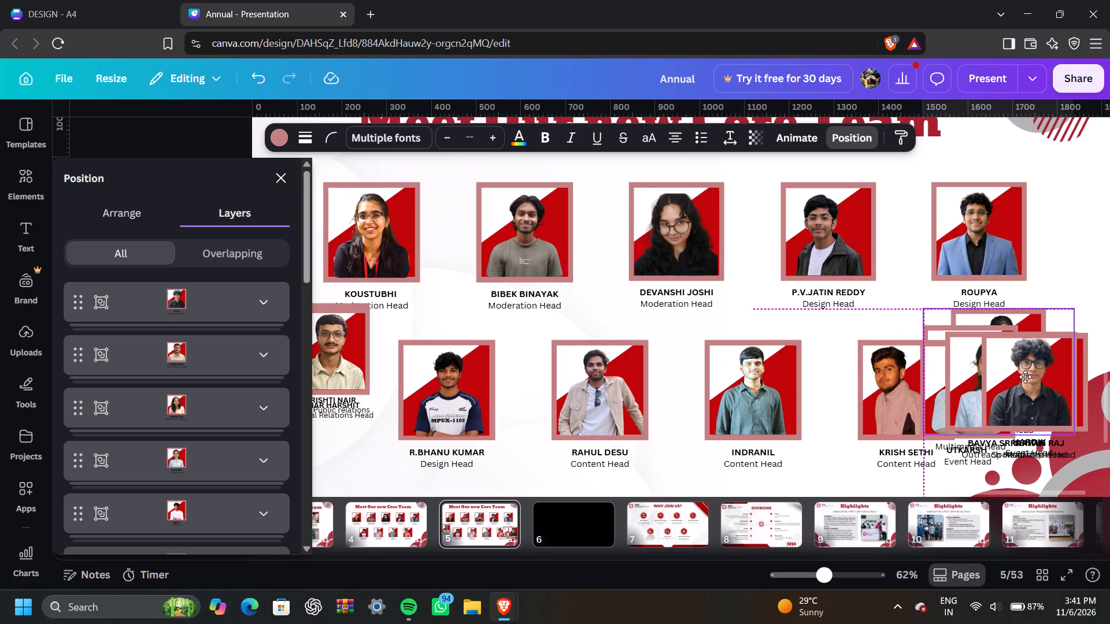
Enlarge the Industrial Relations Head card over the third top-row card to match its size, and move it to the second row's end.
drag(1025, 377, 1027, 376)
drag(334, 347, 647, 227)
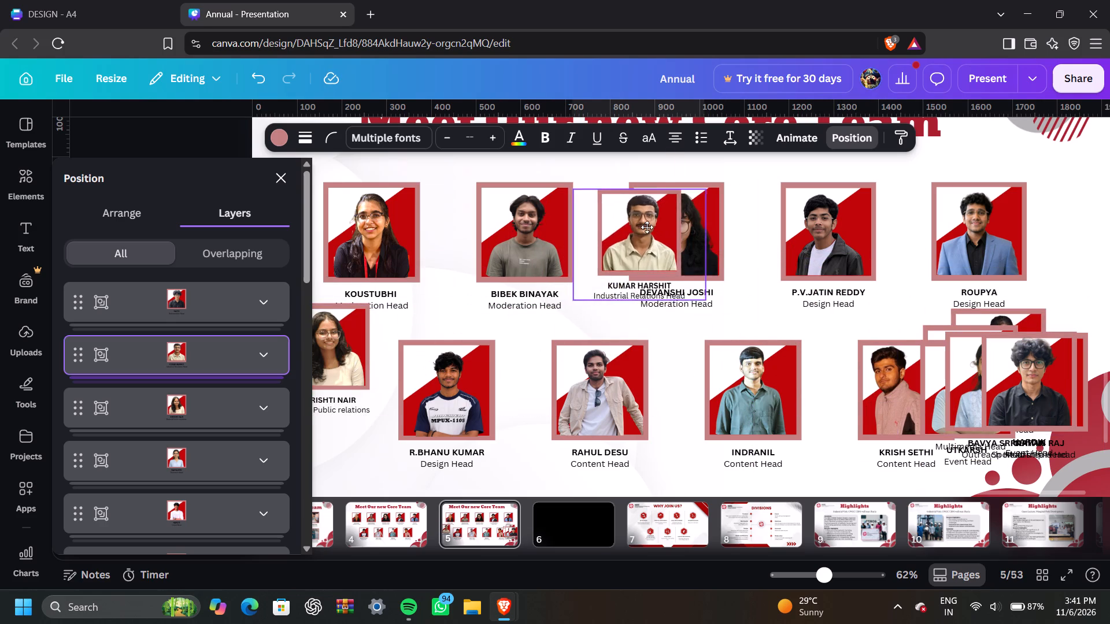
drag(647, 227, 672, 221)
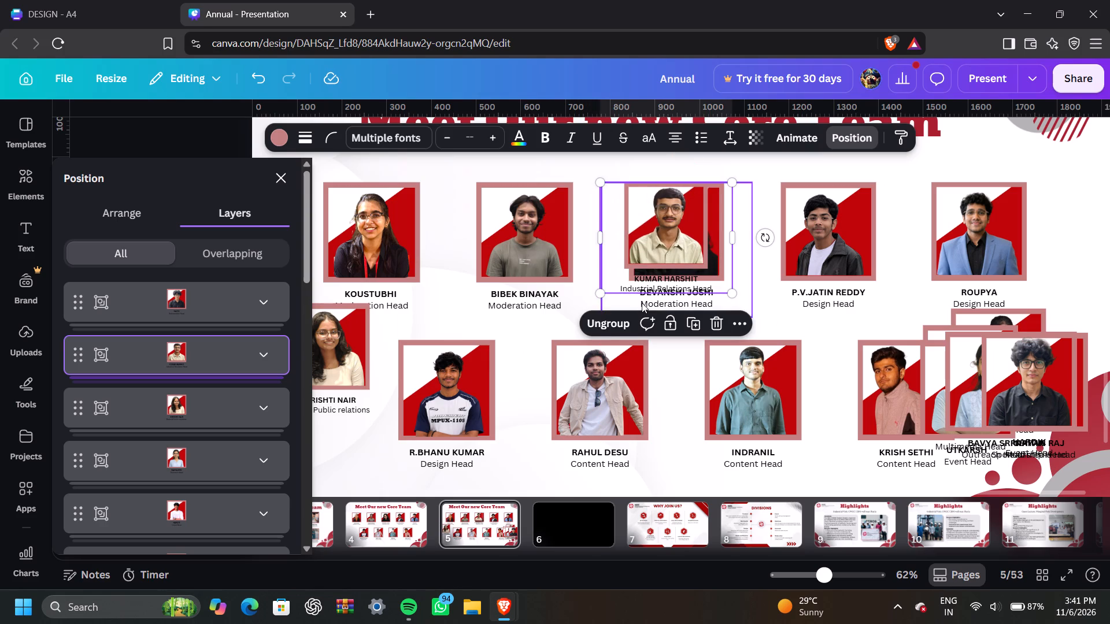
click(656, 259)
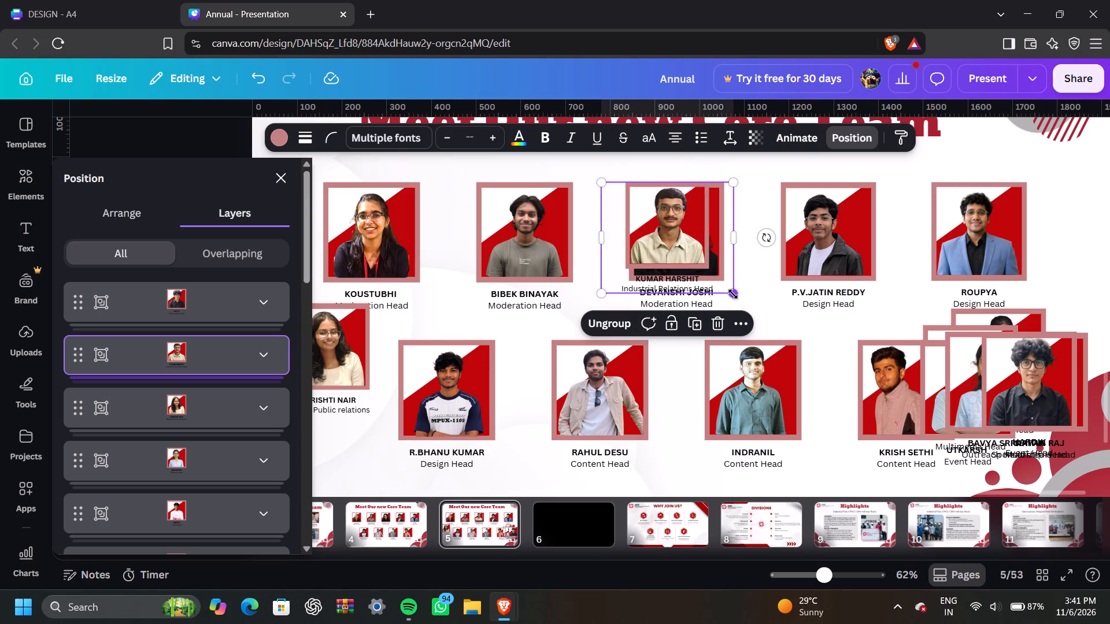
drag(733, 294, 756, 306)
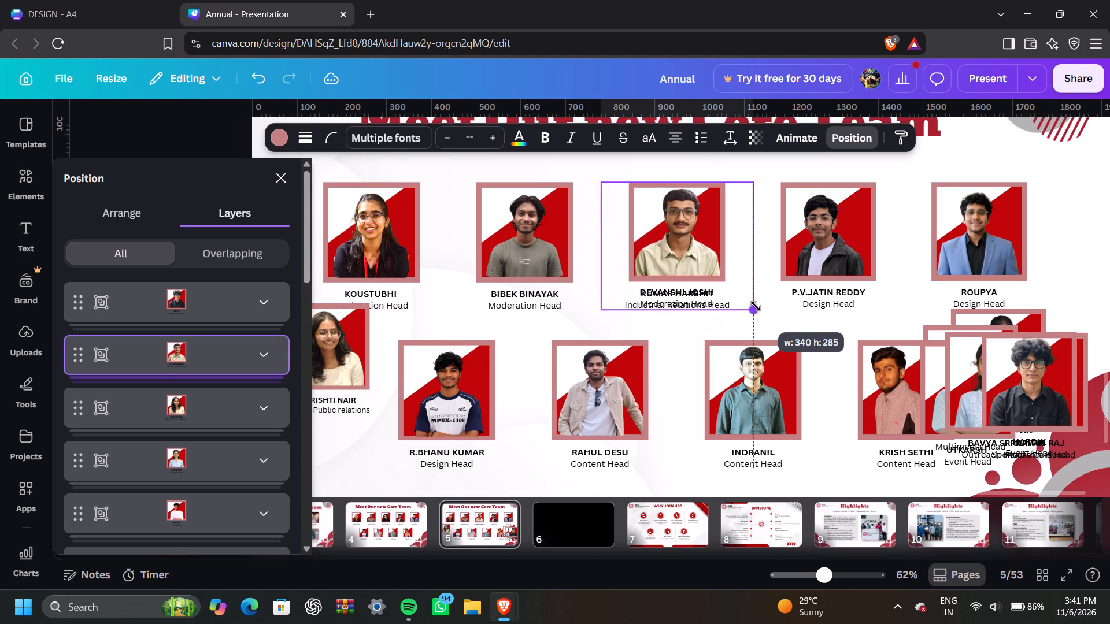
drag(756, 306, 757, 305)
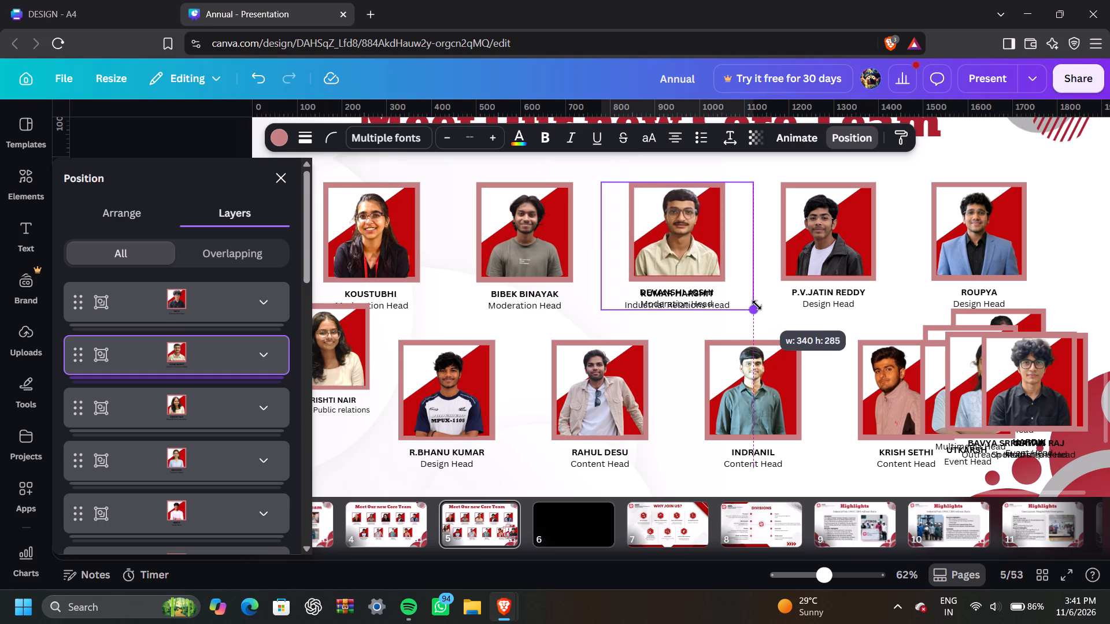
drag(757, 305, 752, 305)
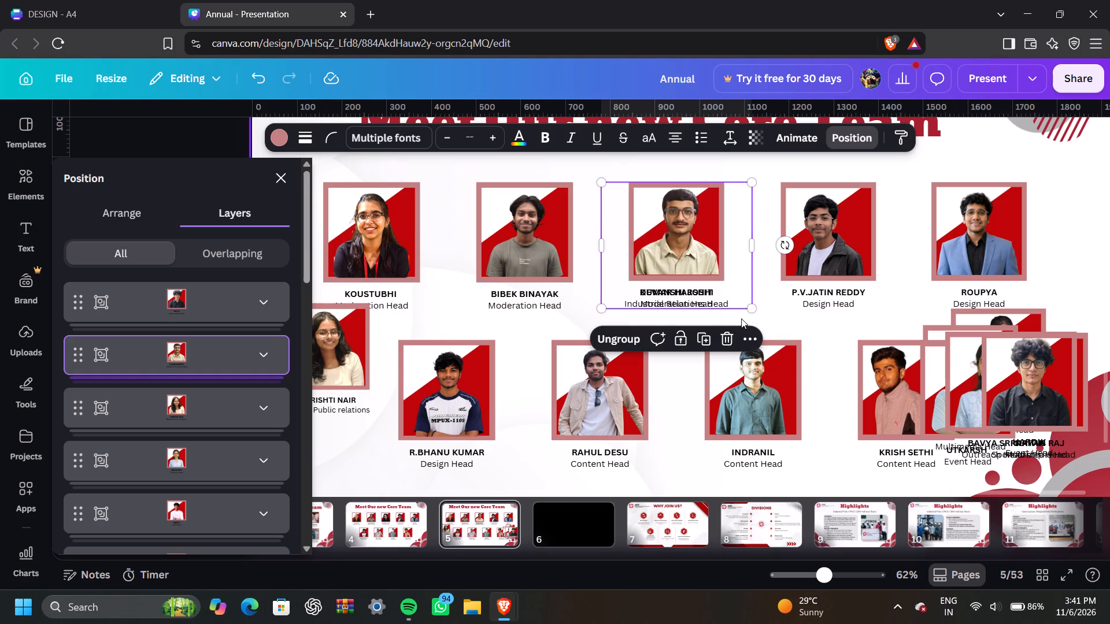
drag(703, 256, 993, 380)
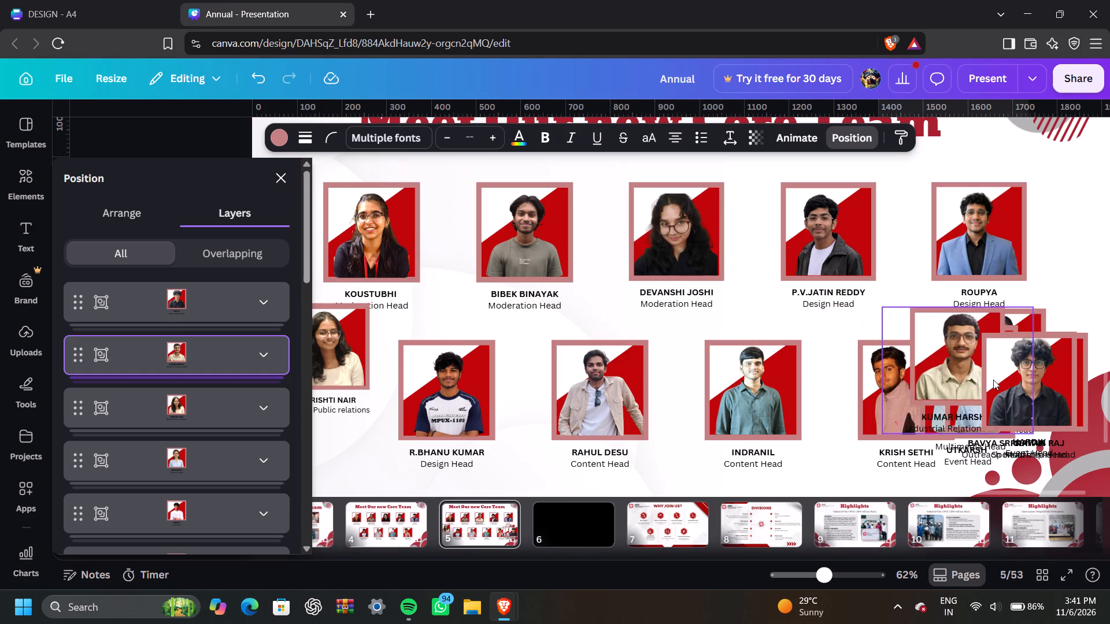
drag(993, 380, 1002, 377)
Enlarge the Media & Public relations card over the third top-row card to match its size, and move it to the second row's end.
drag(360, 356, 609, 236)
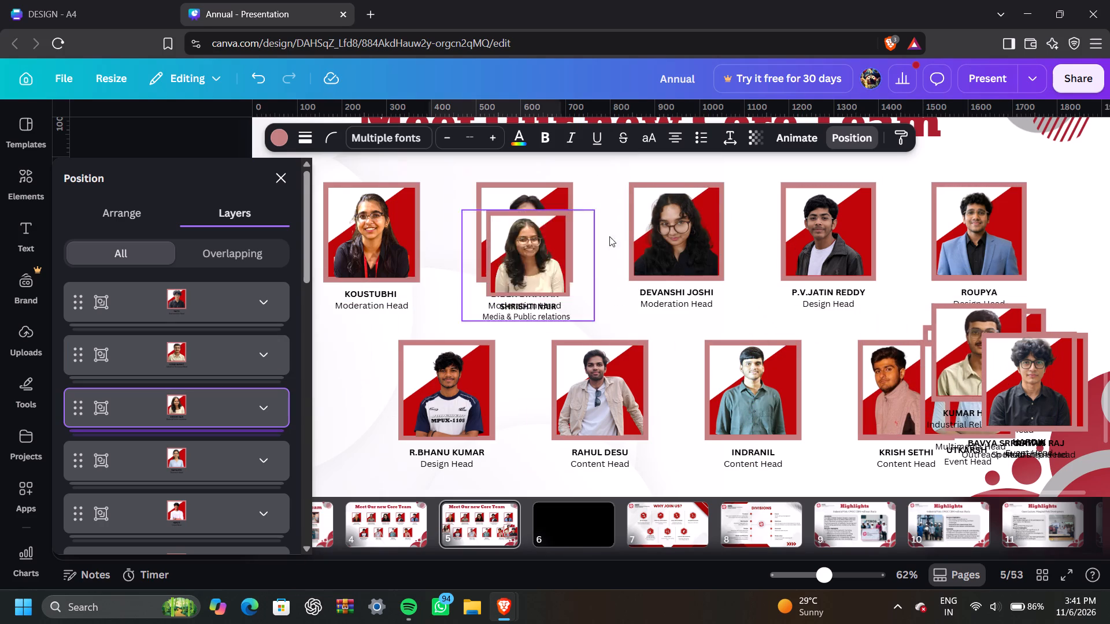
drag(609, 236, 705, 233)
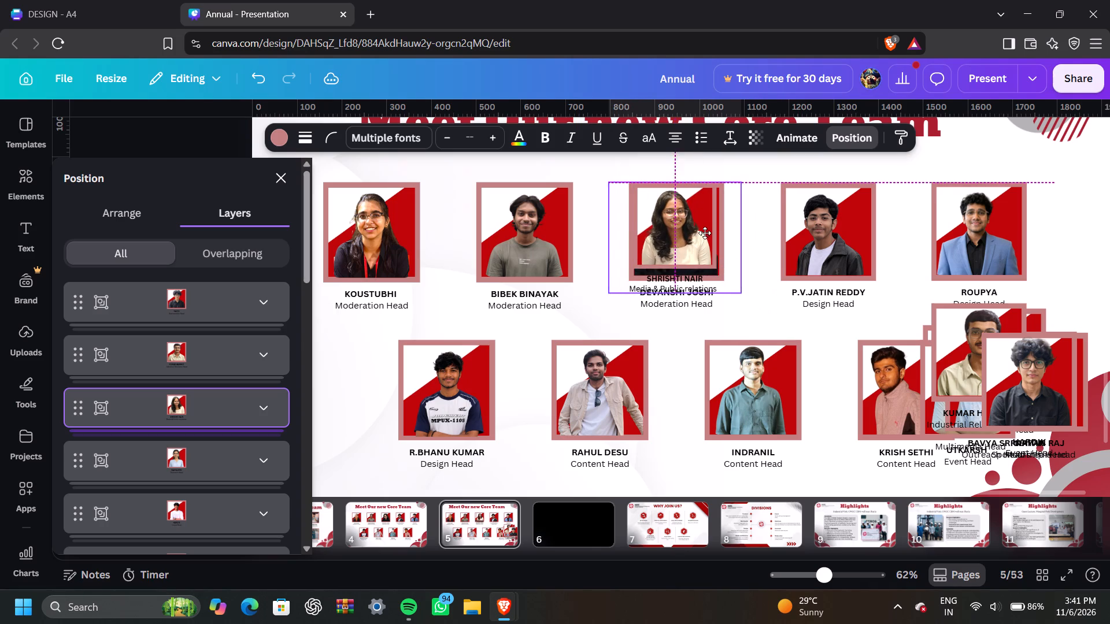
drag(705, 233, 700, 232)
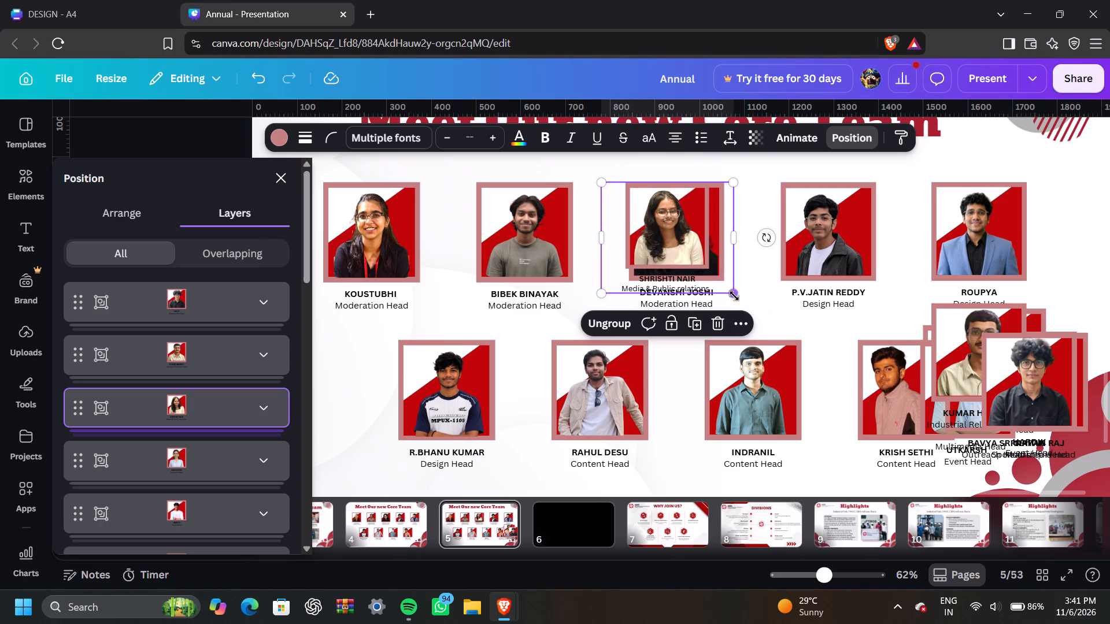
drag(734, 296, 755, 307)
drag(673, 233, 945, 376)
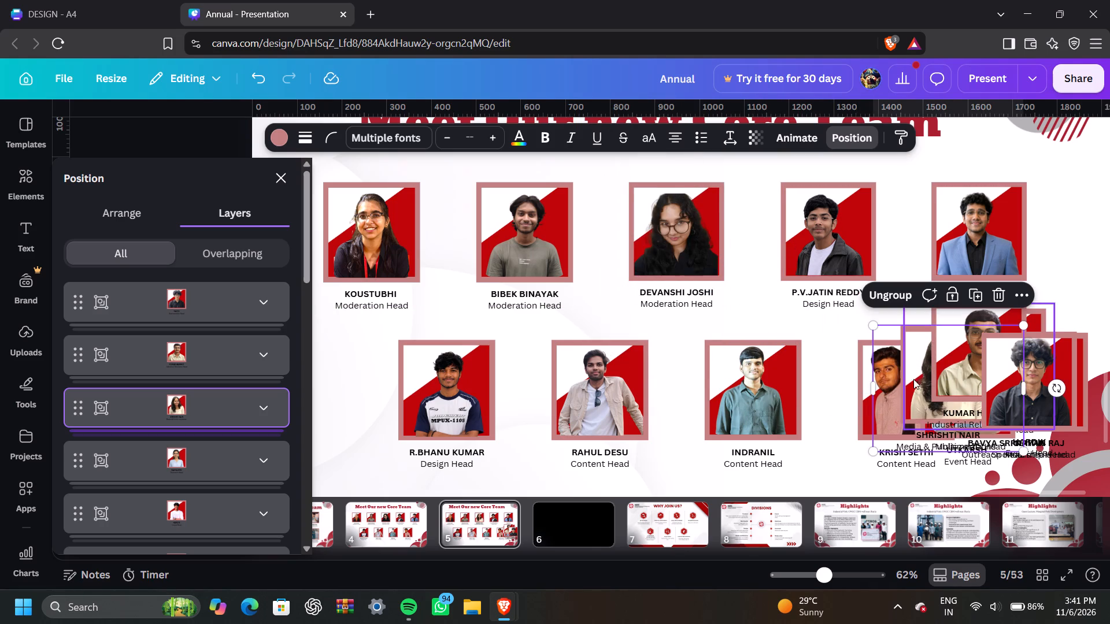
click(272, 166)
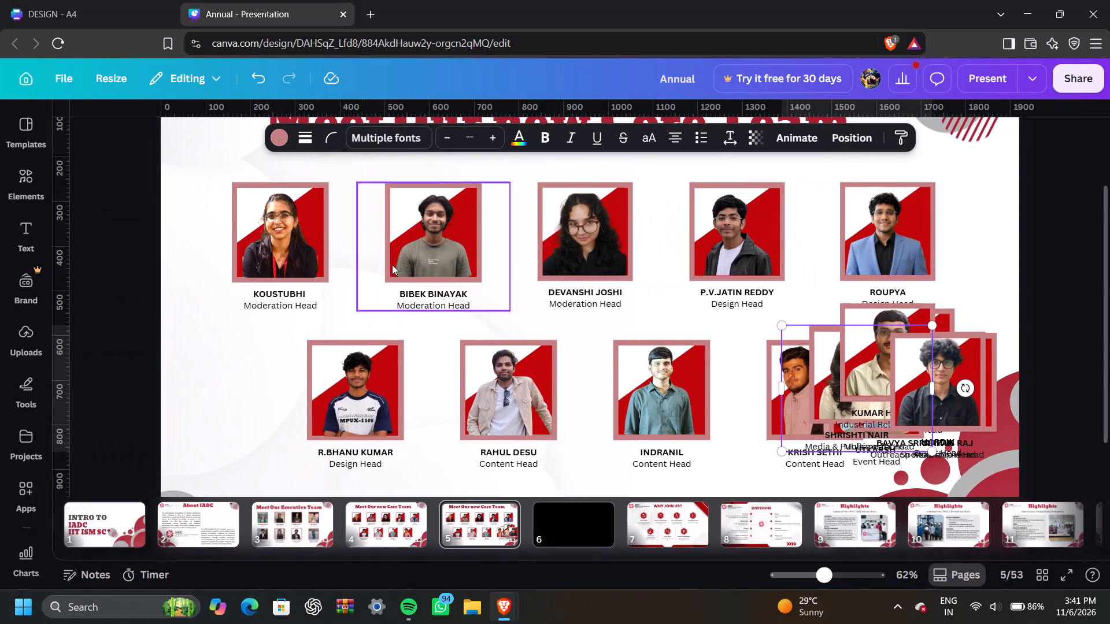
Unlock the first three top-row cards and the first two second-row cards.
drag(184, 191, 565, 306)
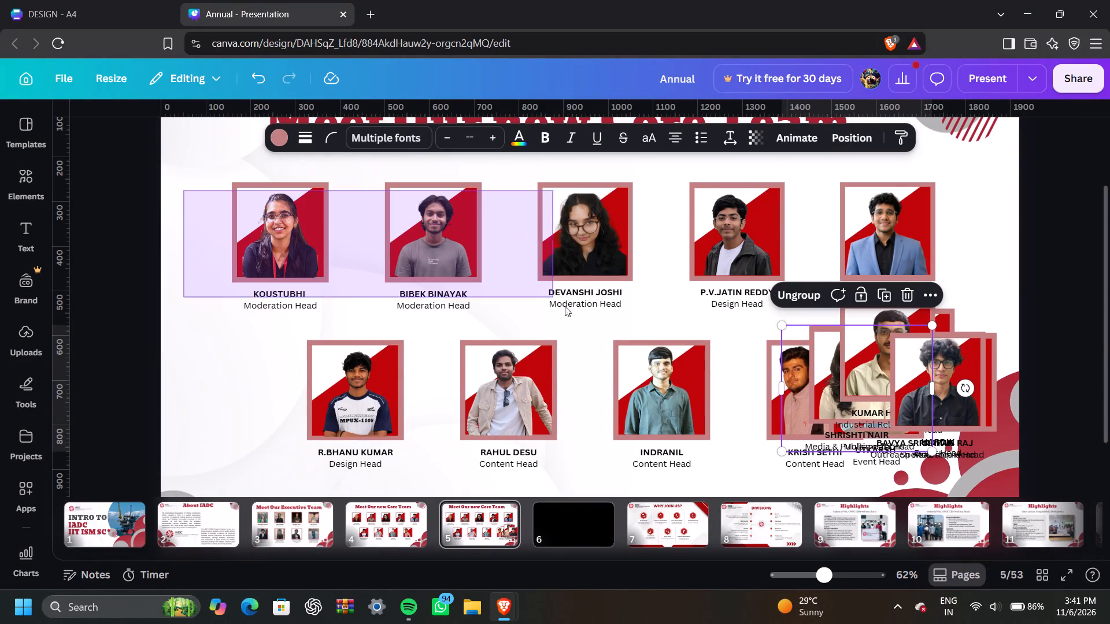
drag(565, 306, 674, 387)
click(329, 232)
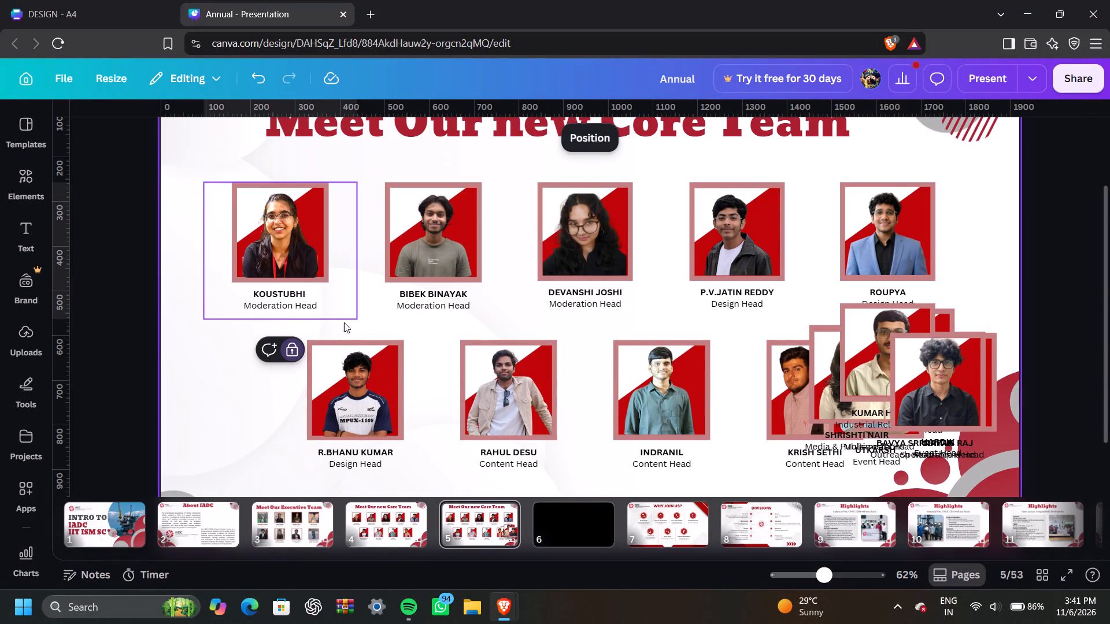
click(297, 347)
click(419, 248)
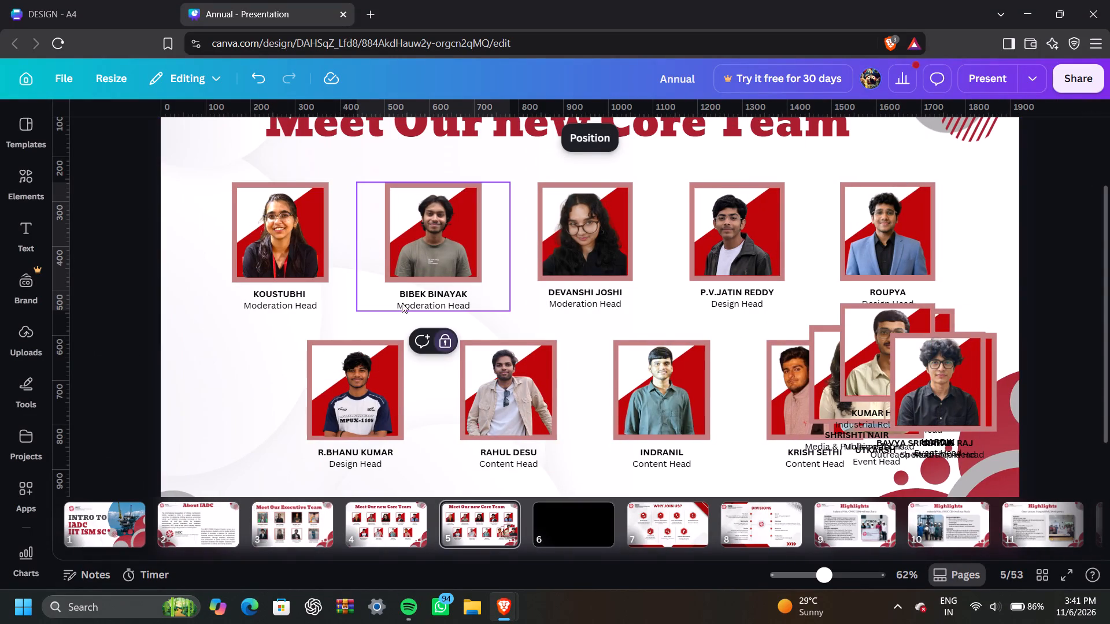
click(452, 336)
click(397, 373)
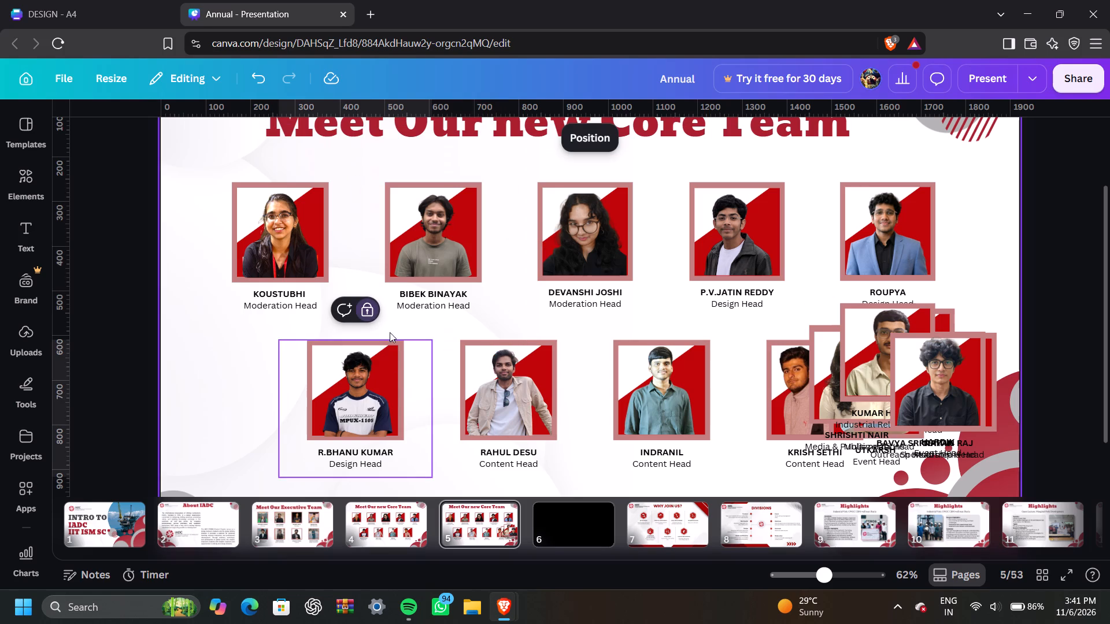
click(369, 309)
click(601, 247)
shift+click(543, 371)
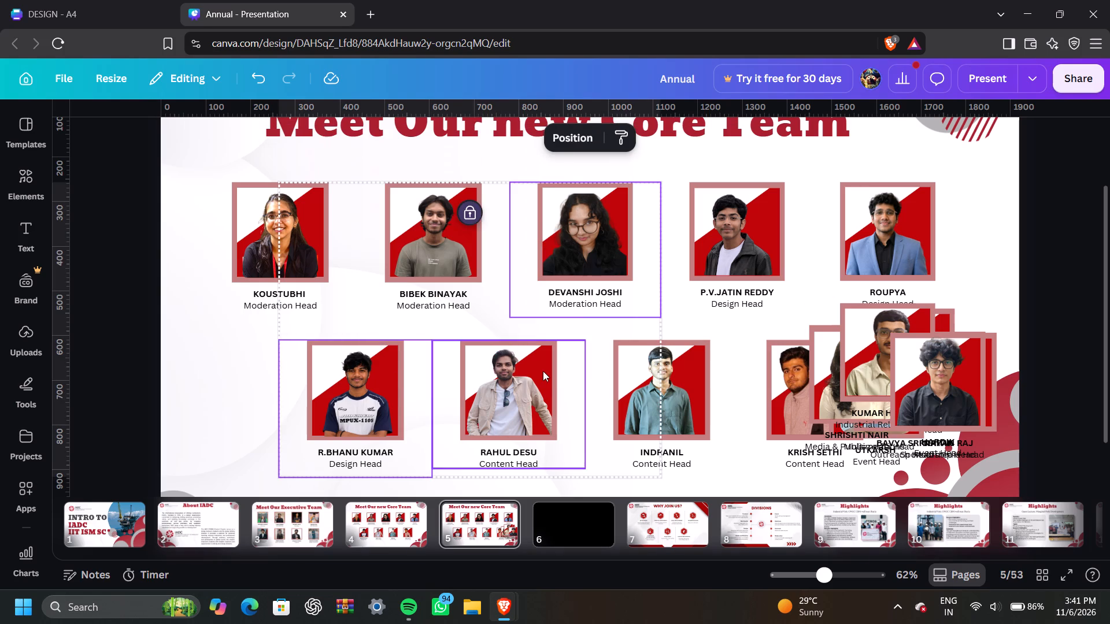
click(471, 212)
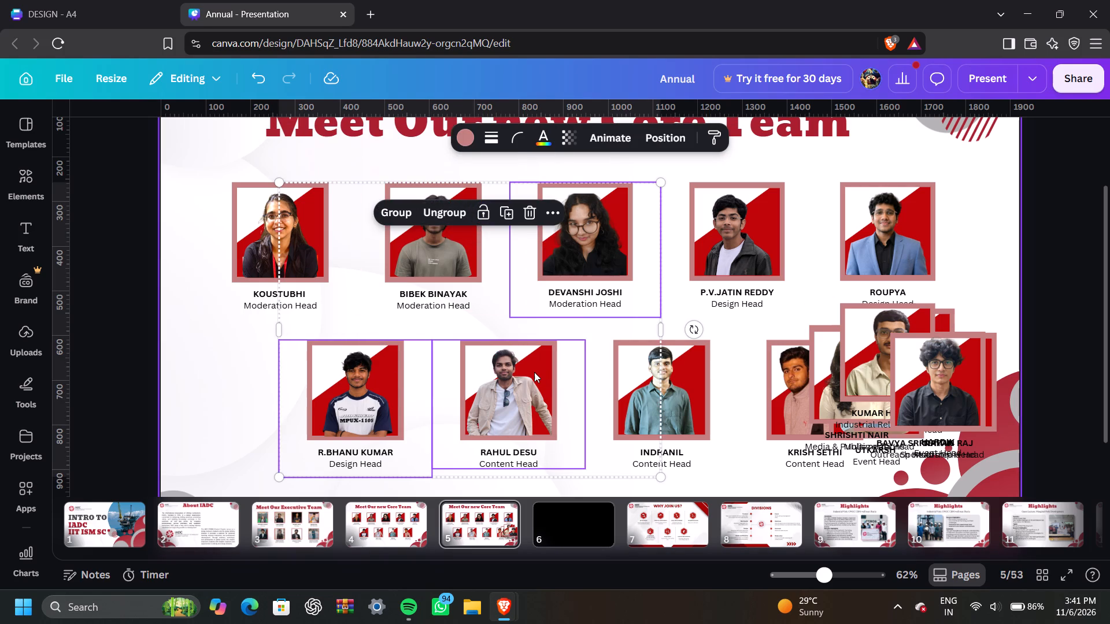
Unlock the third and fourth second-row cards and the last two top-row cards.
click(534, 372)
click(612, 415)
click(679, 313)
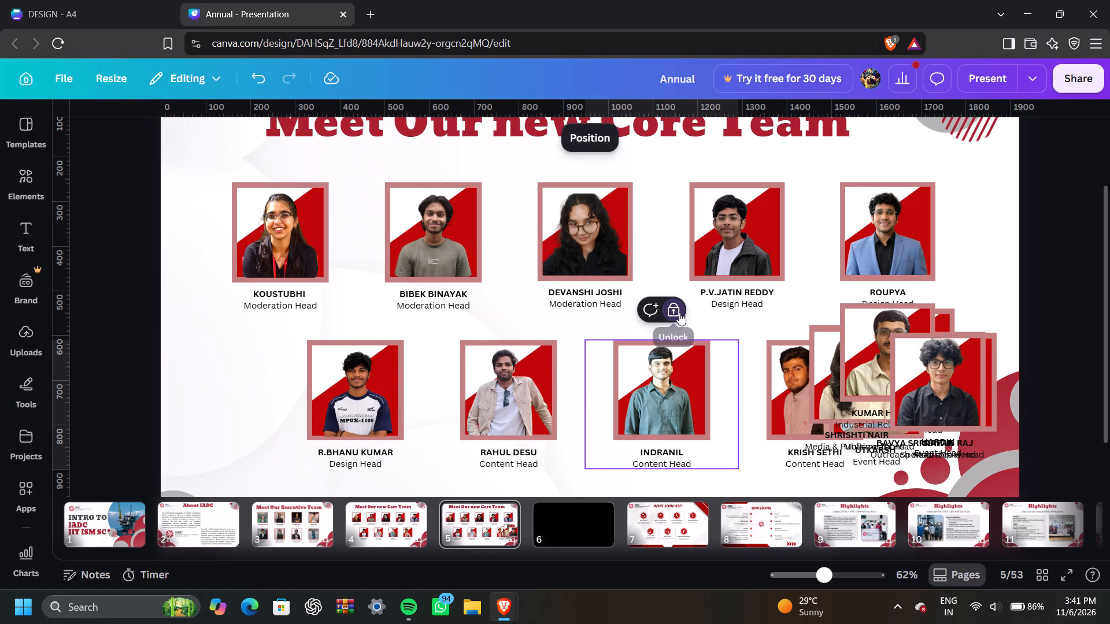
click(566, 383)
click(730, 248)
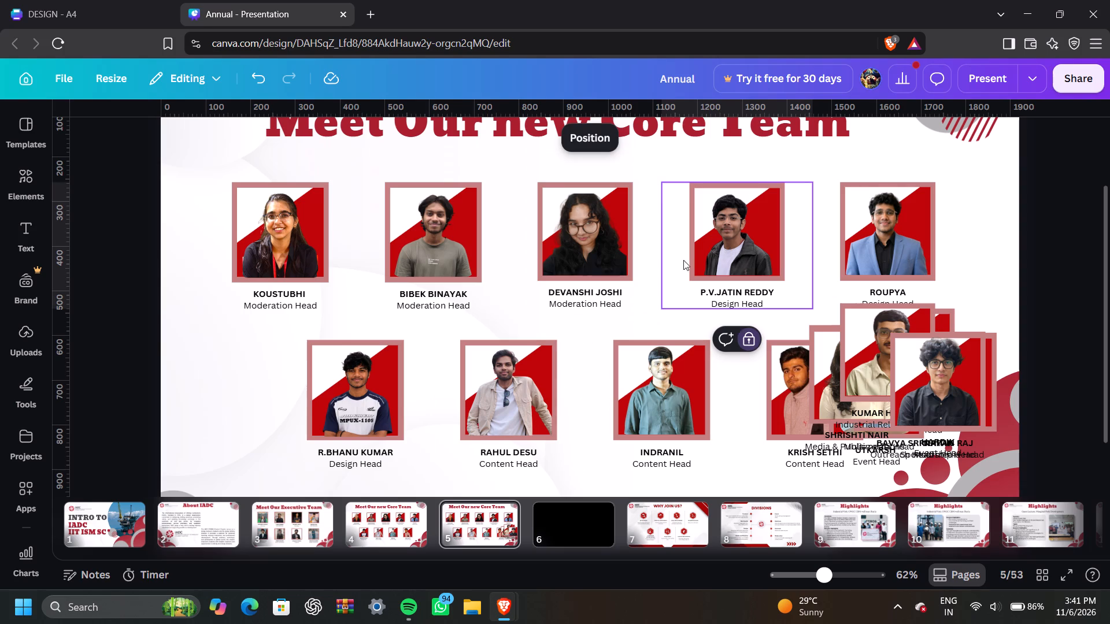
click(745, 339)
click(875, 232)
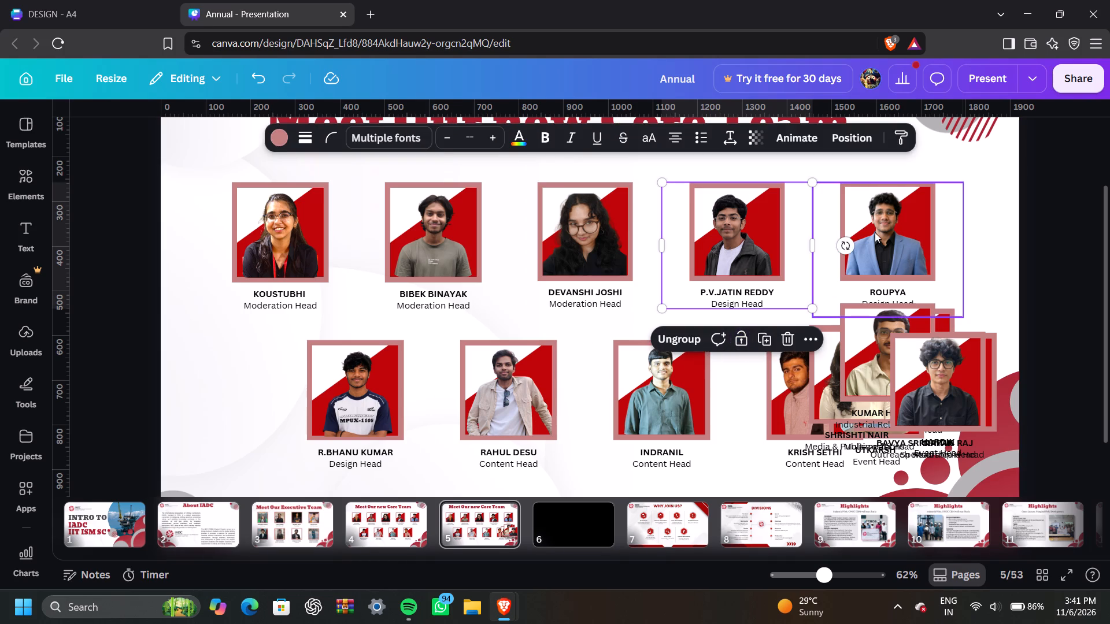
click(901, 344)
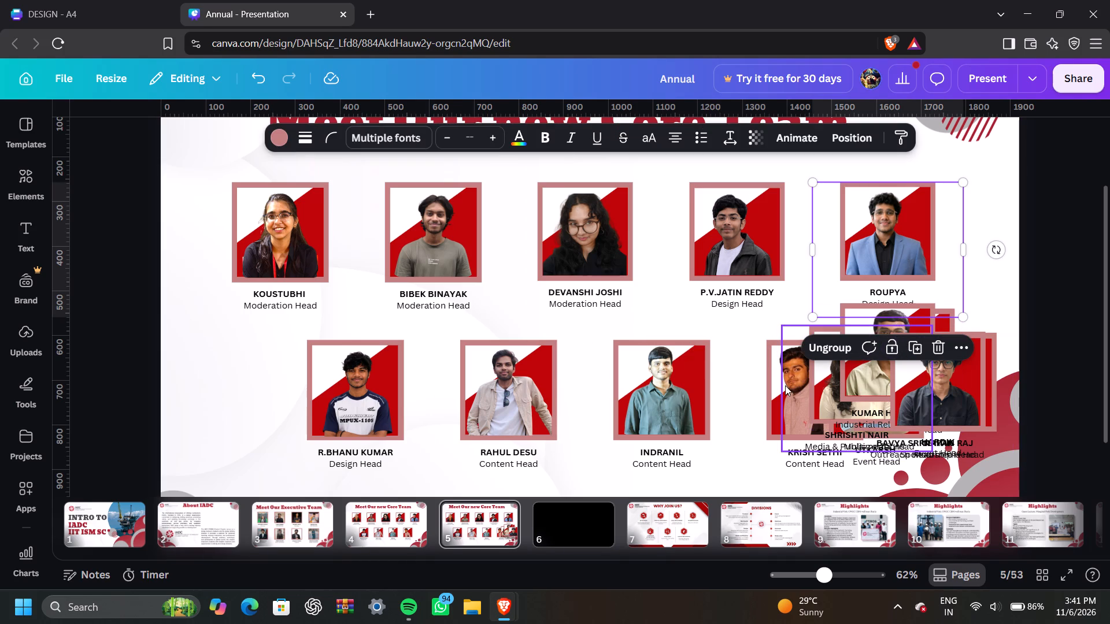
click(772, 379)
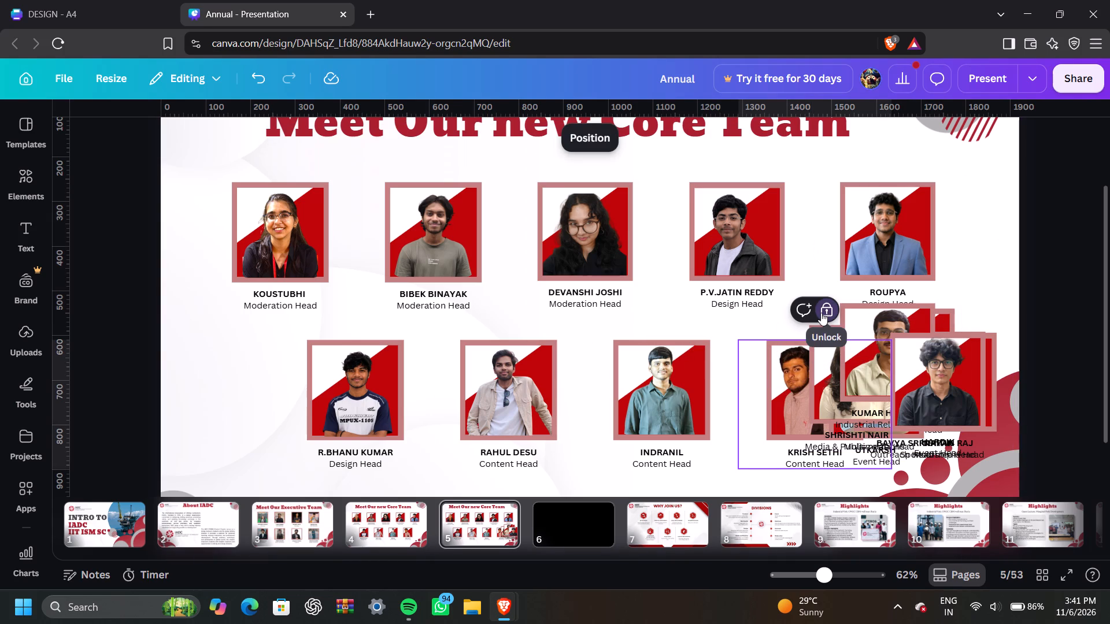
click(821, 313)
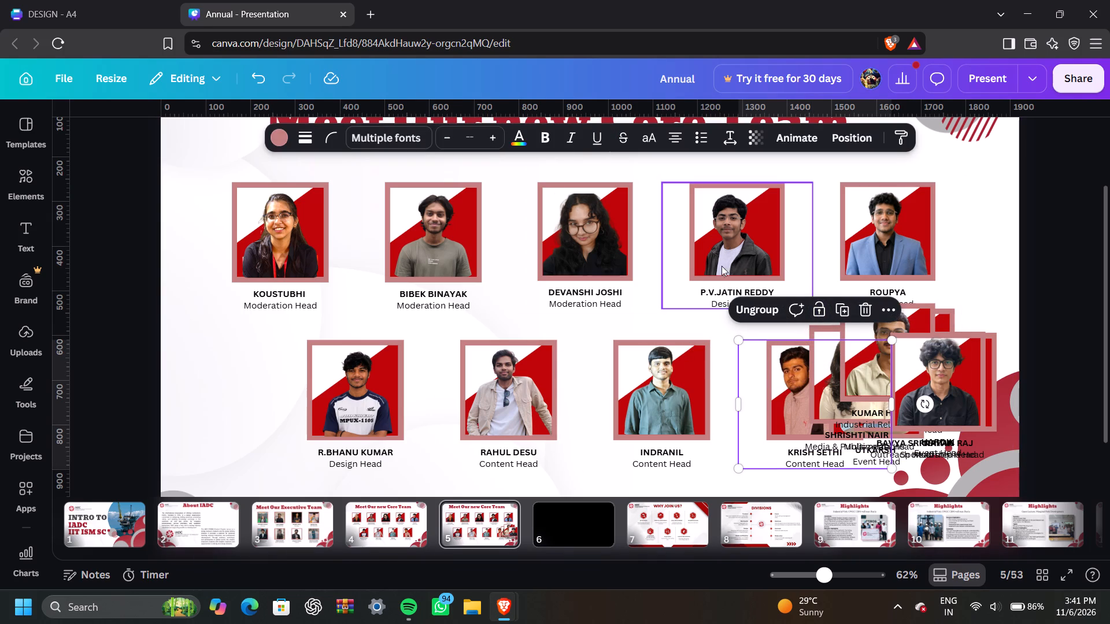
Swap the second row's fourth card, a Content Head, with the Sponsorship Head card, and delete the displaced Content Head card.
shift+click(957, 376)
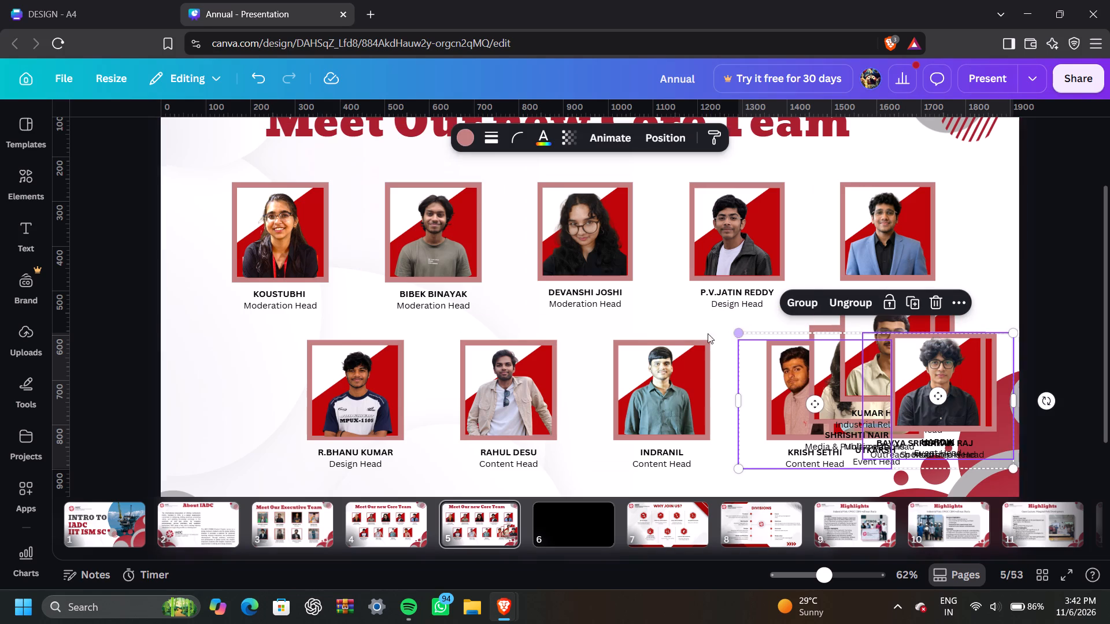
drag(811, 403, 898, 377)
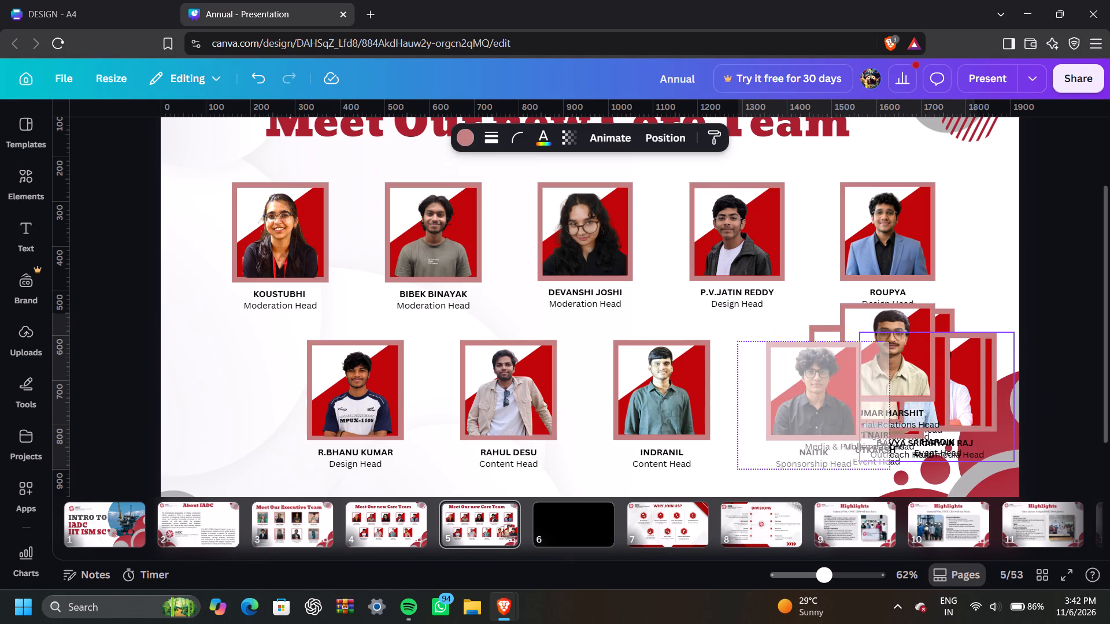
drag(898, 377, 900, 377)
click(952, 374)
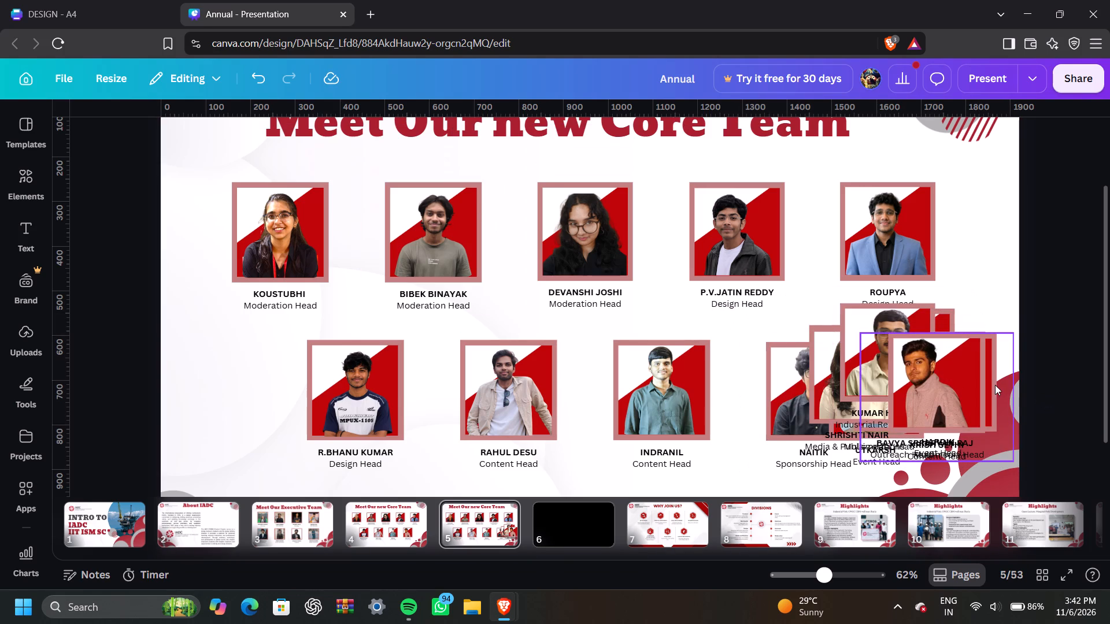
click(995, 385)
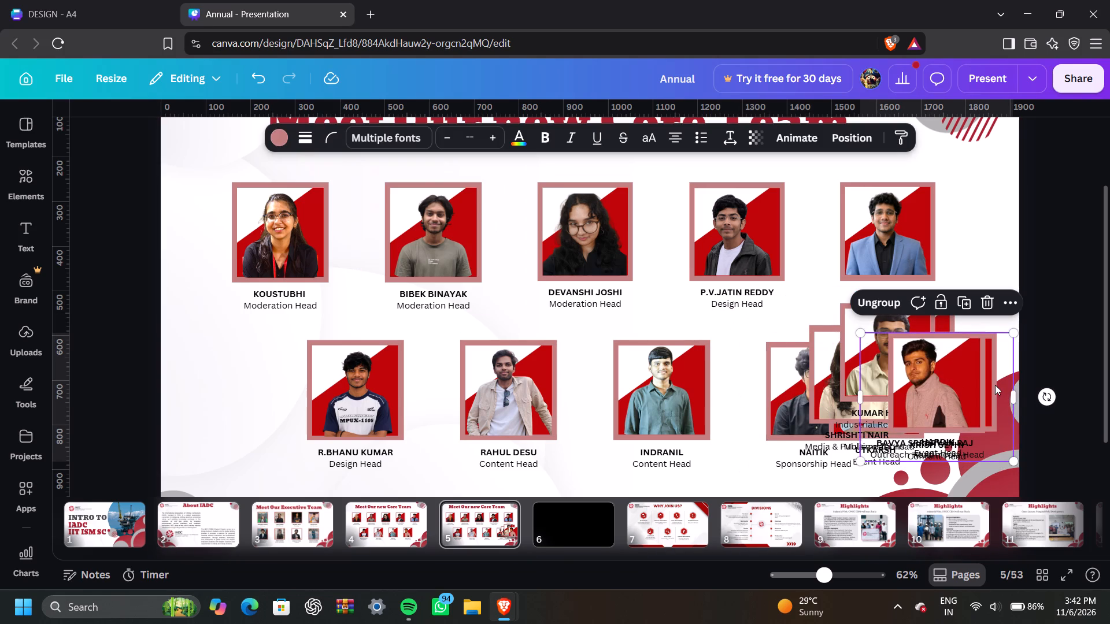
key(Delete)
Swap the third top-row Moderation Head card with the Industrial Relations Head card, and delete the displaced Moderation Head card.
click(916, 321)
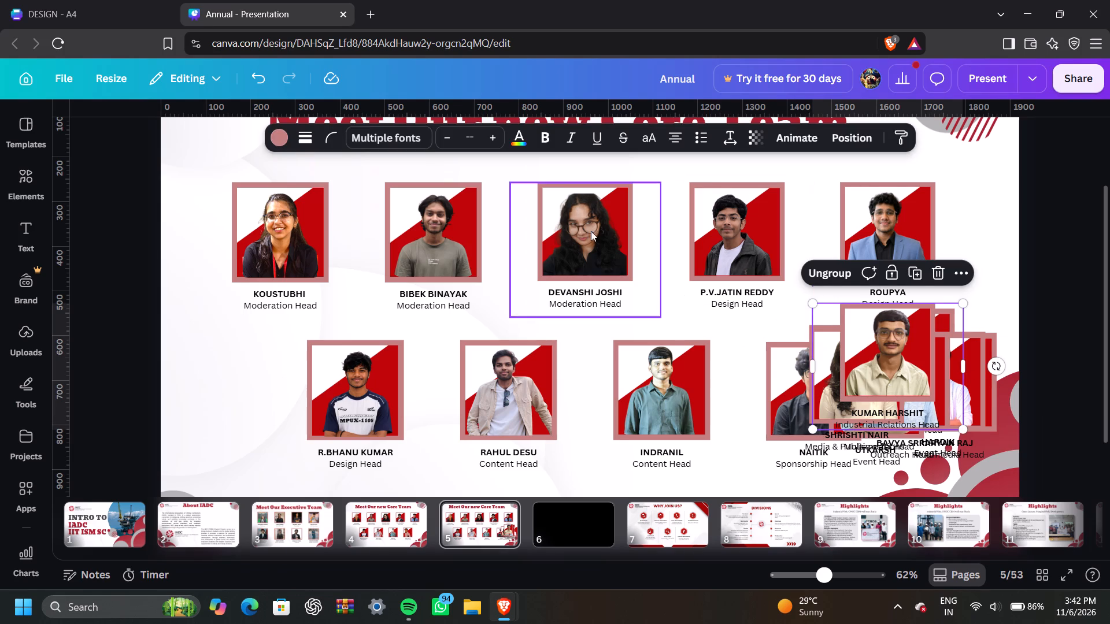
shift+click(595, 203)
drag(581, 243, 823, 317)
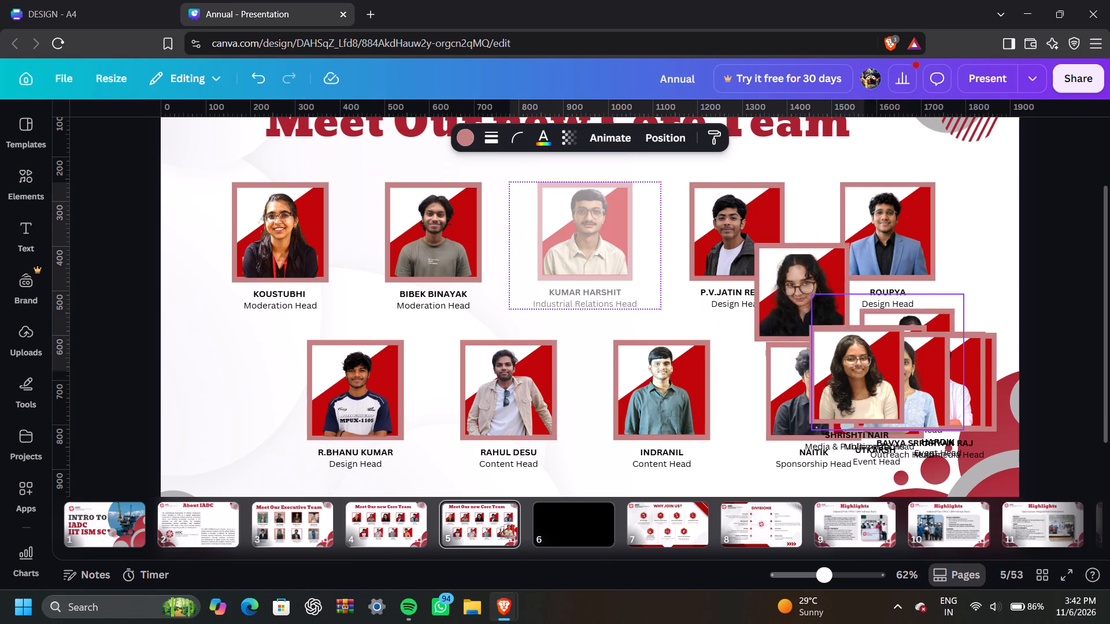
drag(823, 317, 875, 341)
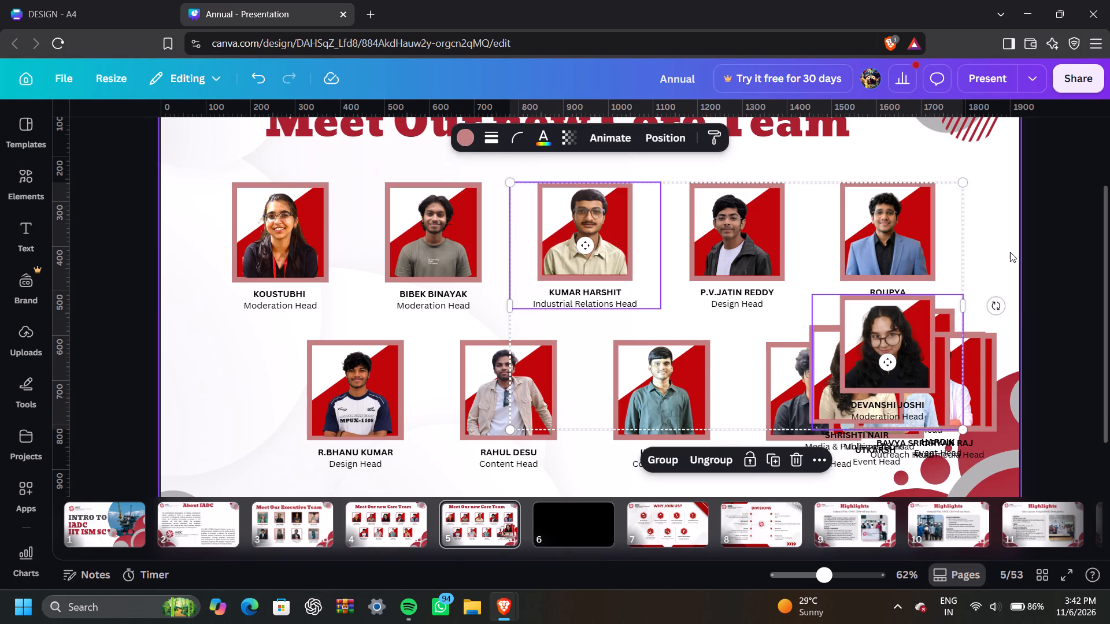
click(1010, 252)
click(912, 316)
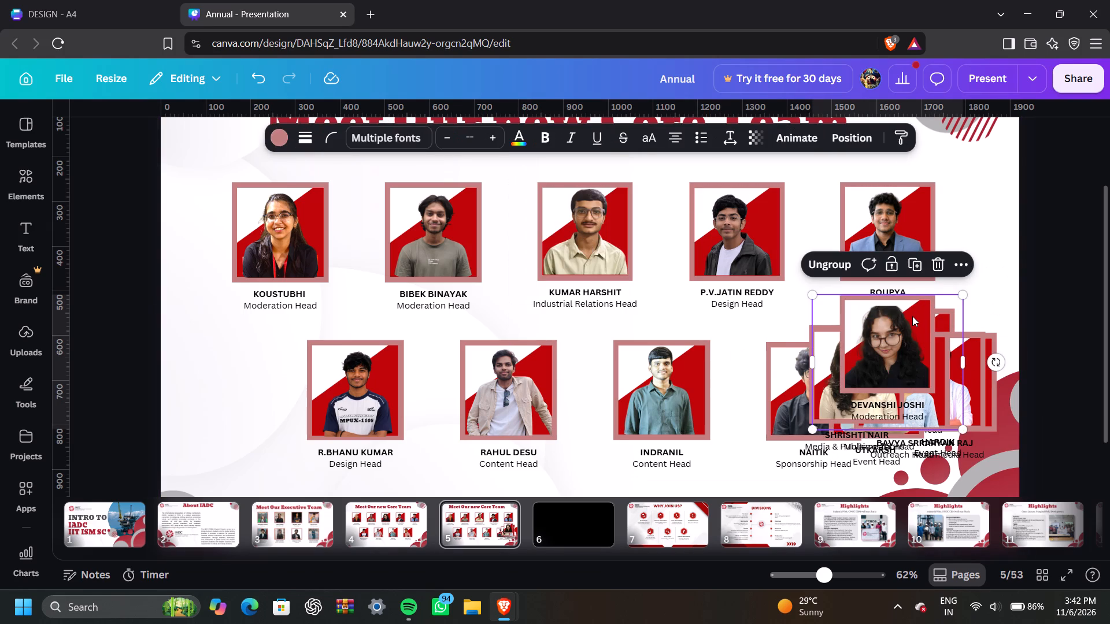
key(Delete)
Swap the second row's third card, a Content Head, with the Media & Public relations card, and delete the displaced Content Head card.
click(880, 364)
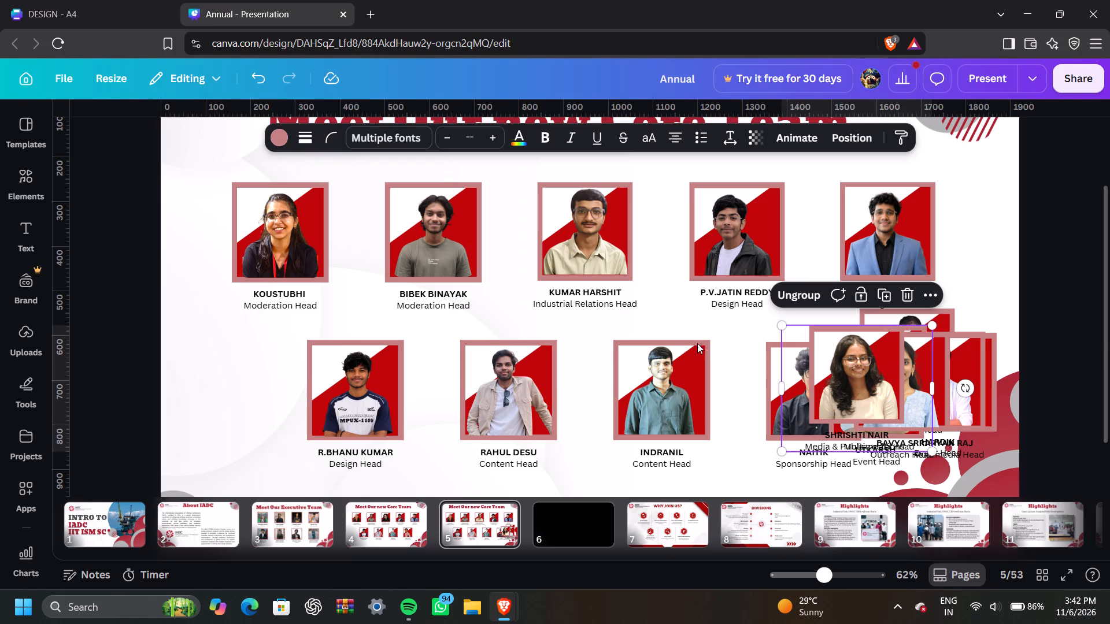
shift+click(650, 392)
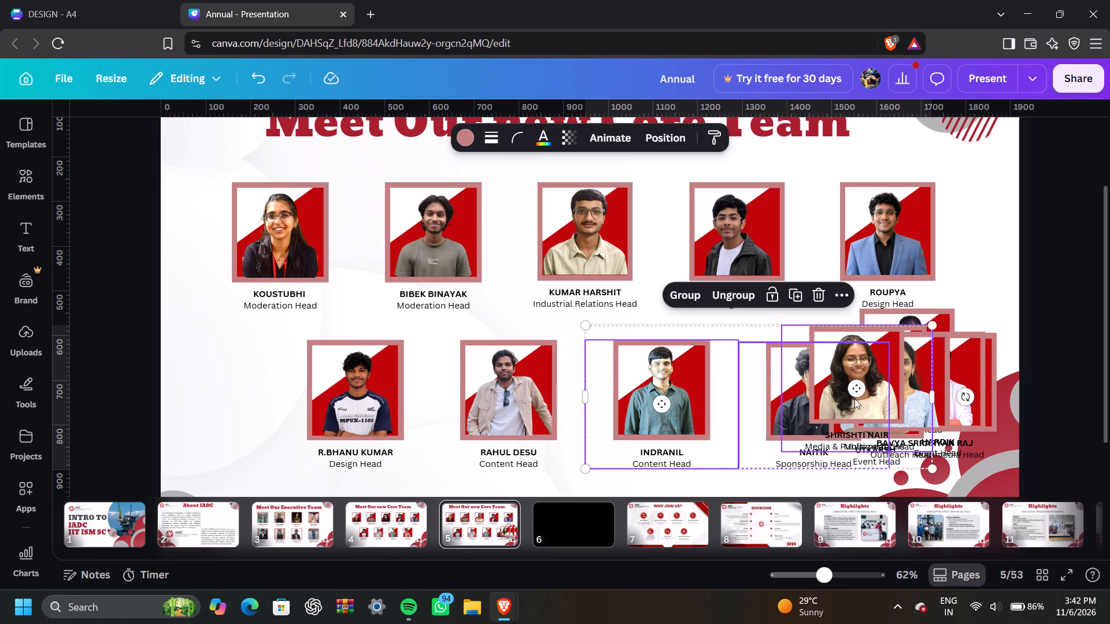
drag(853, 383, 686, 388)
click(889, 345)
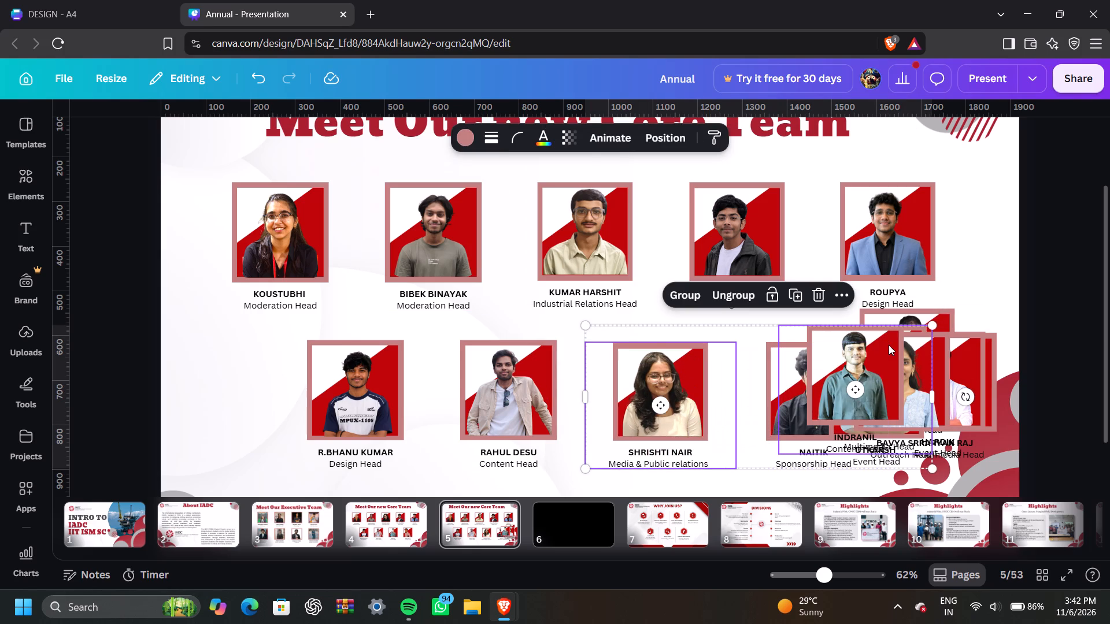
click(871, 333)
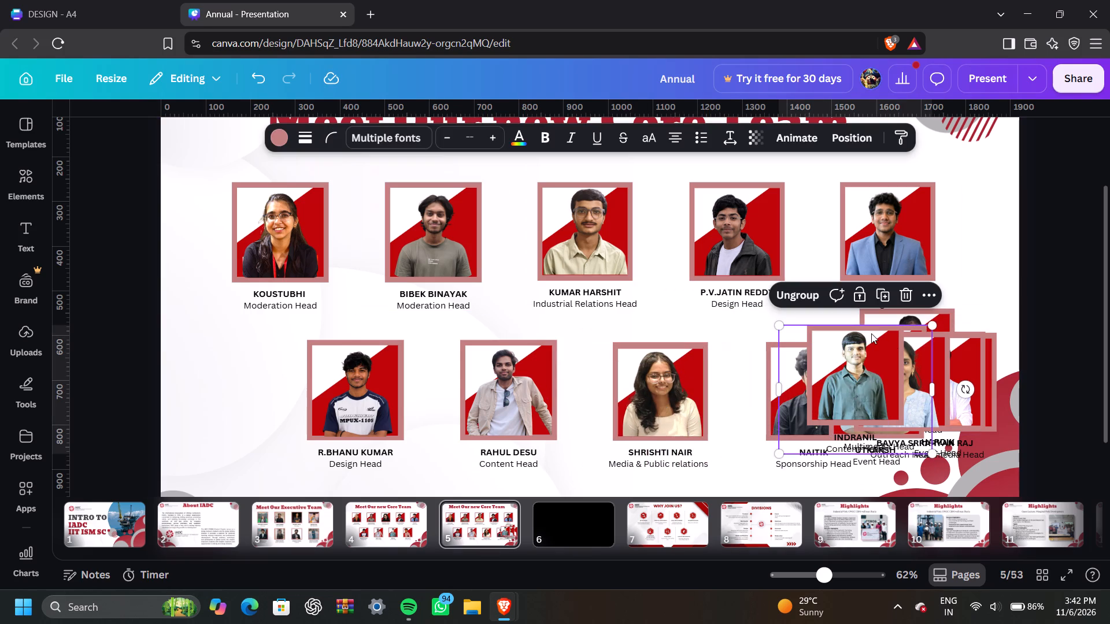
key(Delete)
Swap the second row's second card, a Content Head, with the Outreach Head card, and delete the displaced Content Head card.
click(934, 389)
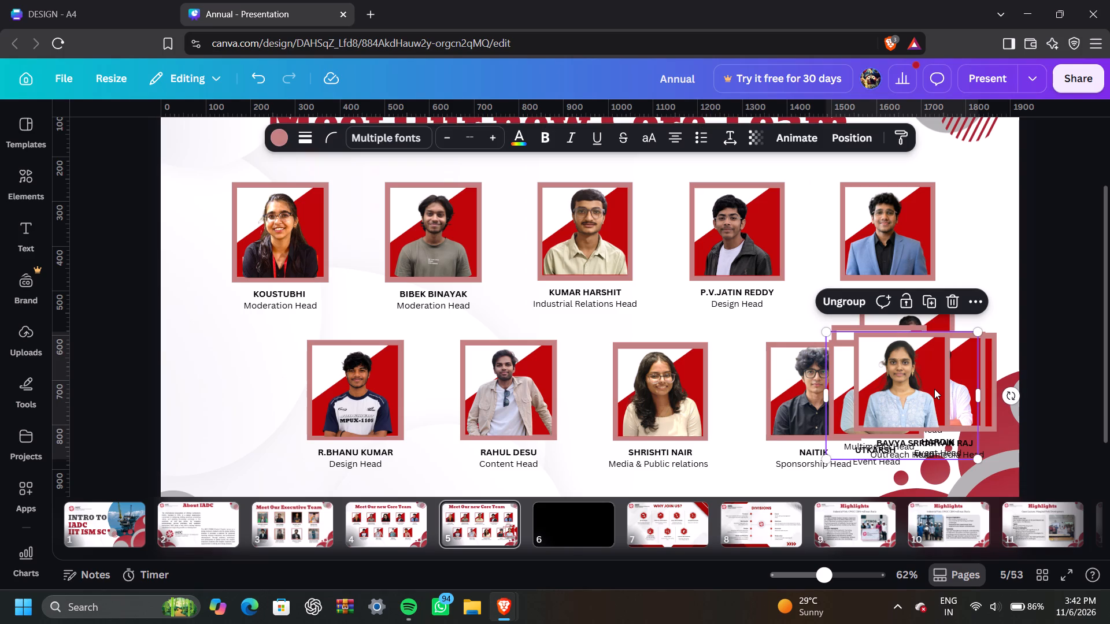
shift+click(517, 398)
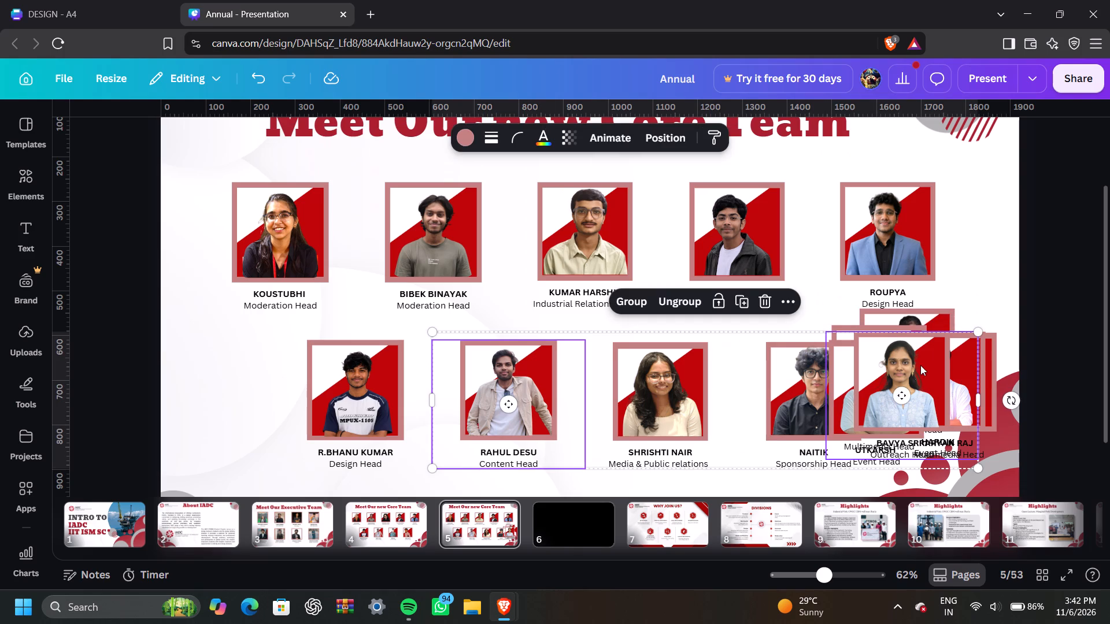
drag(902, 391, 561, 406)
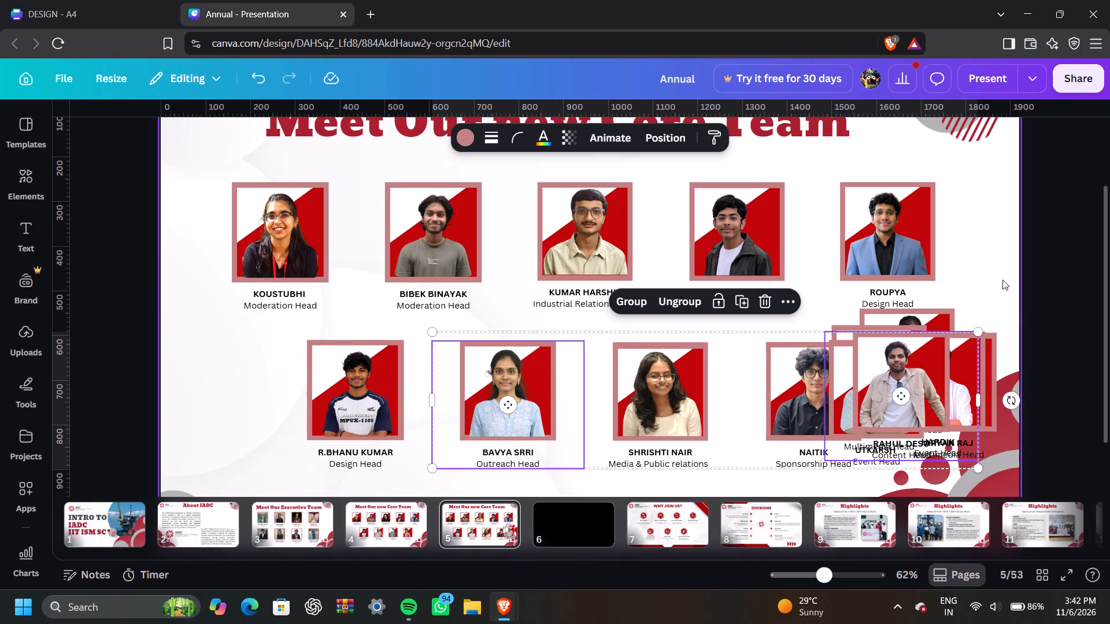
click(1002, 278)
click(909, 377)
key(Delete)
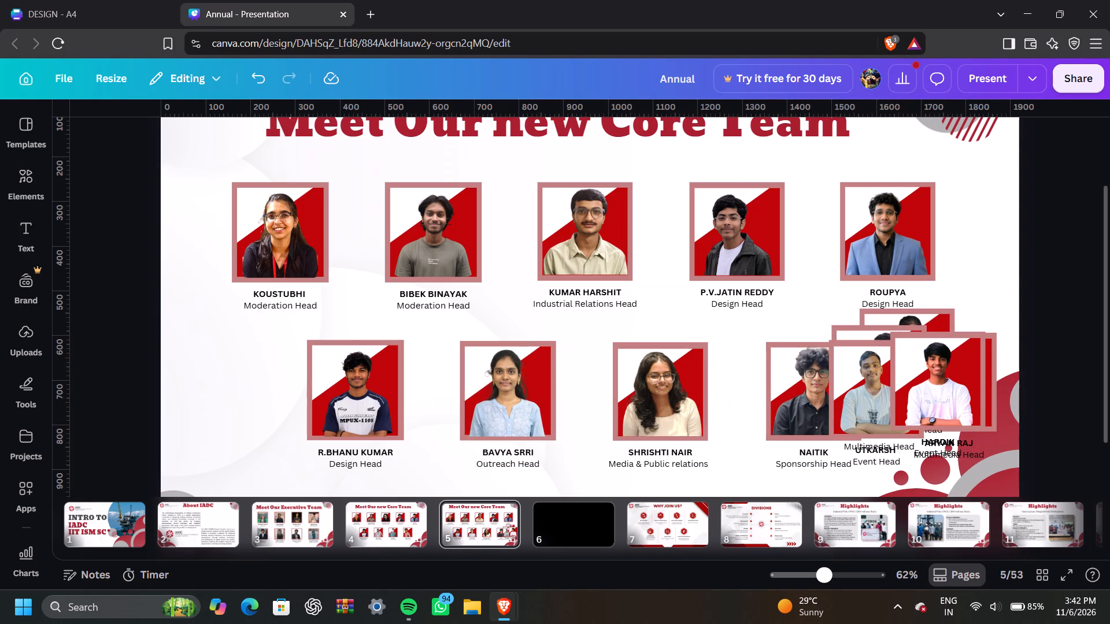
Swap the last top-row Design Head card with the white-shirted Event Head's card, and delete the displaced Design Head card.
click(962, 370)
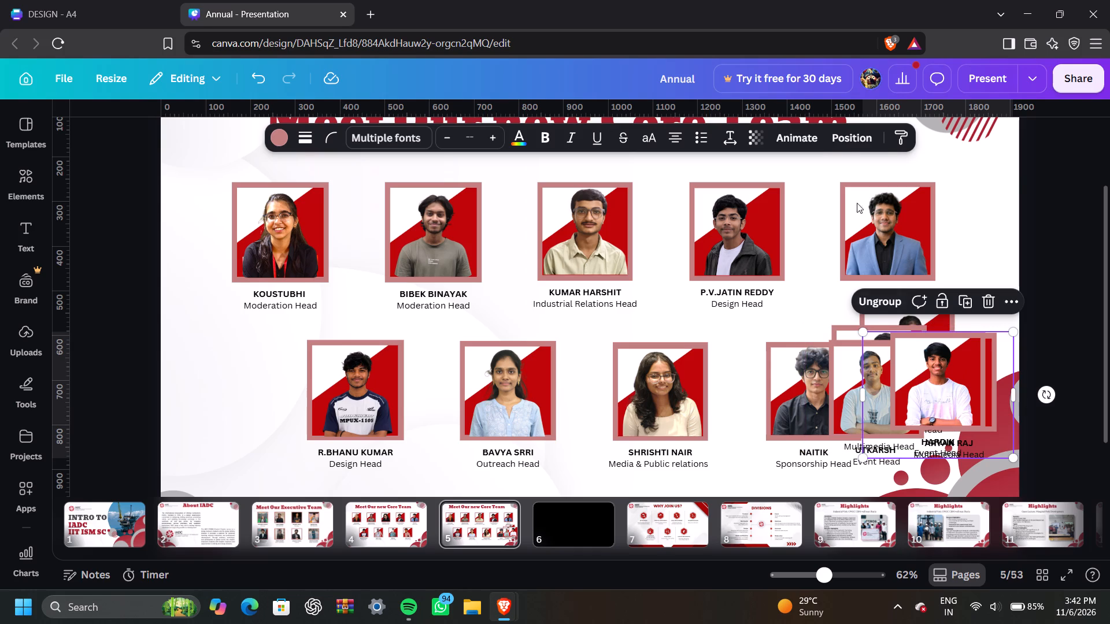
shift+click(857, 195)
drag(892, 250, 928, 336)
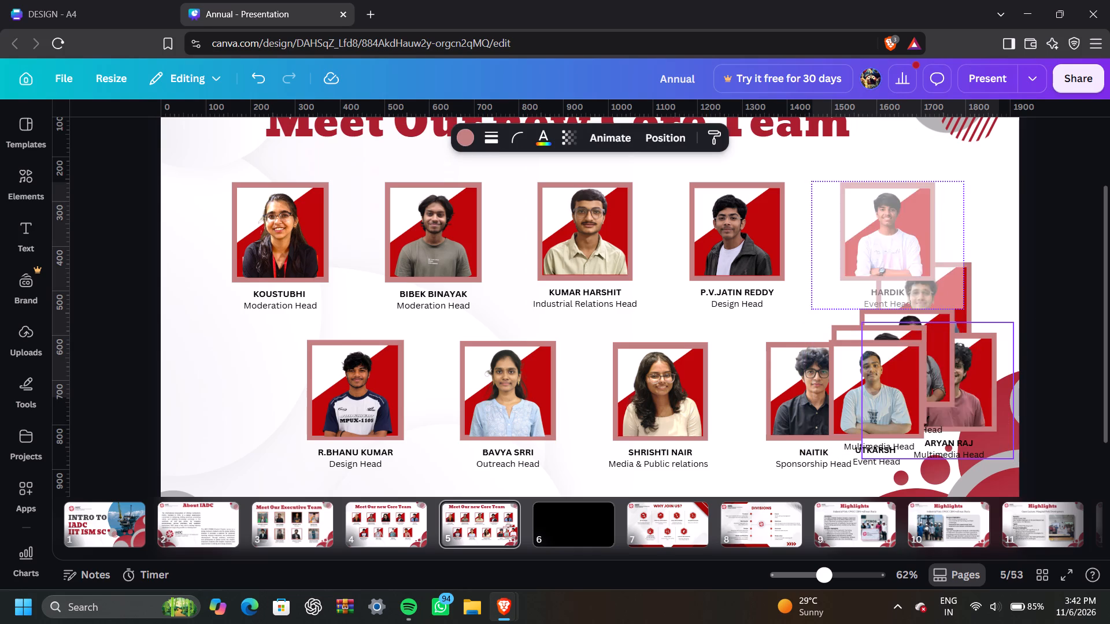
drag(928, 336, 928, 346)
click(897, 195)
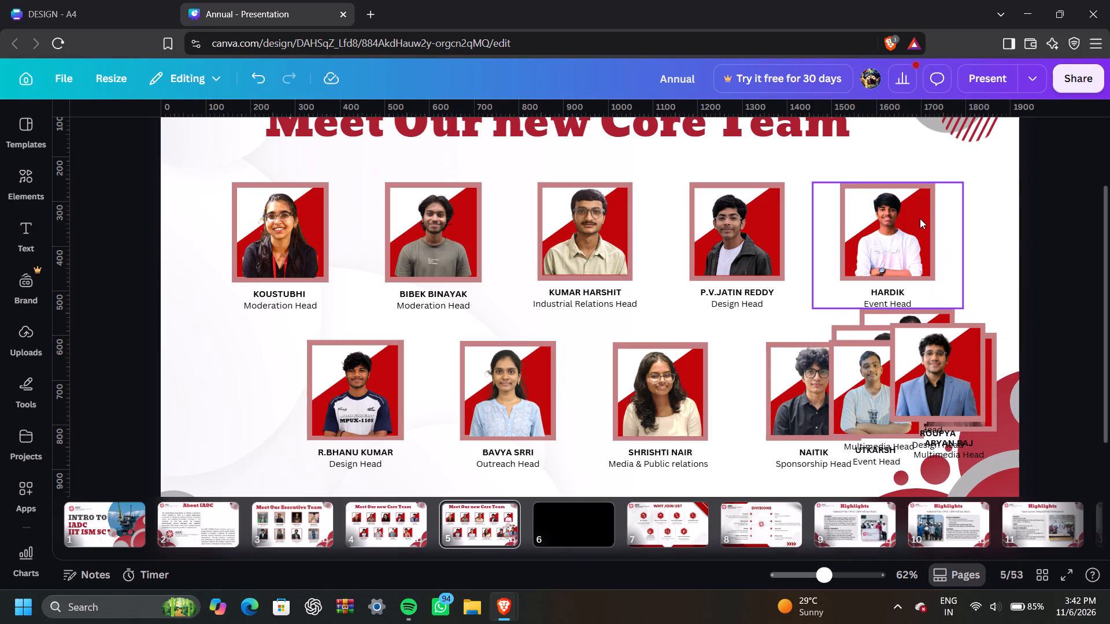
click(920, 218)
click(931, 363)
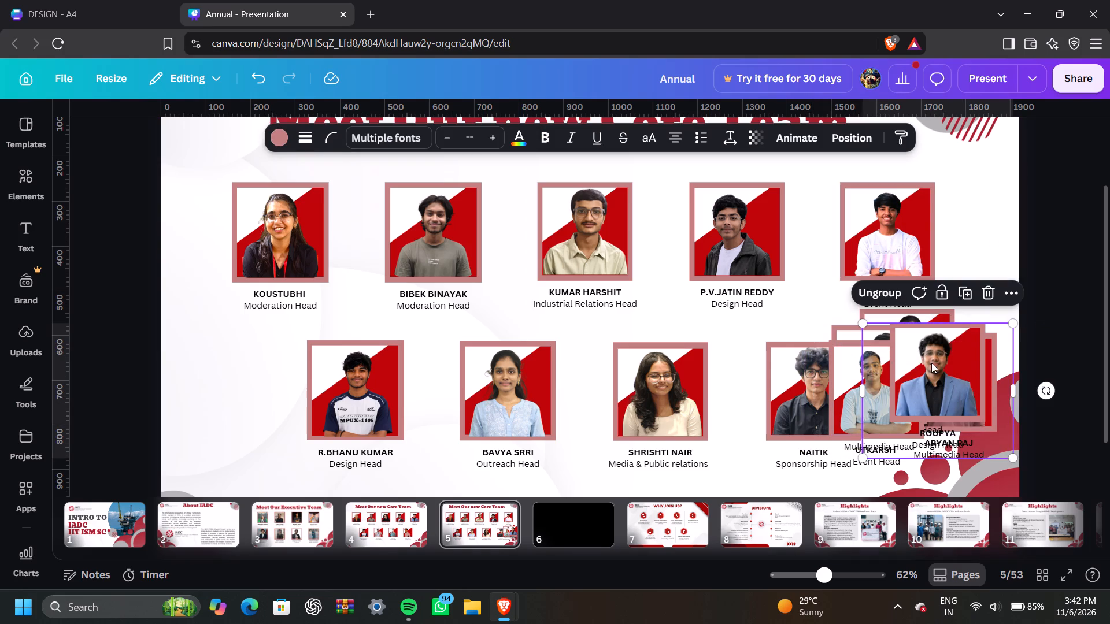
key(Delete)
Swap the second row's first card, a Design Head, with the remaining stacked Event Head card, and delete the displaced Design Head card.
click(882, 395)
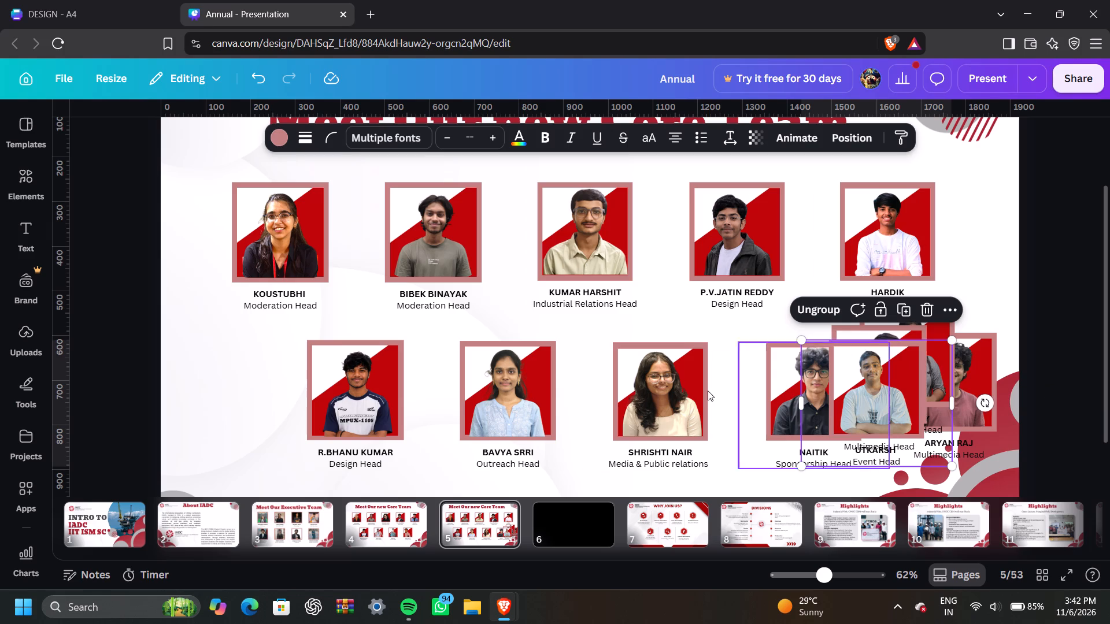
shift+click(379, 411)
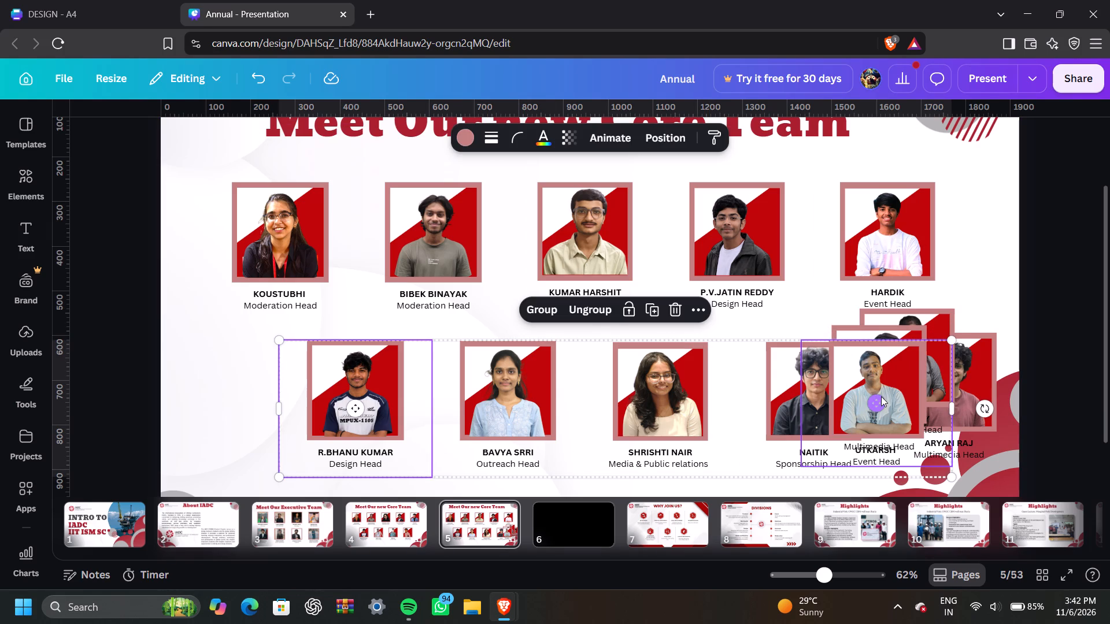
drag(881, 396, 378, 391)
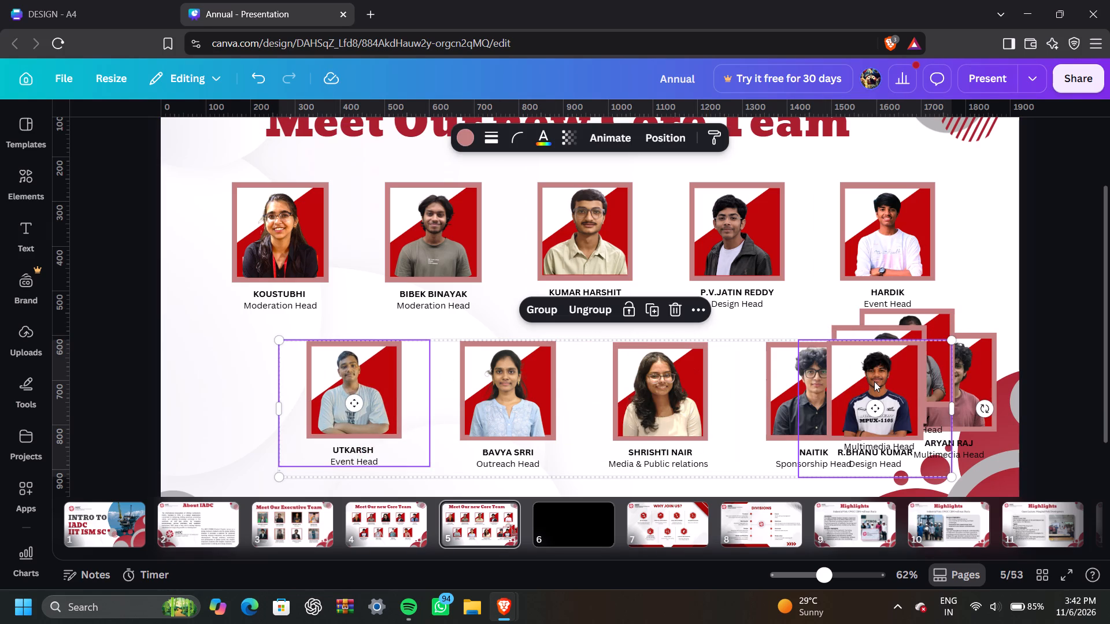
click(874, 381)
key(Delete)
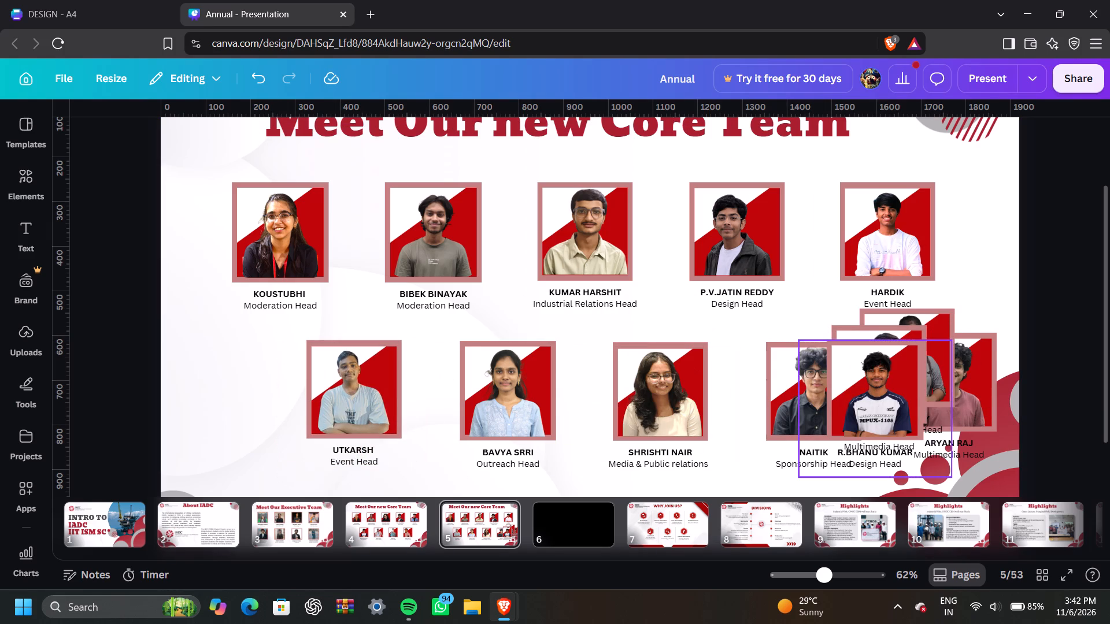
click(905, 385)
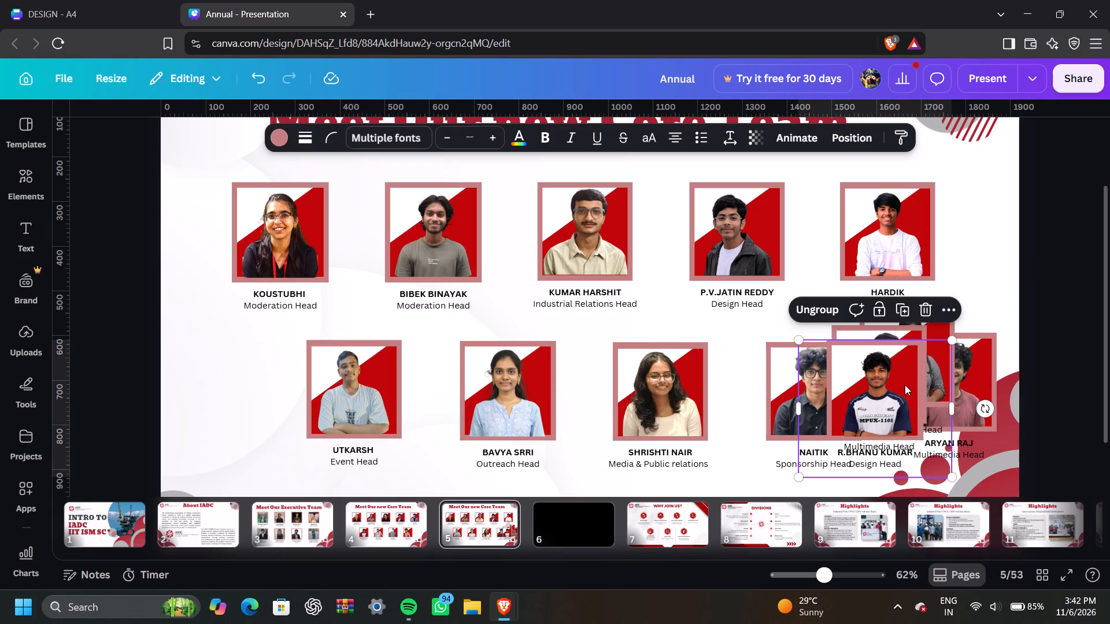
key(ctrl+z)
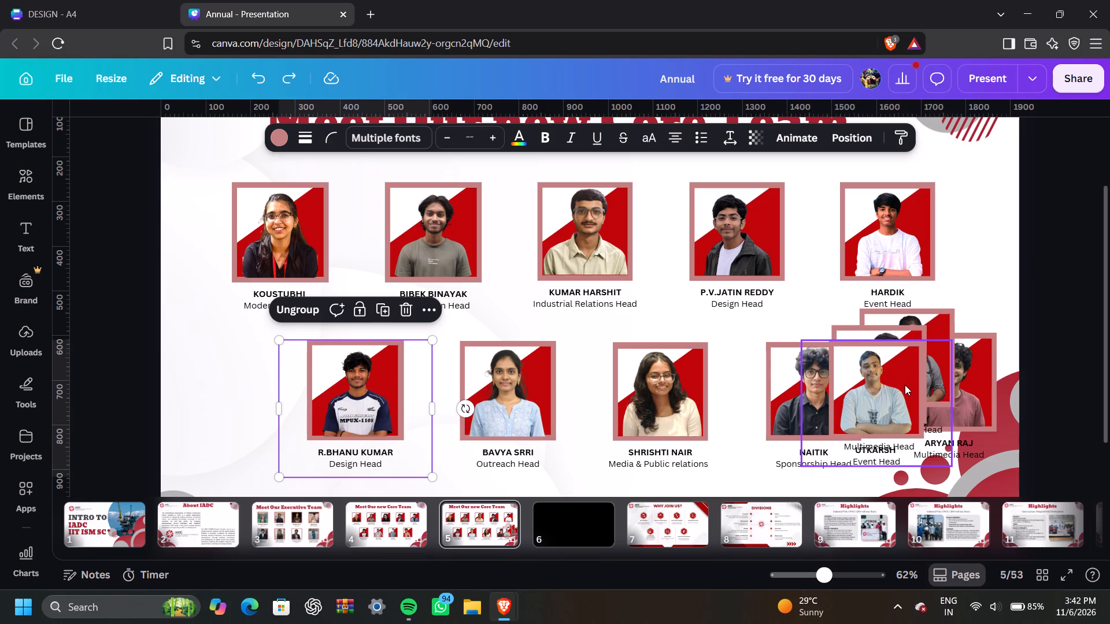
key(ctrl+shift+z)
click(969, 291)
click(906, 363)
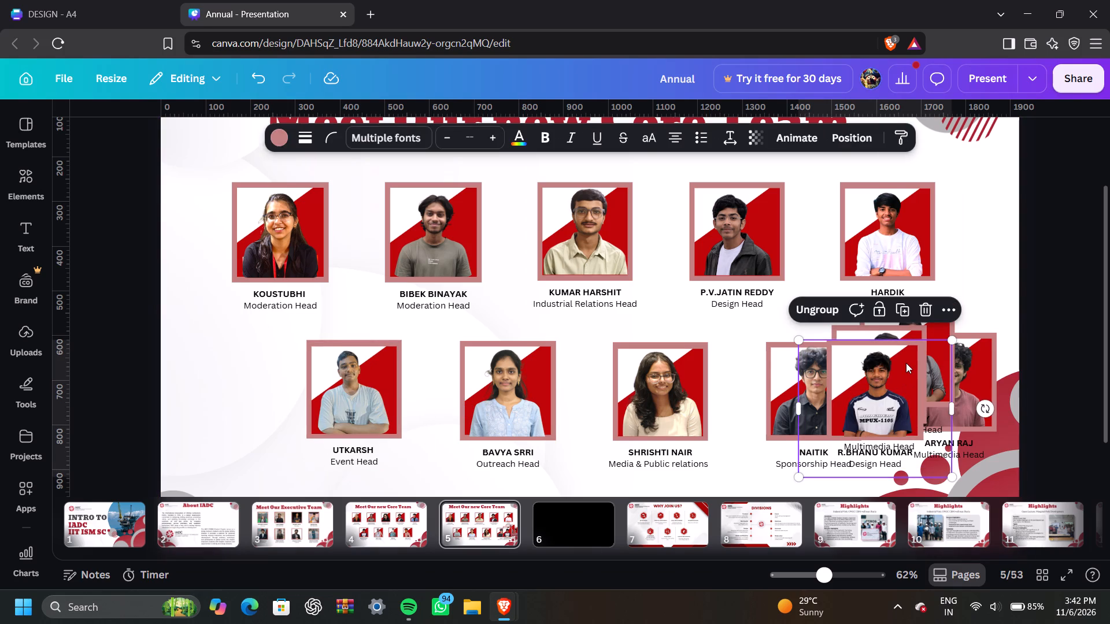
key(Delete)
Swap the fourth top-row Design Head card with the orange-shirted Multimedia Head's card, and delete the displaced Design Head card.
click(871, 380)
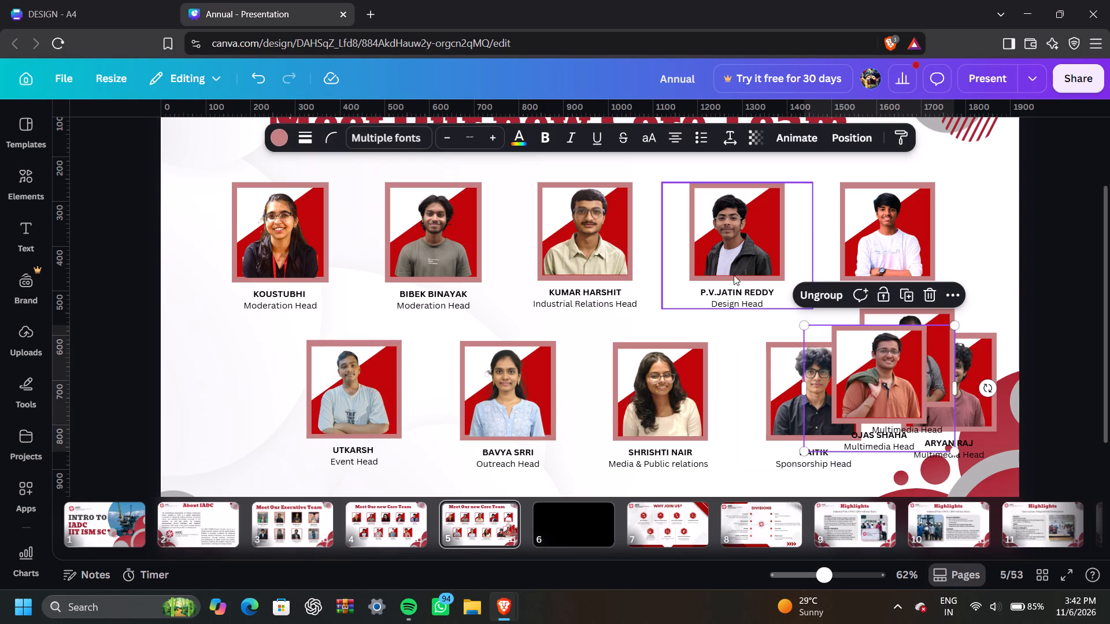
shift+click(713, 211)
drag(741, 246, 859, 356)
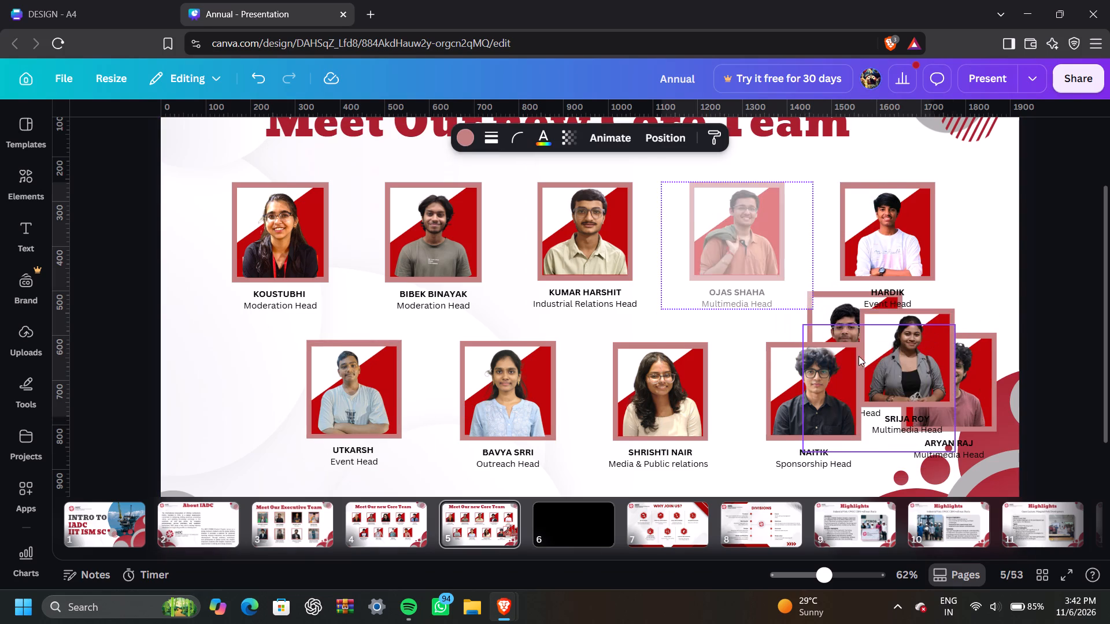
click(989, 244)
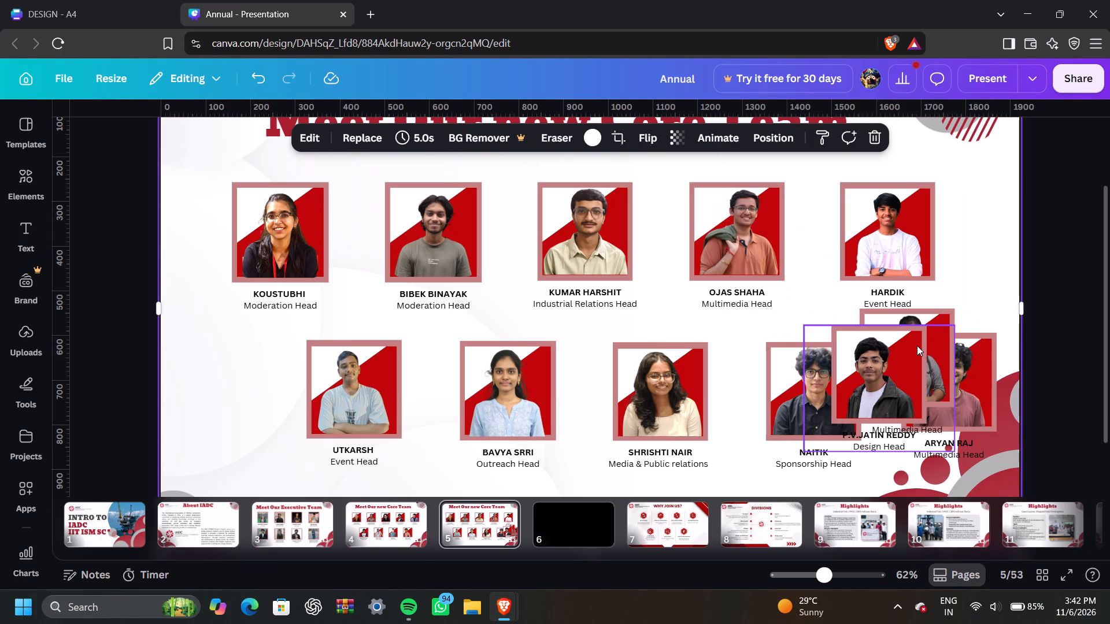
click(917, 346)
key(Delete)
Swap the second top-row Moderation Head card with the grey-jacketed Multimedia Head's card, and delete the displaced Moderation Head card.
click(941, 335)
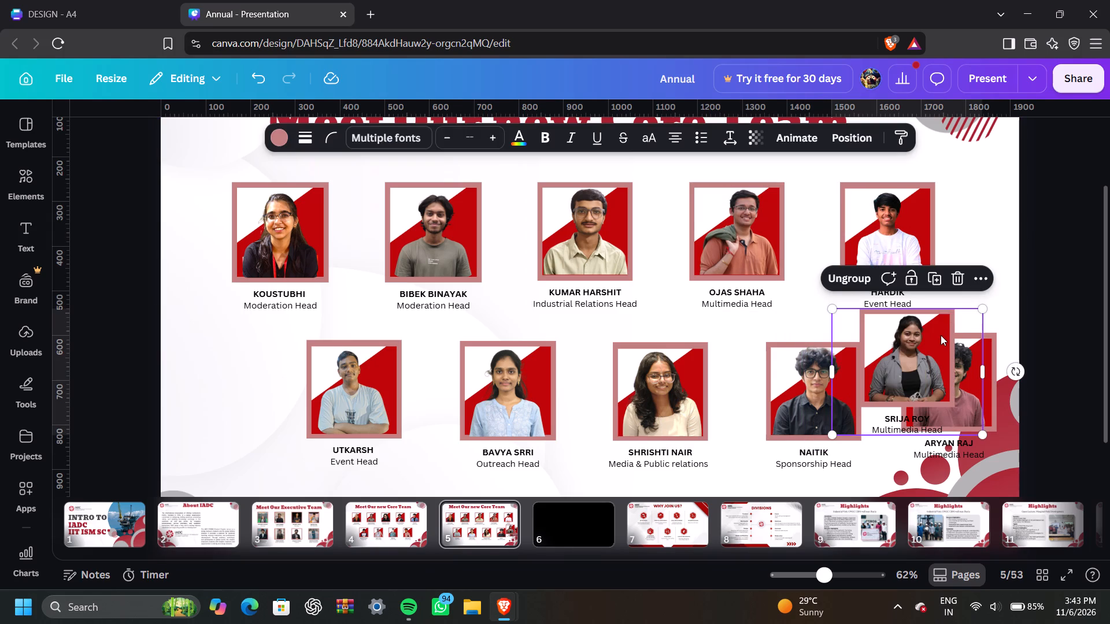
shift+click(435, 234)
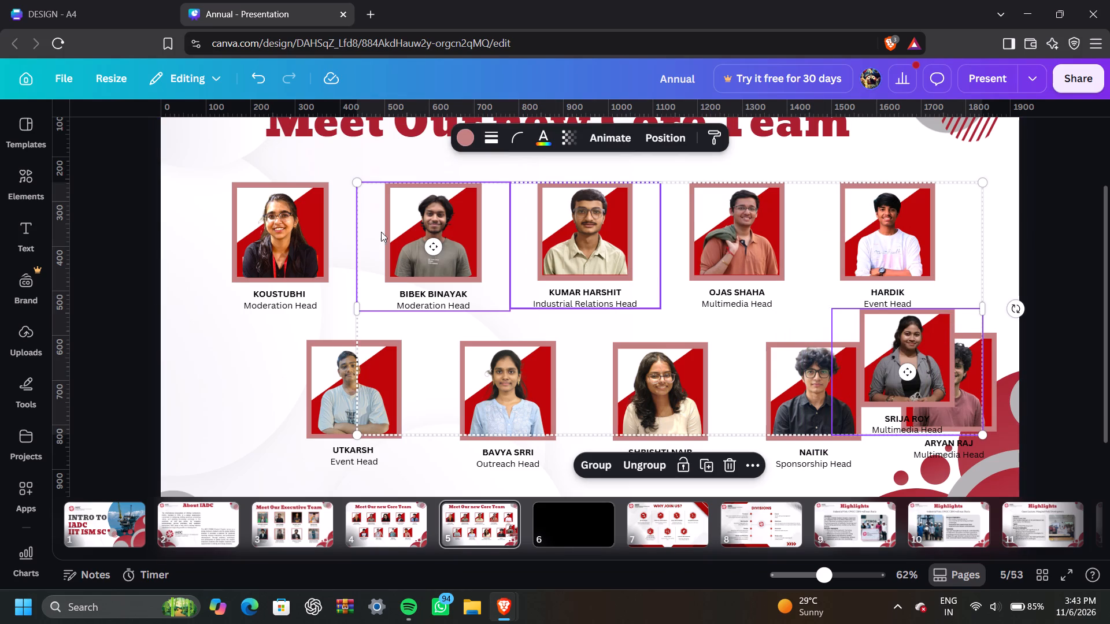
drag(431, 243, 913, 359)
click(1015, 266)
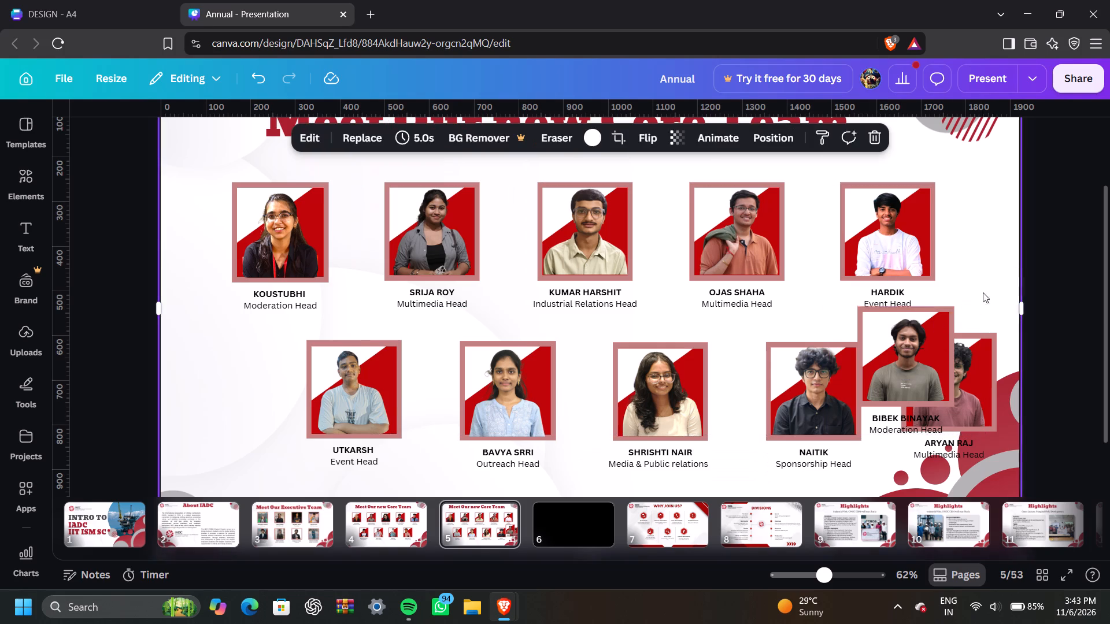
click(890, 367)
key(Delete)
Swap the first top-row Moderation Head card with the last stacked Multimedia Head card, and delete the displaced Moderation Head card.
click(967, 382)
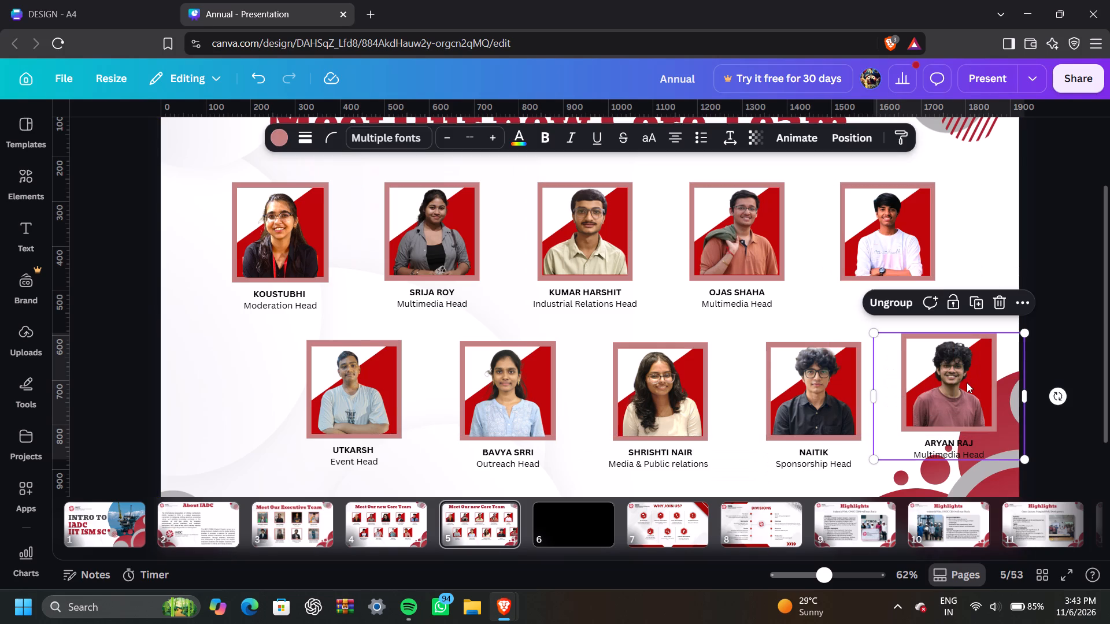
shift+click(269, 218)
drag(277, 251, 299, 251)
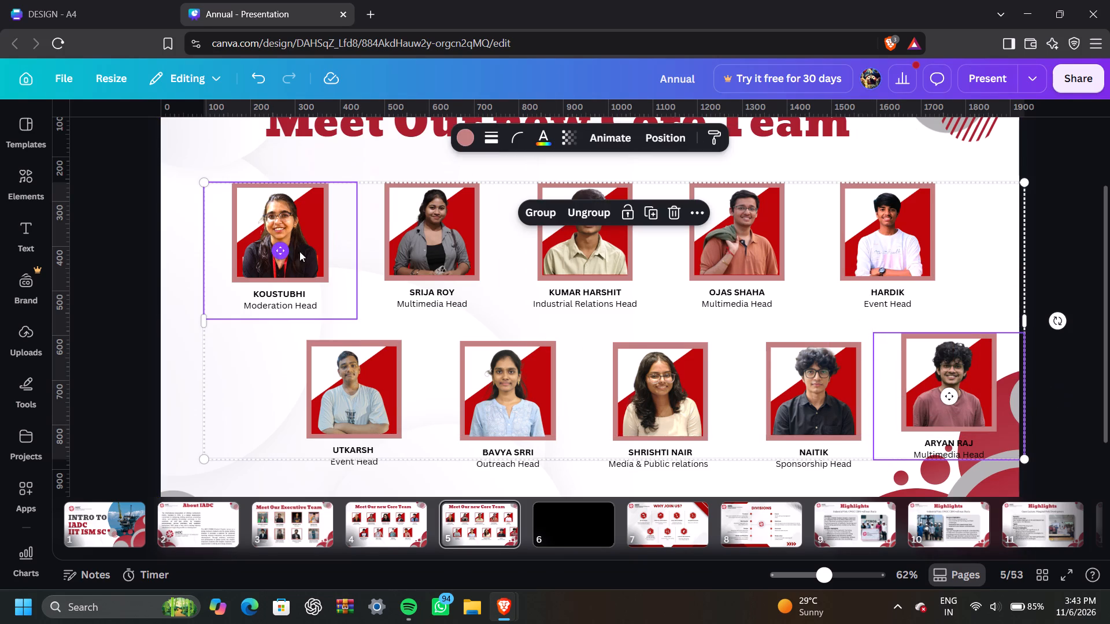
drag(299, 251, 886, 400)
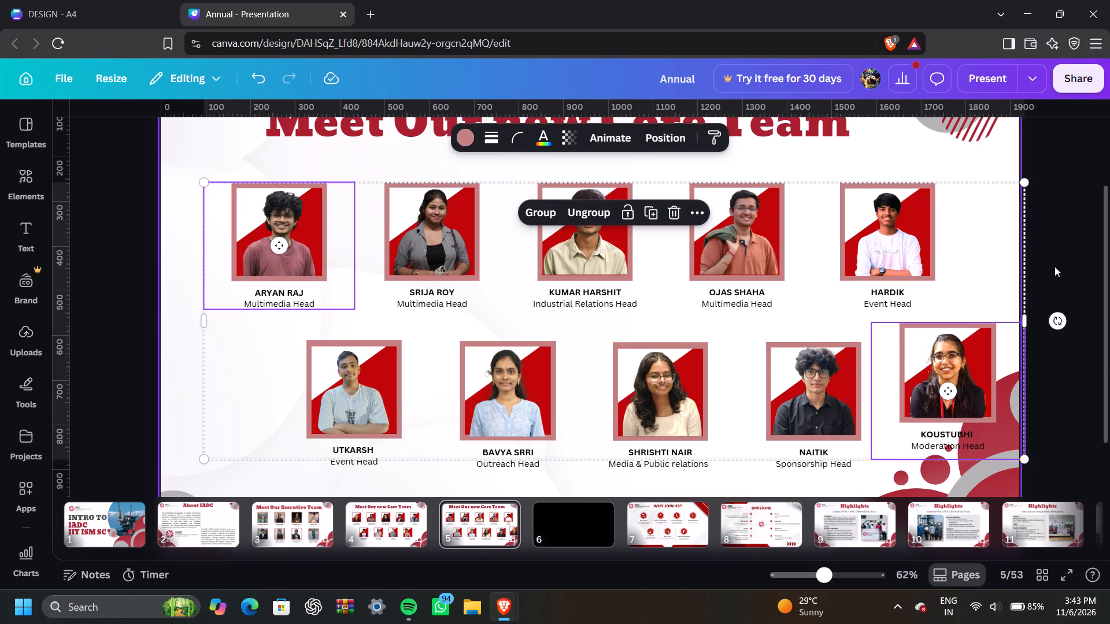
click(1056, 269)
click(972, 373)
key(Delete)
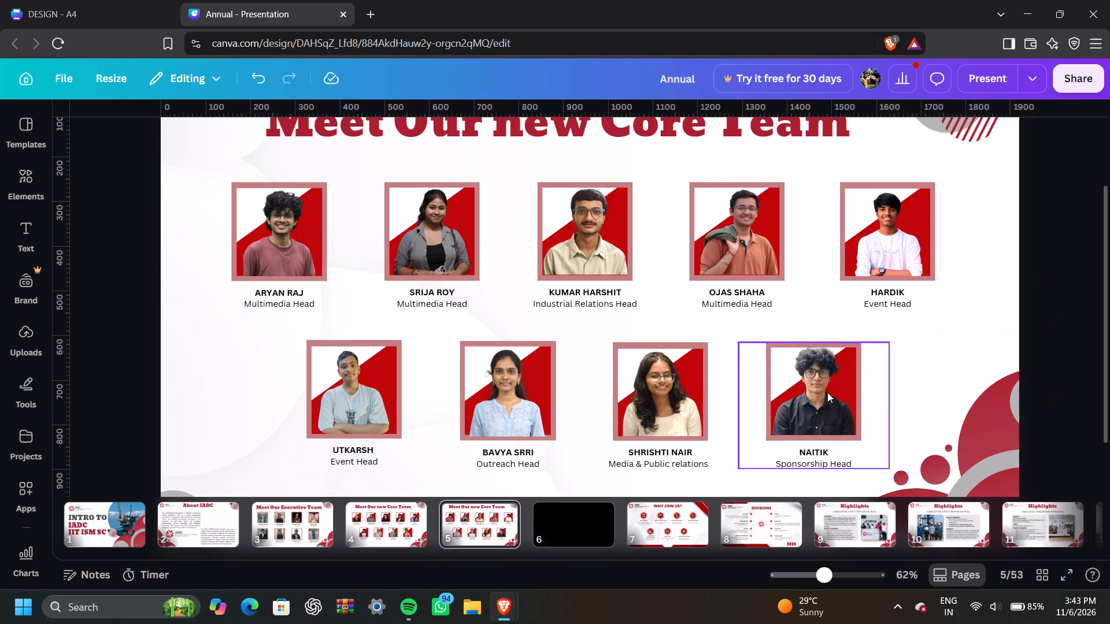
Swap the third and fourth top-row cards so the Multimedia Head comes before the Industrial Relations Head.
click(908, 209)
click(600, 240)
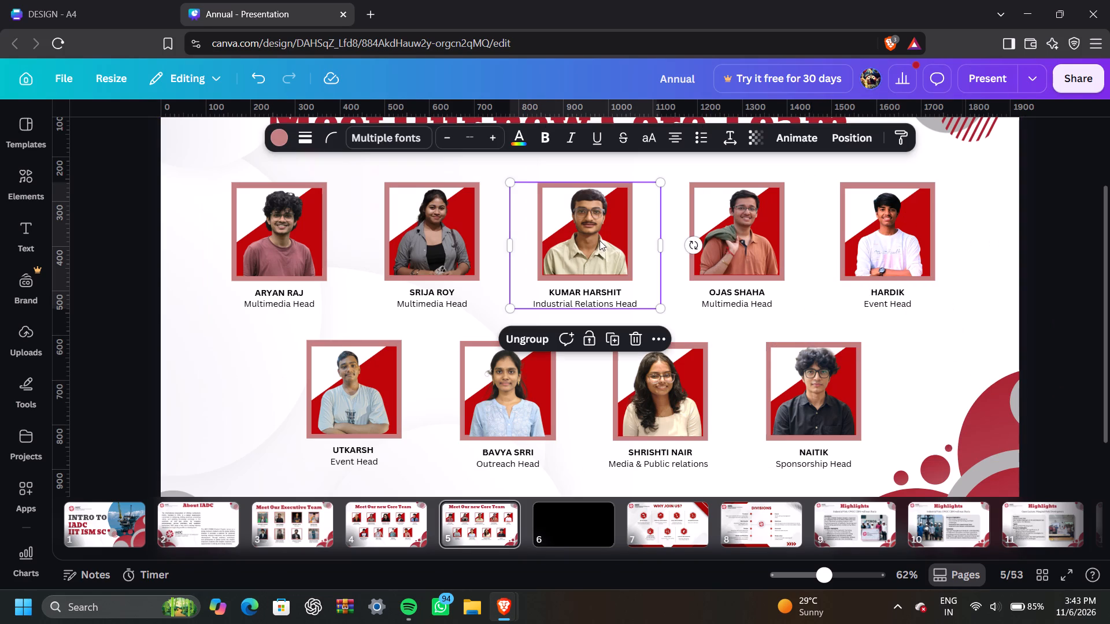
click(702, 229)
shift+click(612, 228)
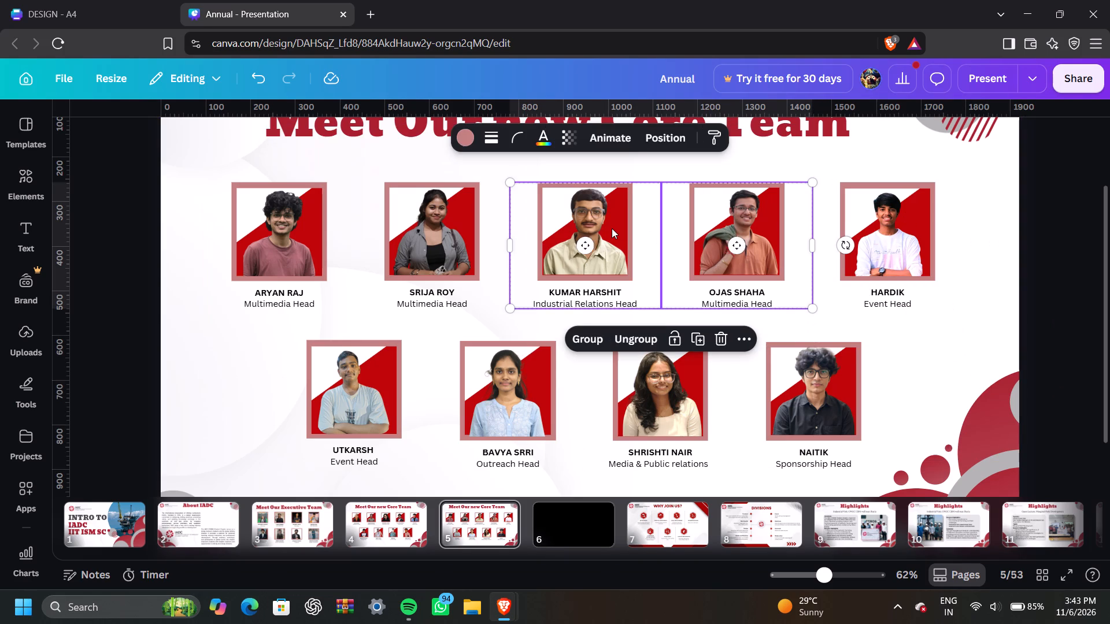
drag(589, 240, 672, 233)
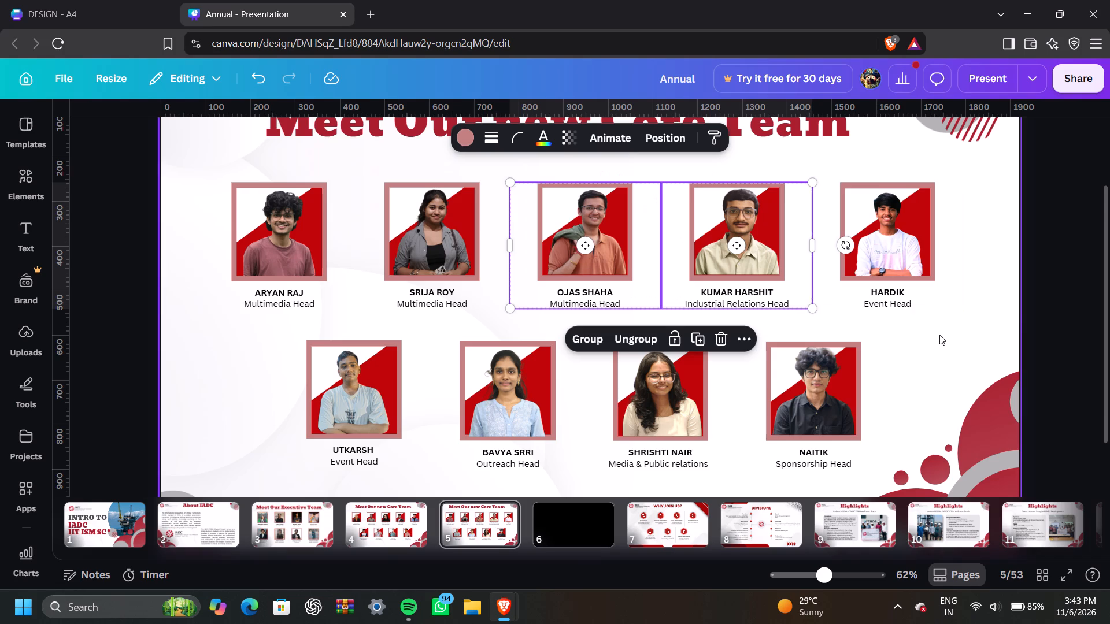
click(939, 335)
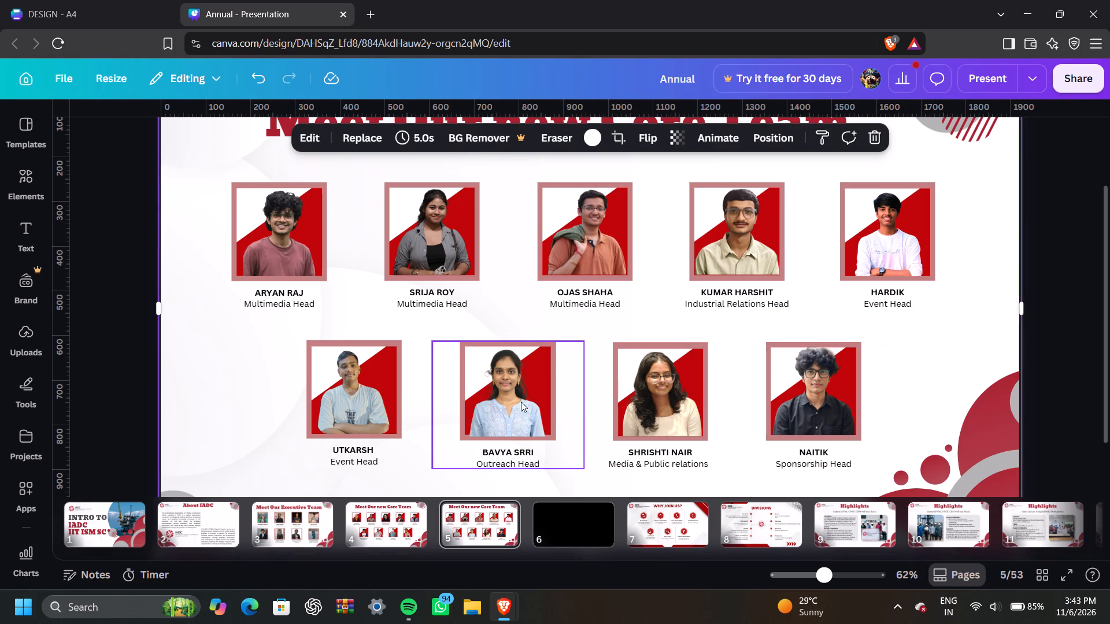
Swap the second row's Outreach Head card with the last top-row Event Head card.
click(517, 399)
shift+click(887, 232)
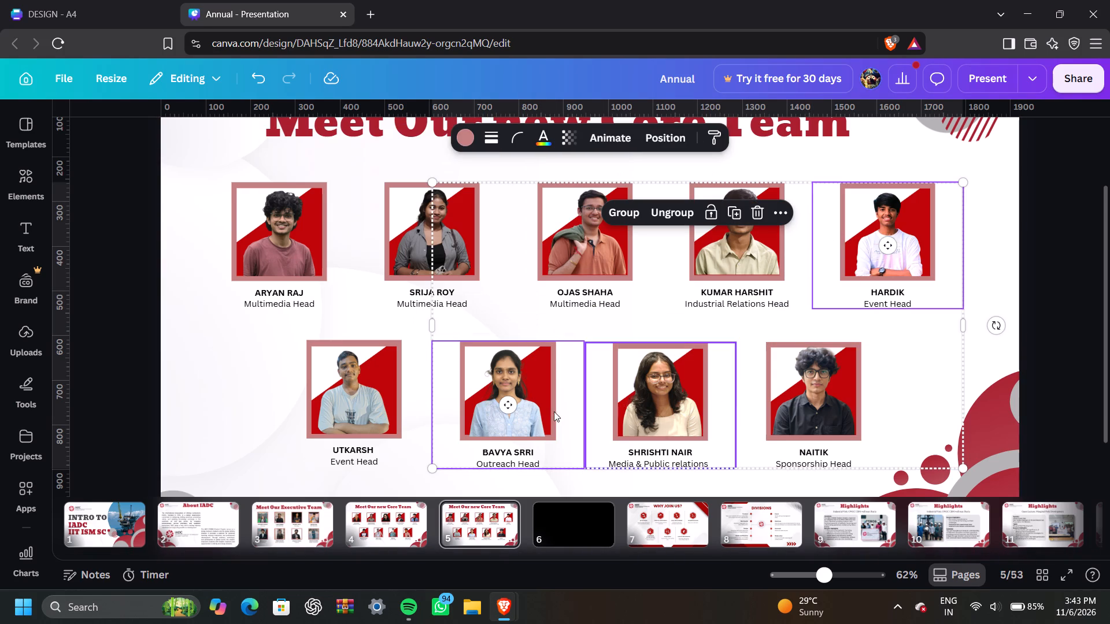
drag(504, 403, 868, 243)
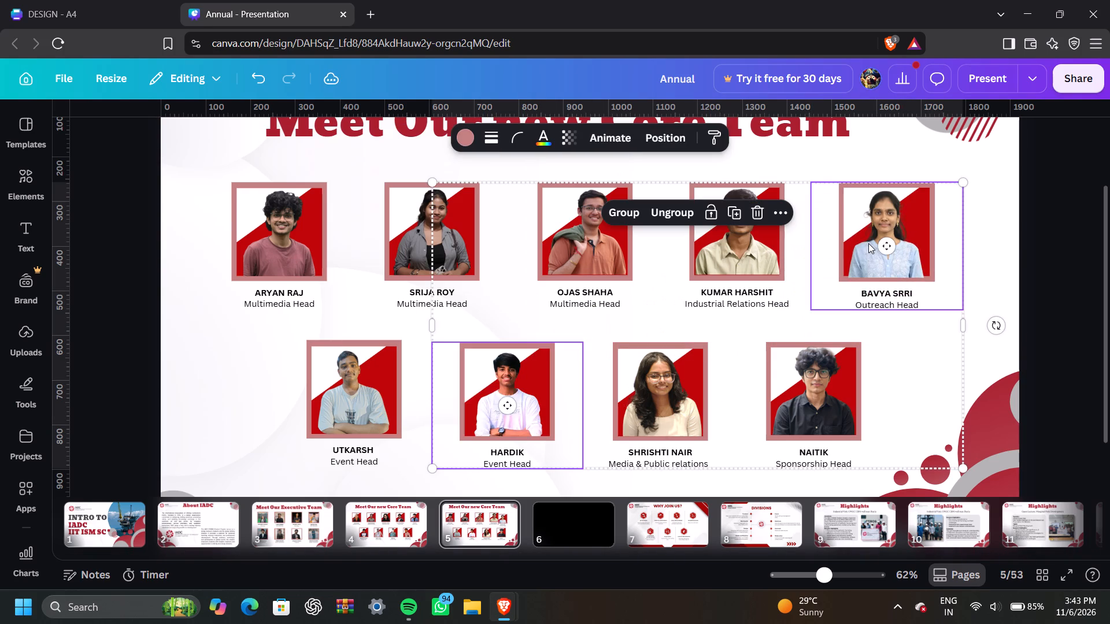
Swap the last top-row Outreach Head card with the second row's Media & Public relations card.
click(1010, 261)
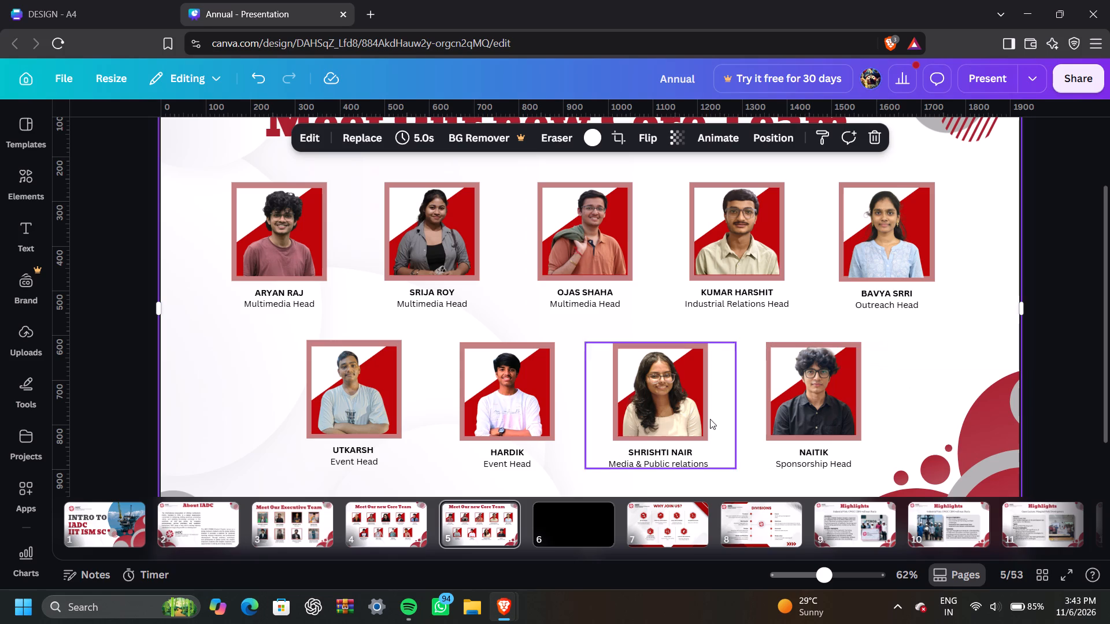
click(1086, 269)
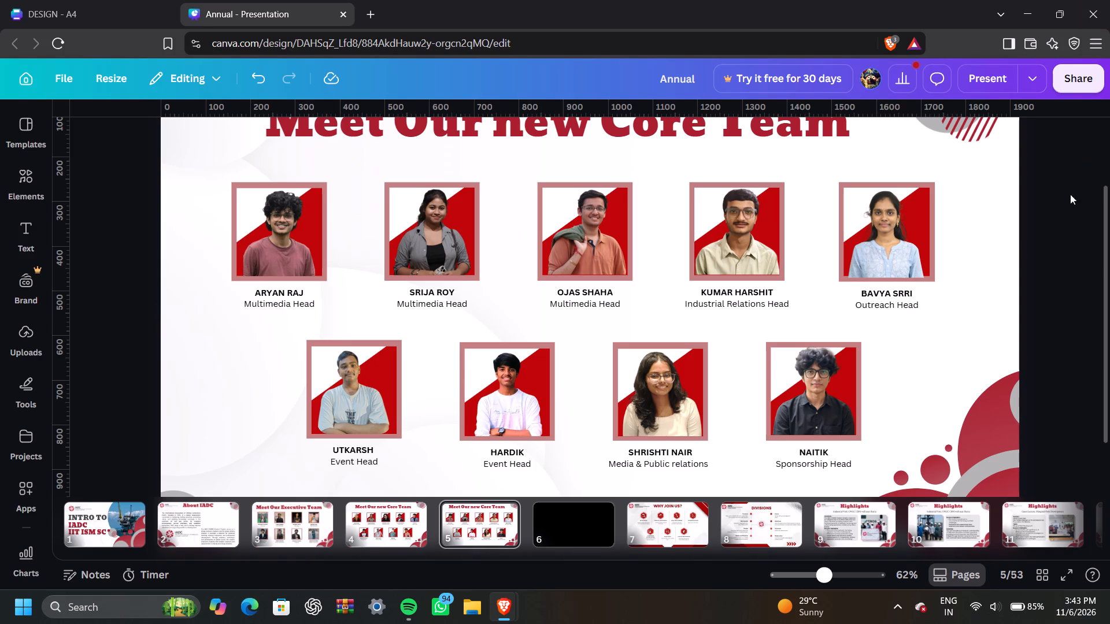
click(721, 409)
shift+click(861, 263)
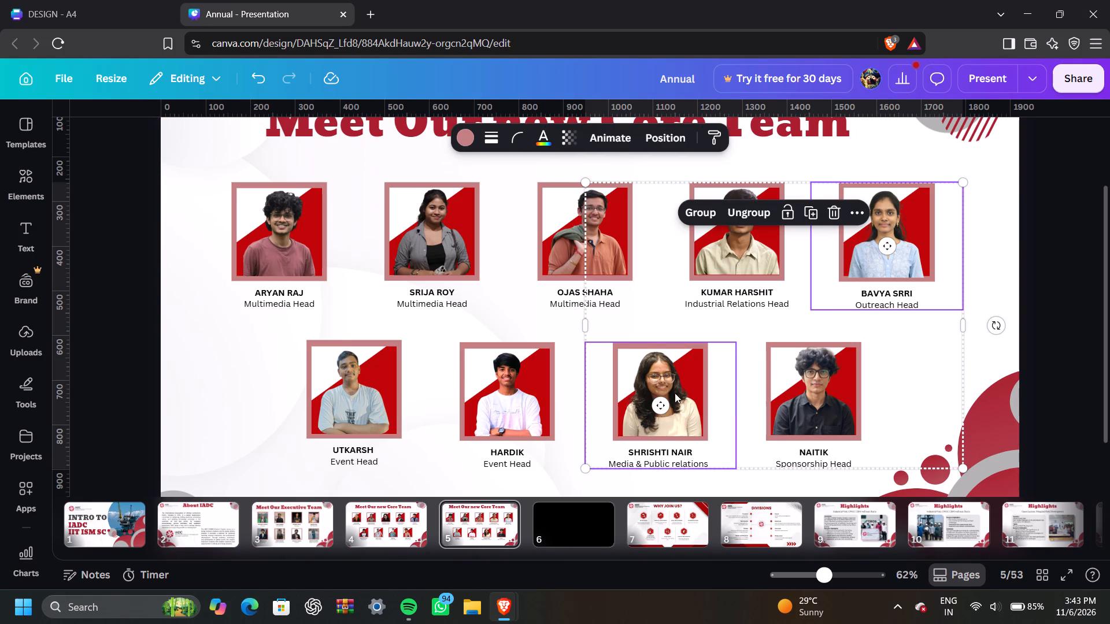
drag(662, 408, 831, 282)
click(980, 244)
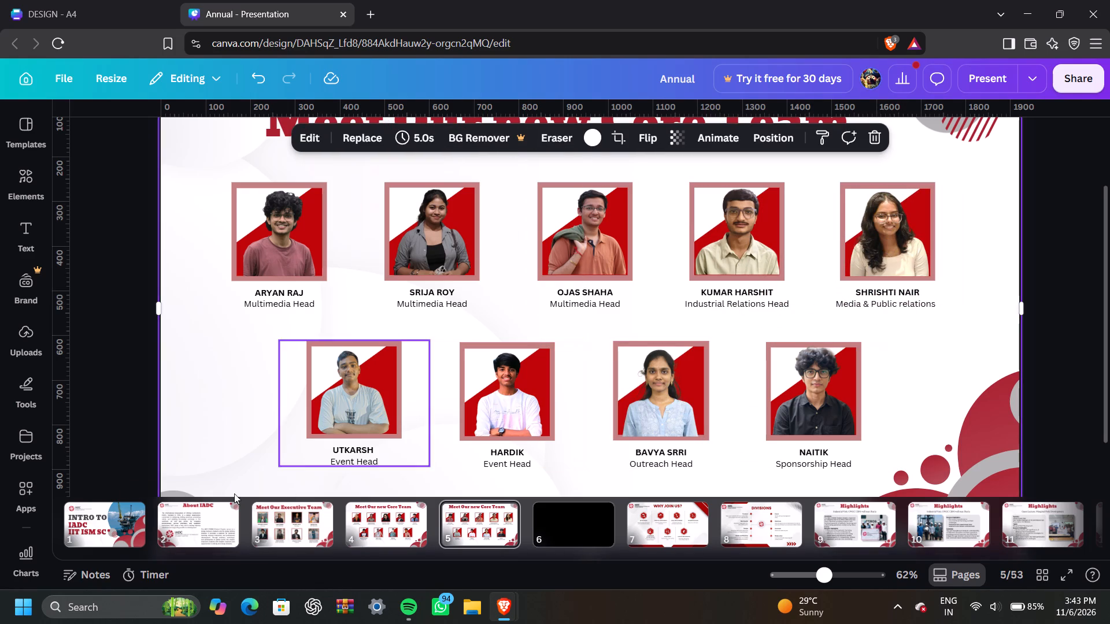
Review the opening pages, including About IADC, the journey video, Why Join Us and Divisions.
click(142, 520)
click(182, 520)
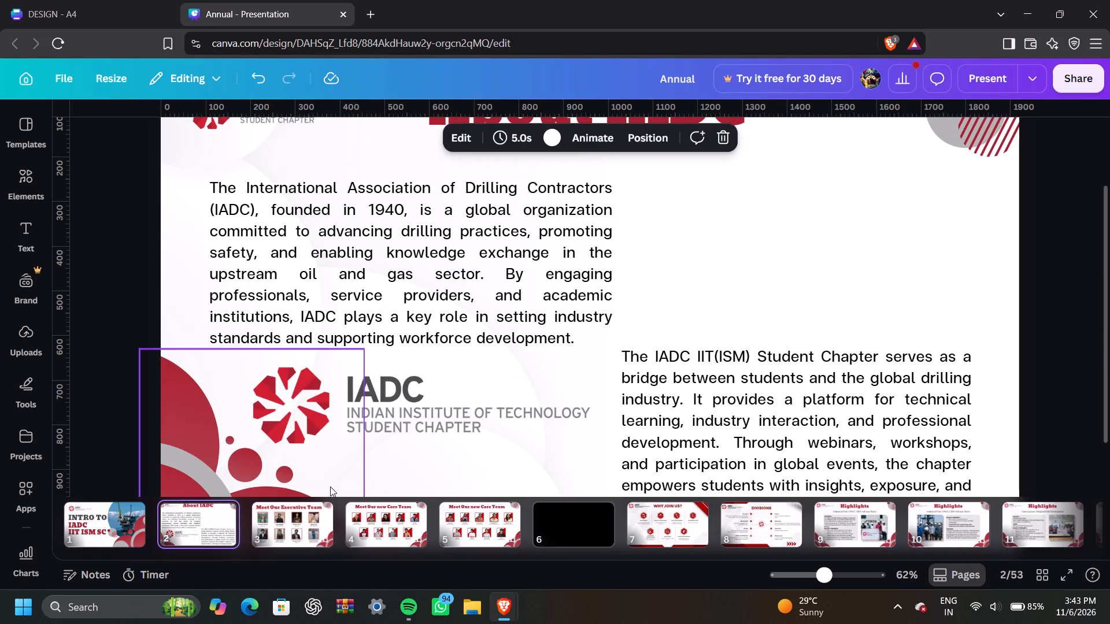
click(331, 488)
click(277, 528)
click(576, 516)
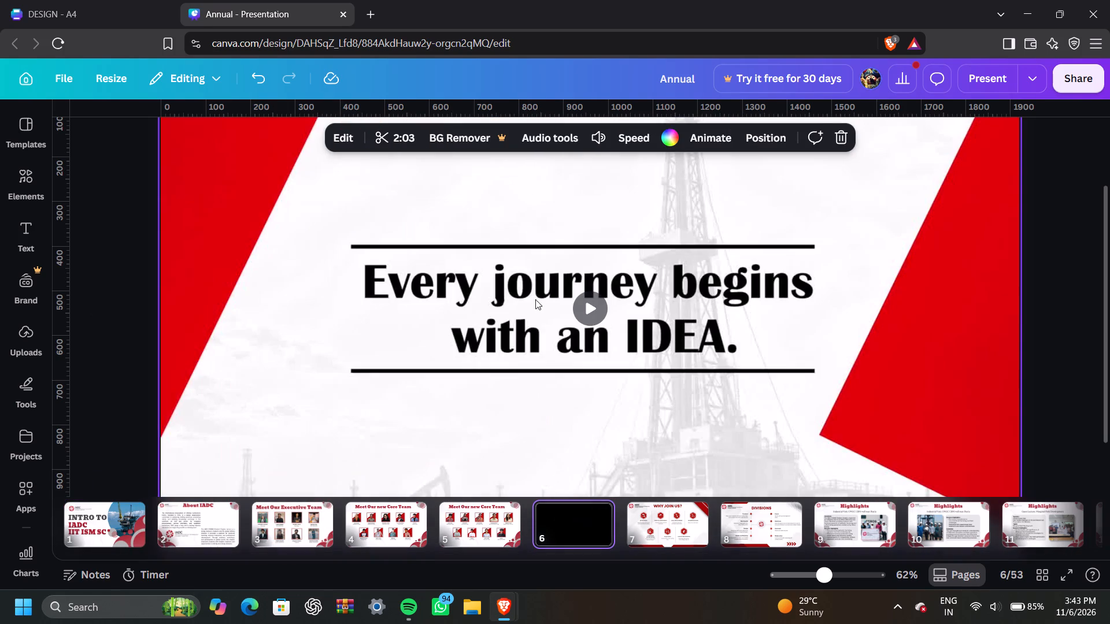
right_click(633, 536)
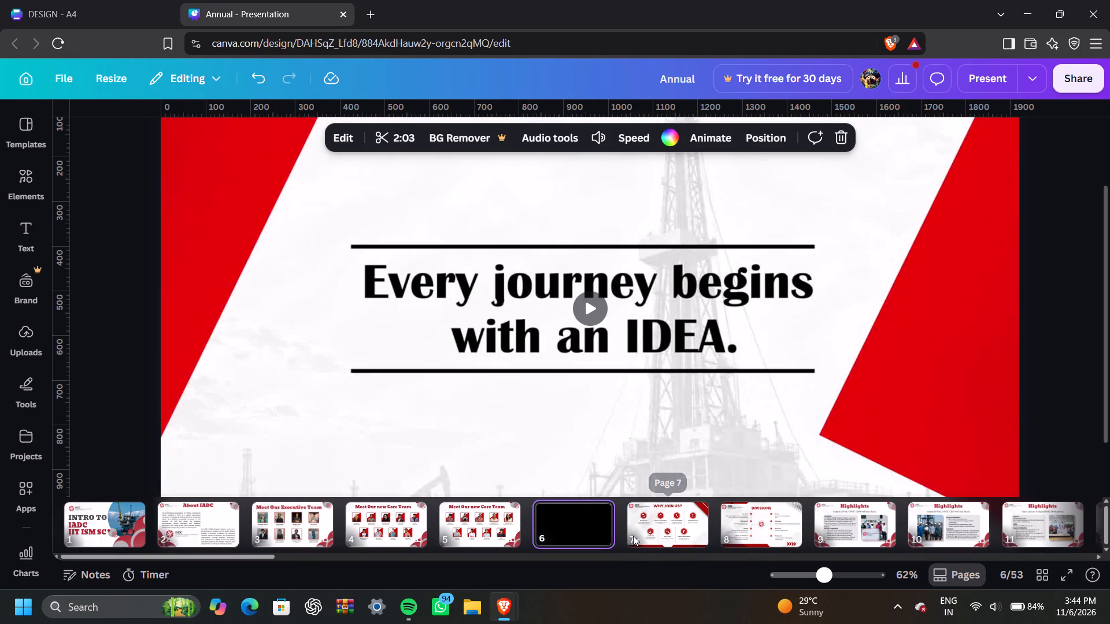
click(564, 514)
click(564, 514)
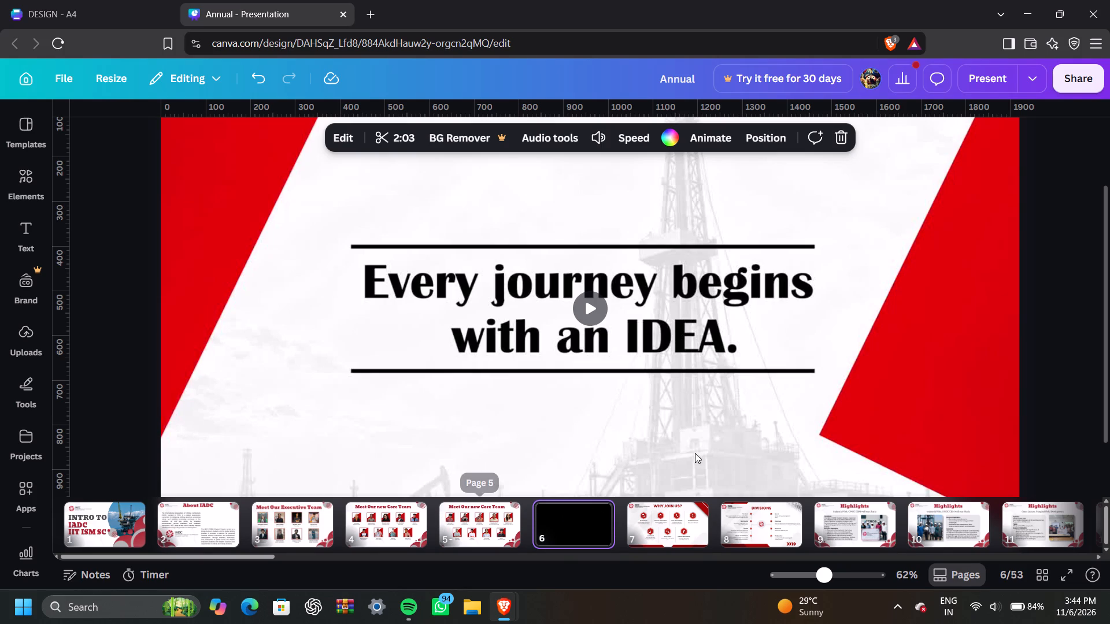
click(657, 532)
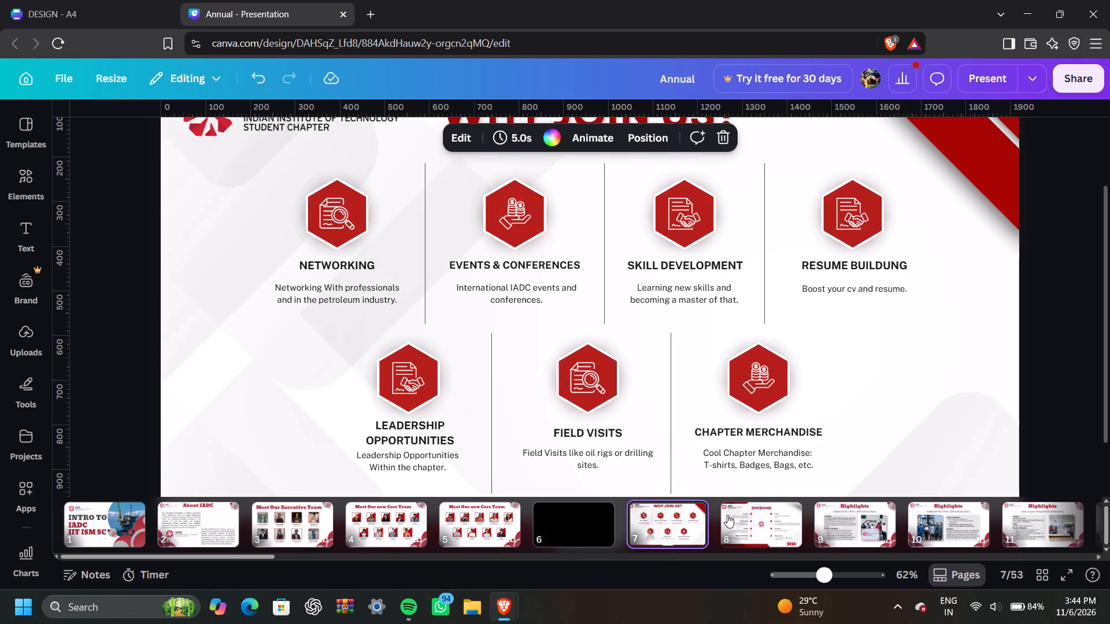
click(752, 519)
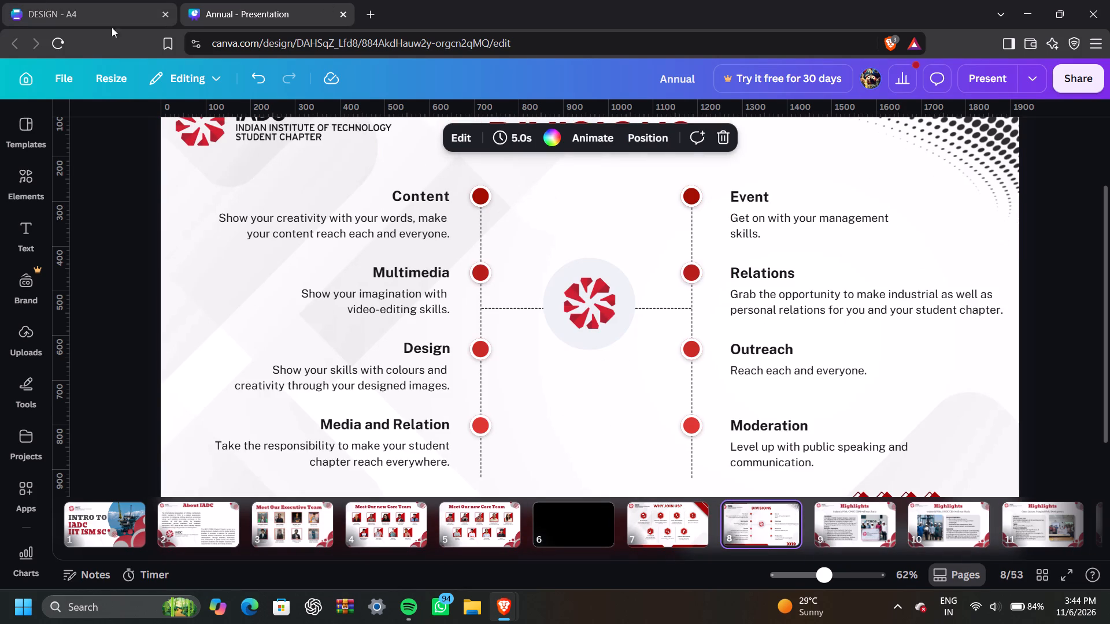
Look through the Highlights, Conferences, Global Presence, Opportunities Ahead, Thank You and Next Steps pages to check the remaining content.
scroll(530, 183, right, 1)
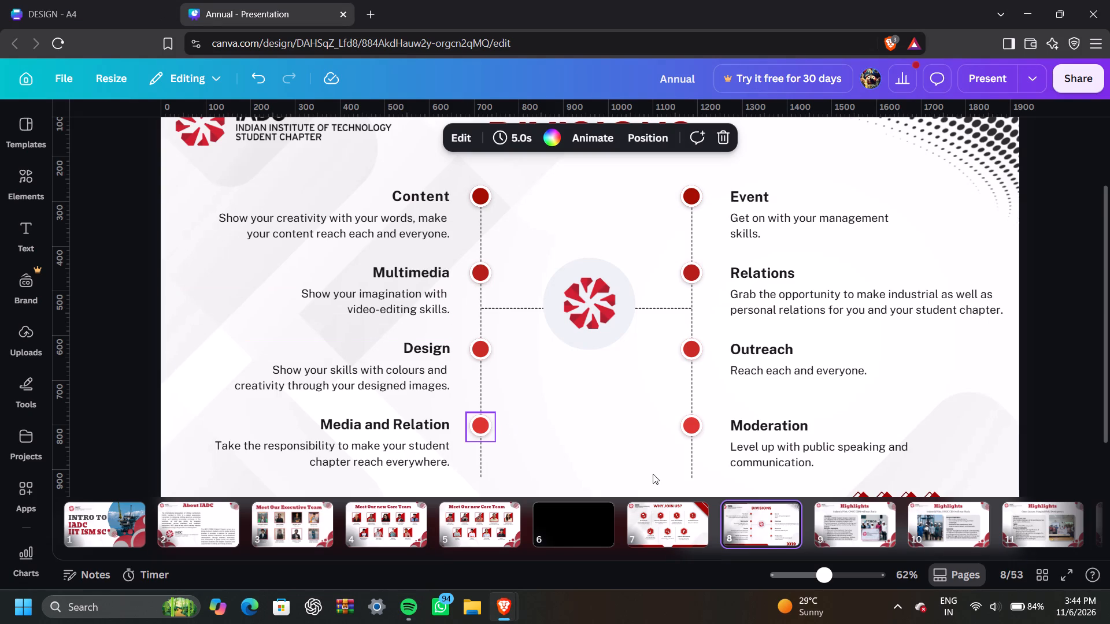
click(836, 506)
key(Right)
key(Right)
key(Right)
key(Right)
key(Right)
key(Right)
key(Right)
key(Right)
key(Right)
key(Right)
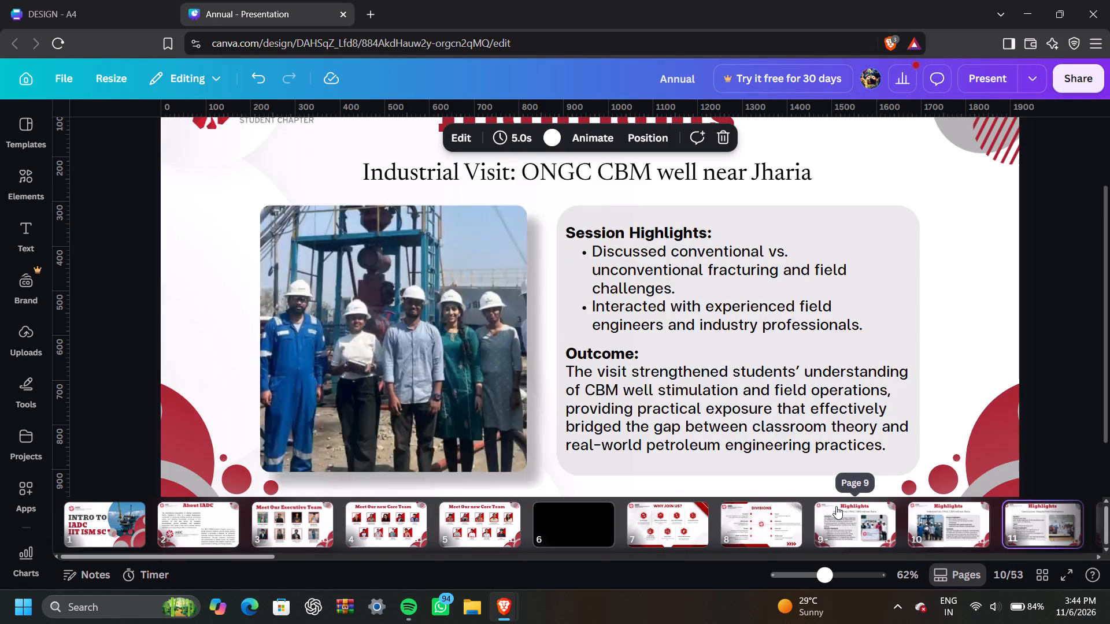
key(Right)
key(Right)
key(Right)
key(Right)
key(Right)
key(Right)
key(Right)
key(Right)
key(Right)
key(Right)
key(Right)
key(Right)
key(Right)
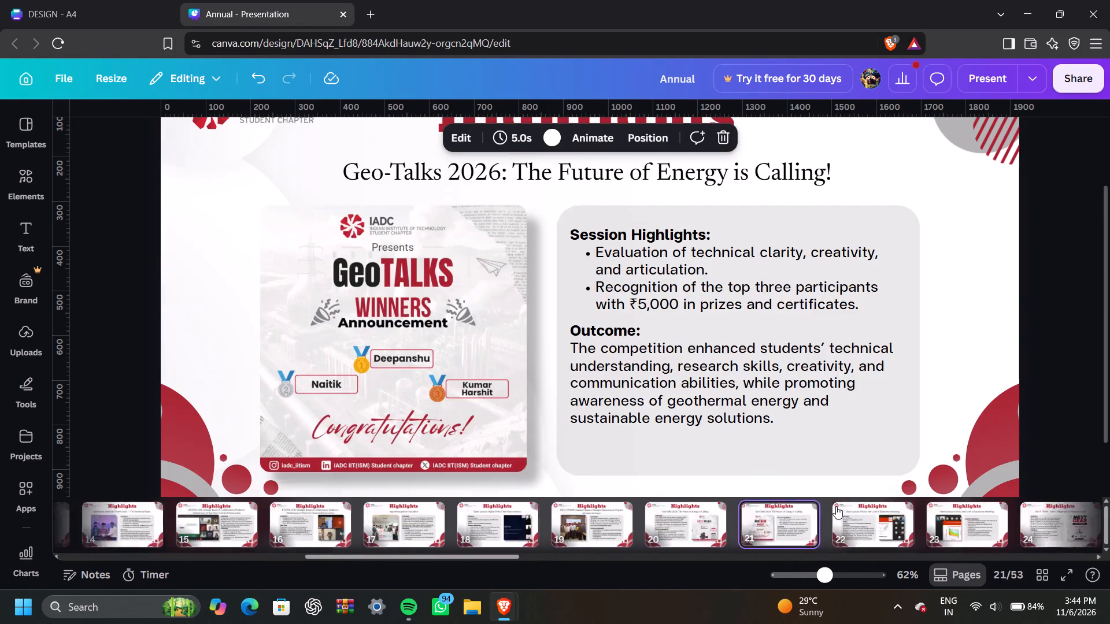
key(Right)
key(Right)
key(Right)
key(Right)
key(Right)
key(Right)
key(Right)
key(Right)
key(Right)
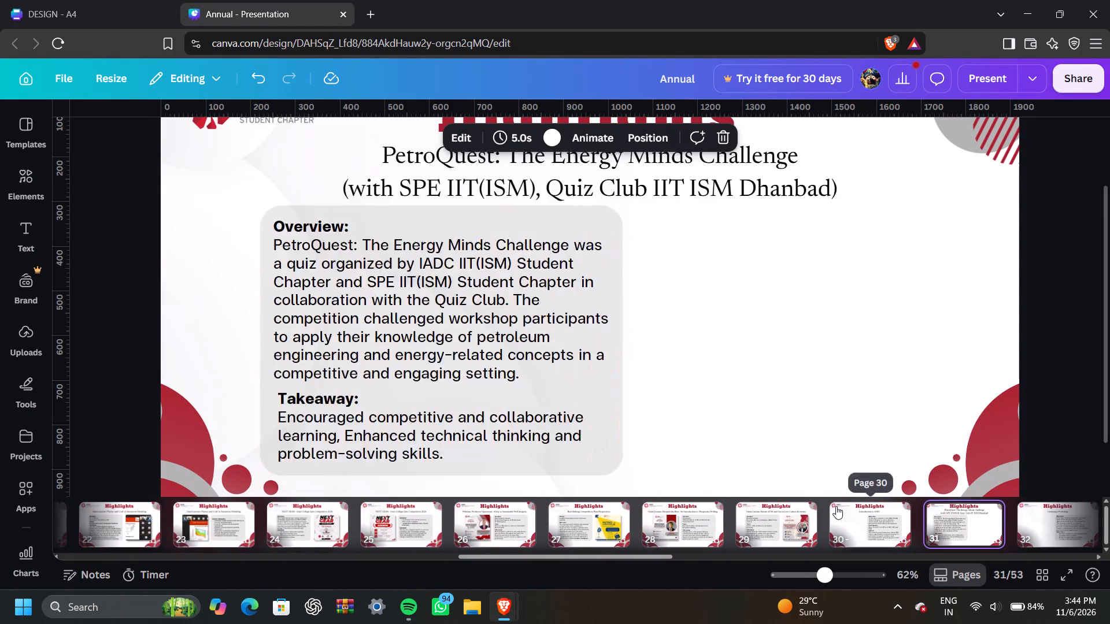
key(Right)
key(Right)
key(Right)
key(Right)
key(Right)
key(Right)
key(Right)
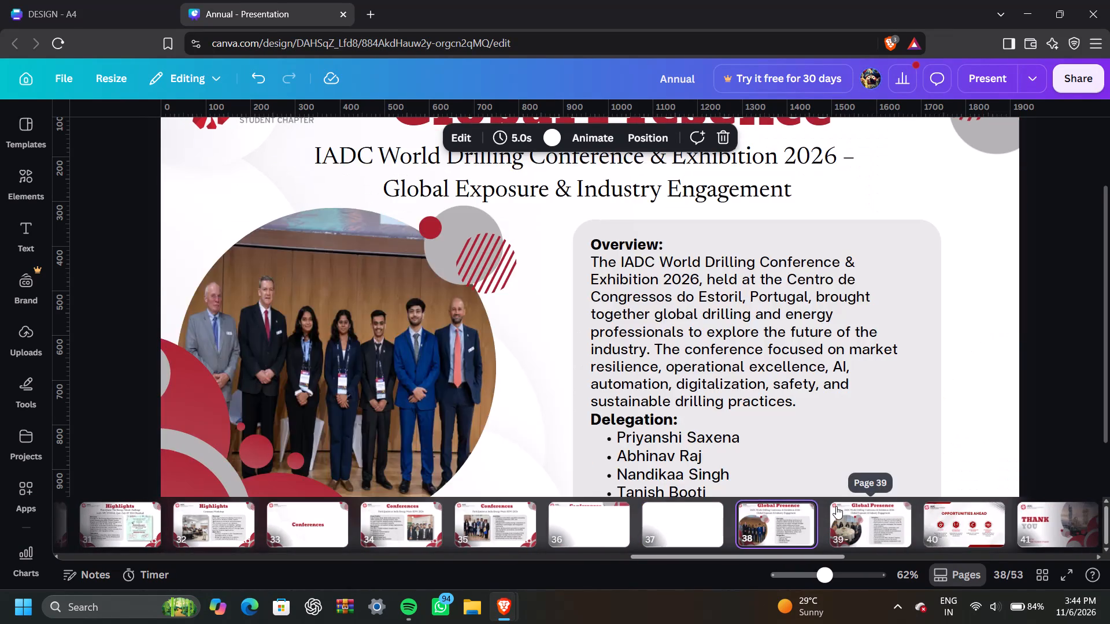
key(Left)
key(Left)
key(Right)
key(Right)
key(Right)
key(Right)
key(Right)
key(Right)
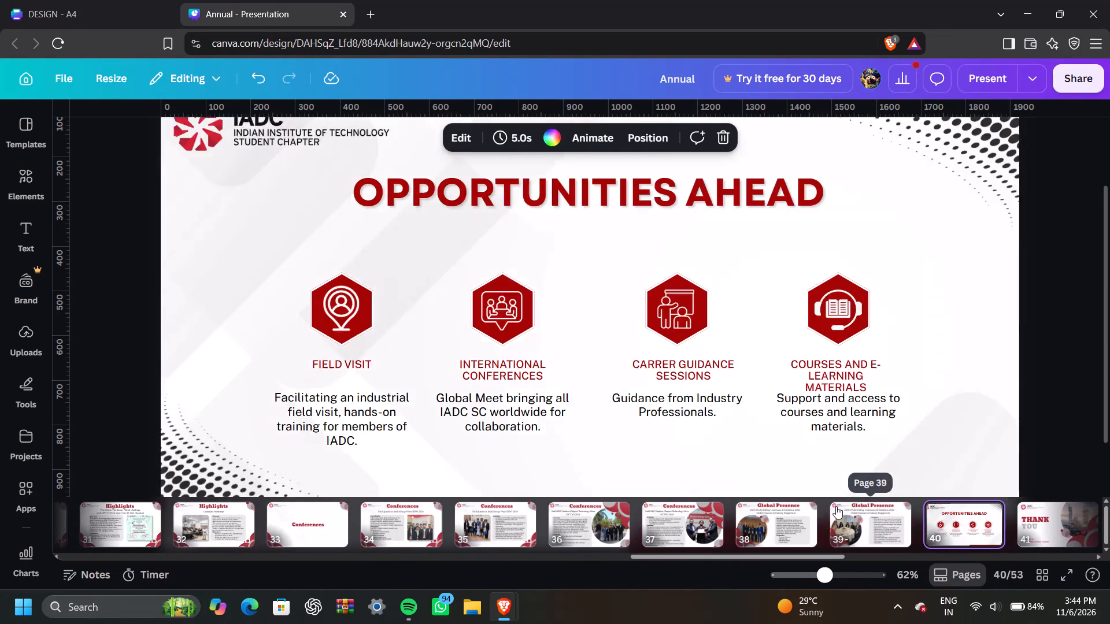
key(Right)
key(Right)
key(Right)
key(Right)
key(Left)
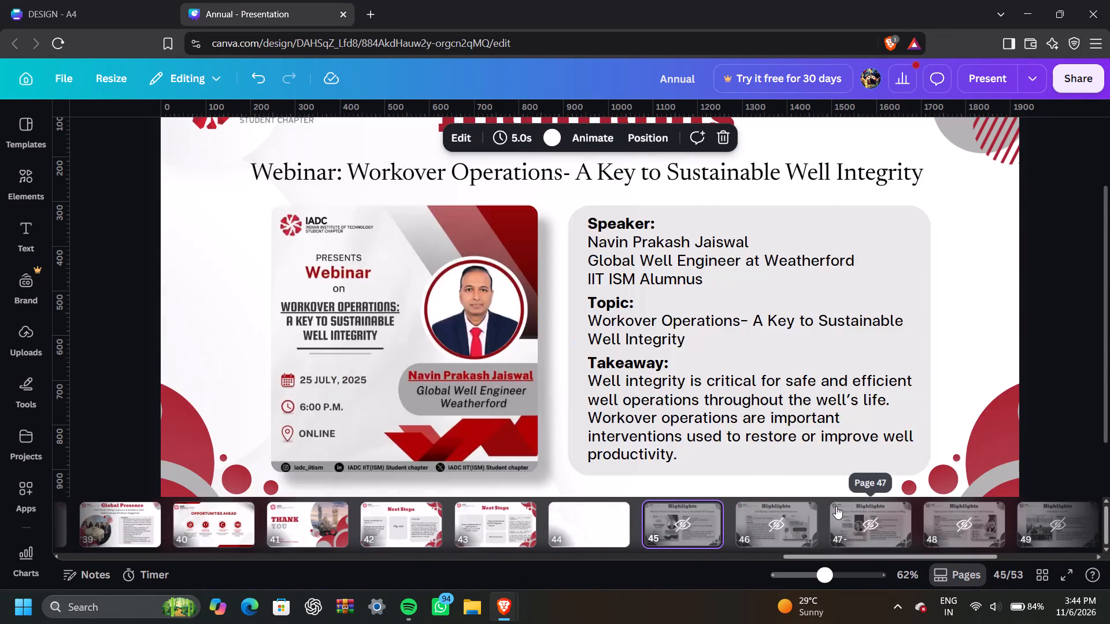
key(Left)
key(Left)
key(Left)
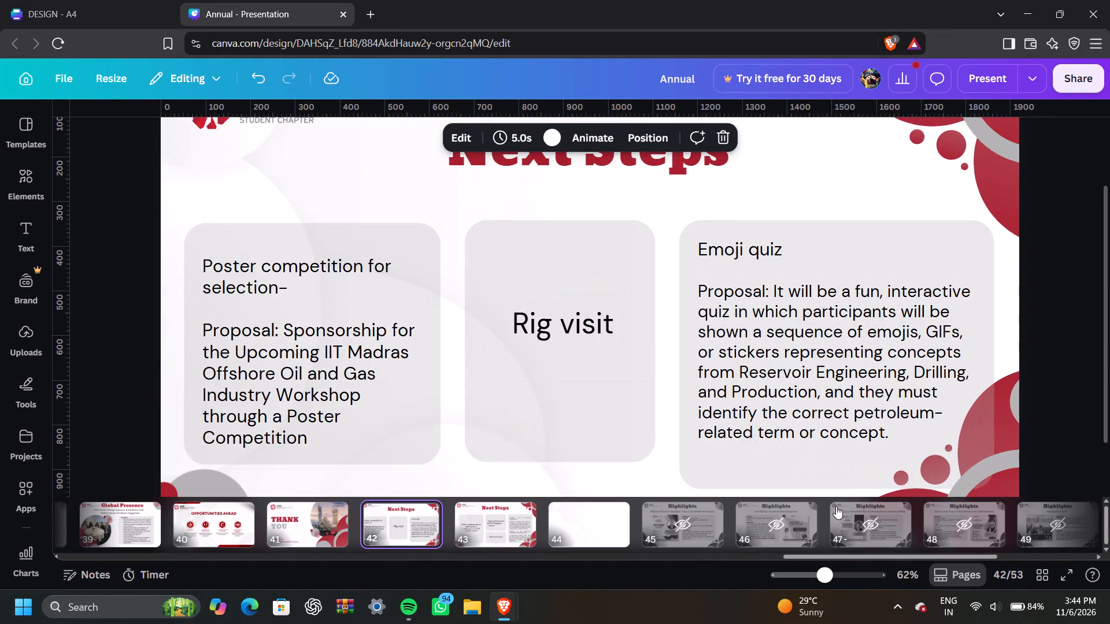
Duplicate the Opportunities Ahead page just before the Thank You page.
click(338, 529)
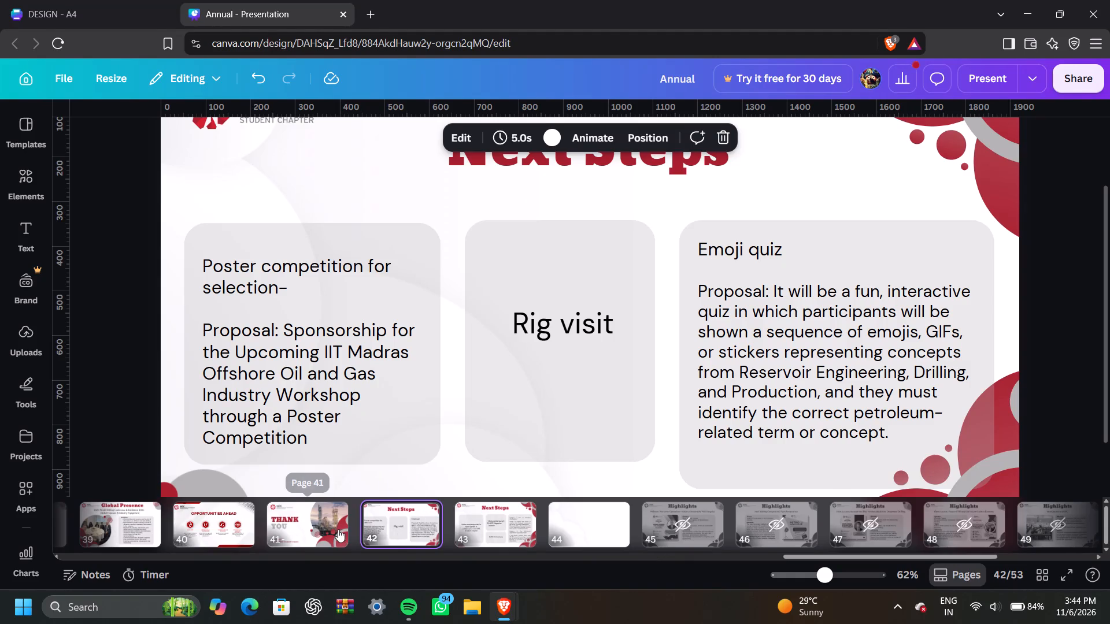
click(236, 515)
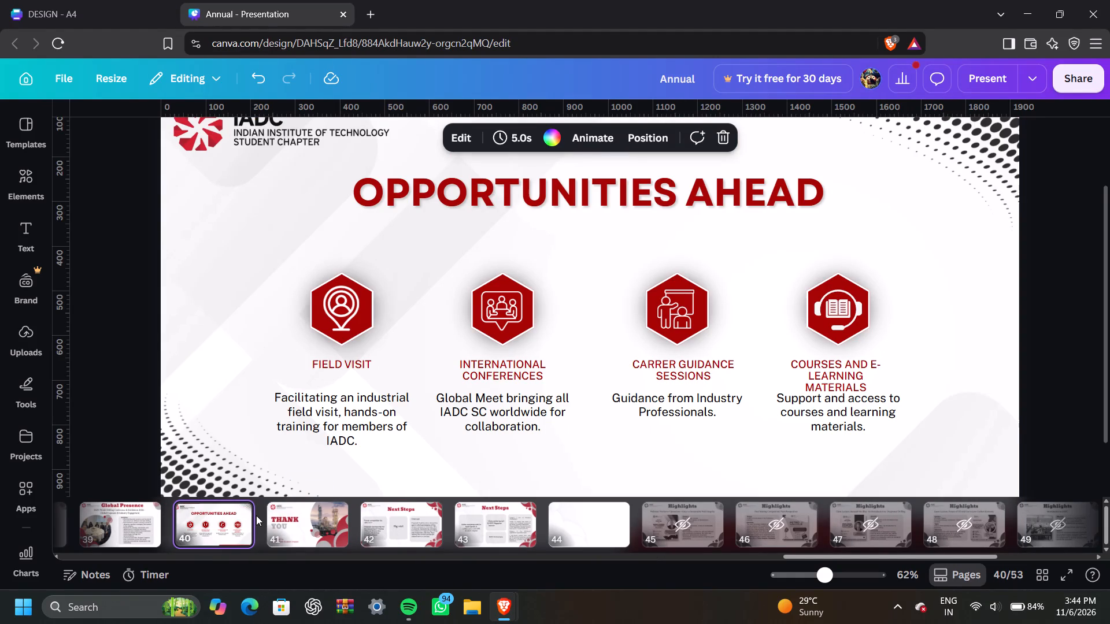
click(243, 509)
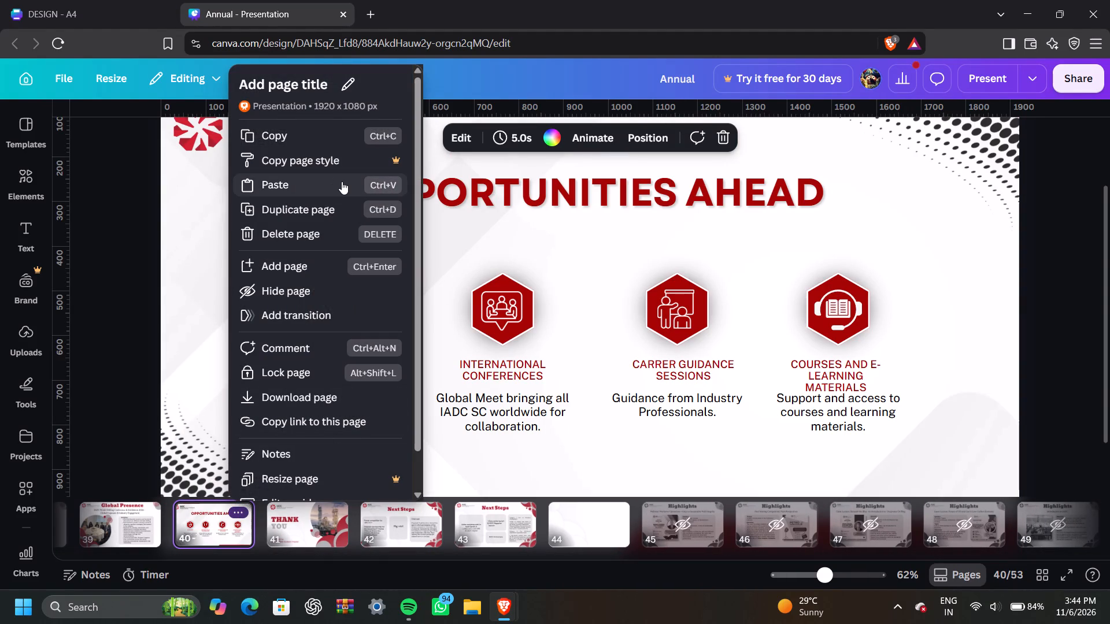
click(335, 216)
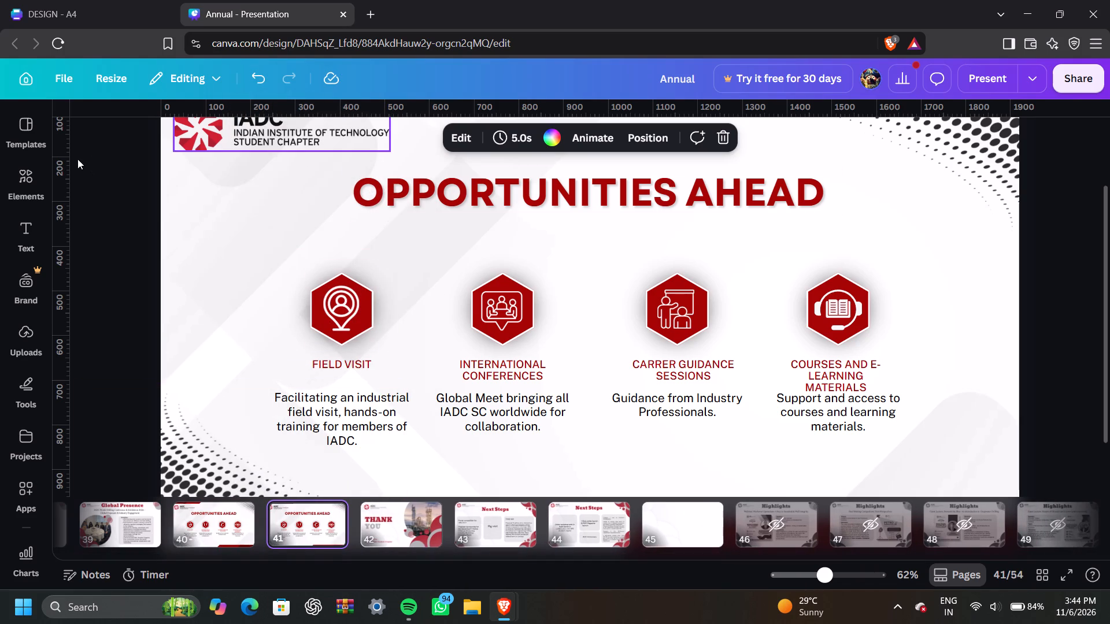
Delete all logos, text, icons and decorative shapes from the duplicated Opportunities Ahead page, leaving only its background.
click(460, 249)
key(ctrl+a)
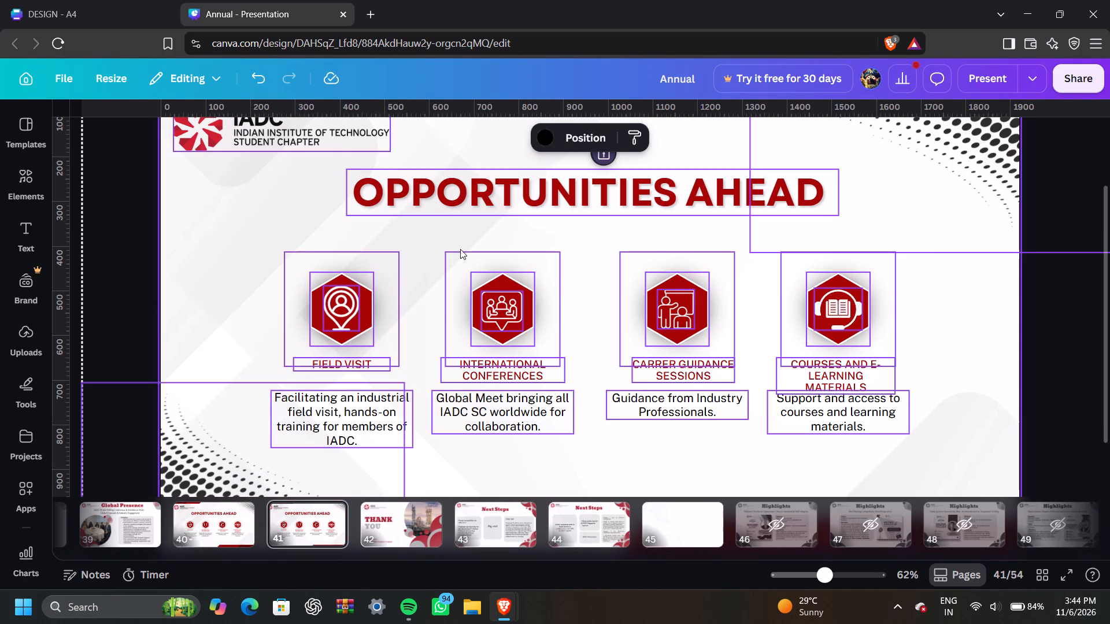
key(Delete)
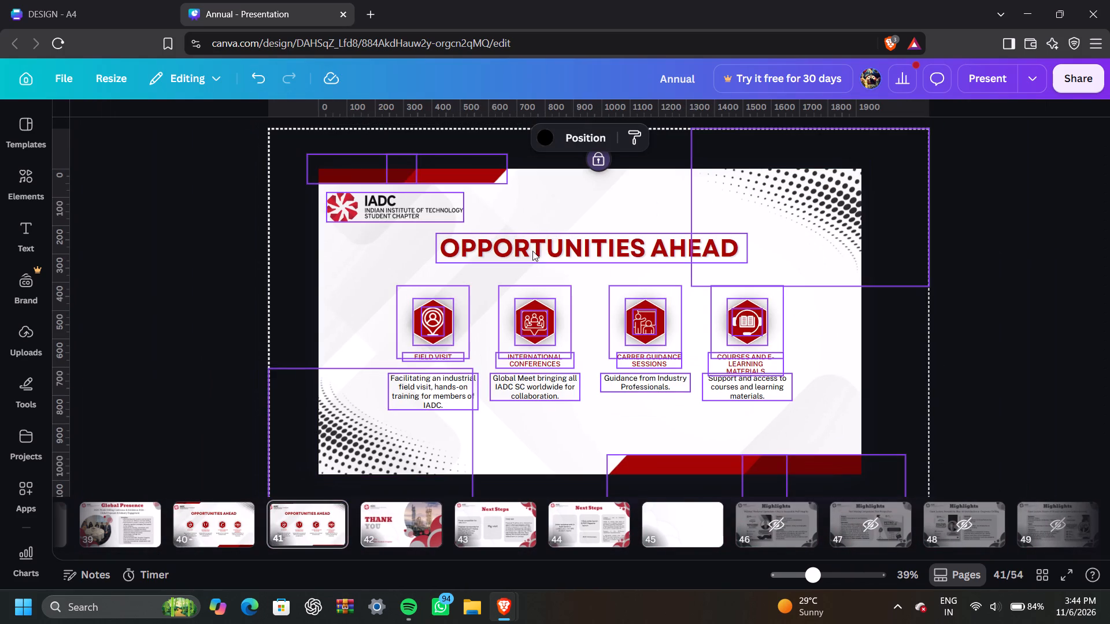
key(Delete)
click(572, 204)
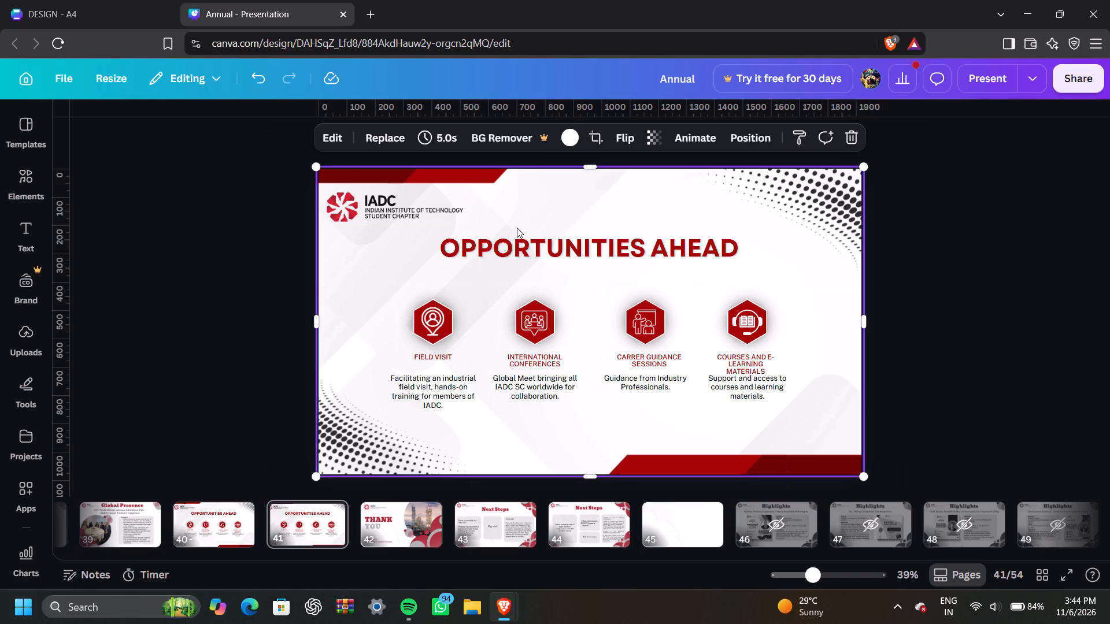
key(ctrl+a)
click(601, 153)
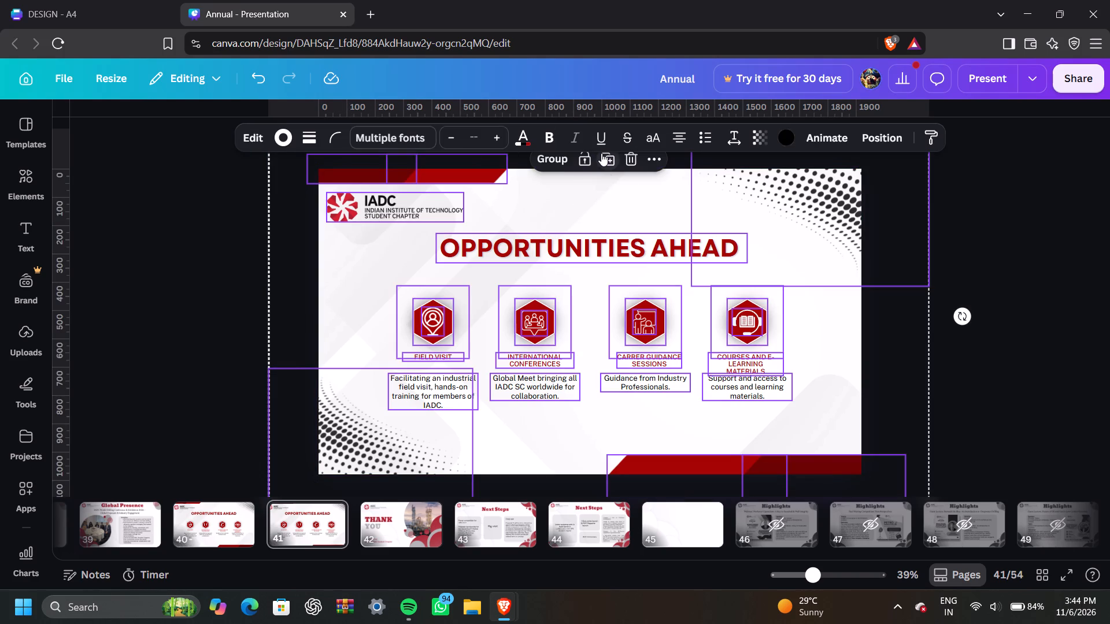
key(Delete)
Replace the emptied page's light patterned background with solid black.
click(571, 249)
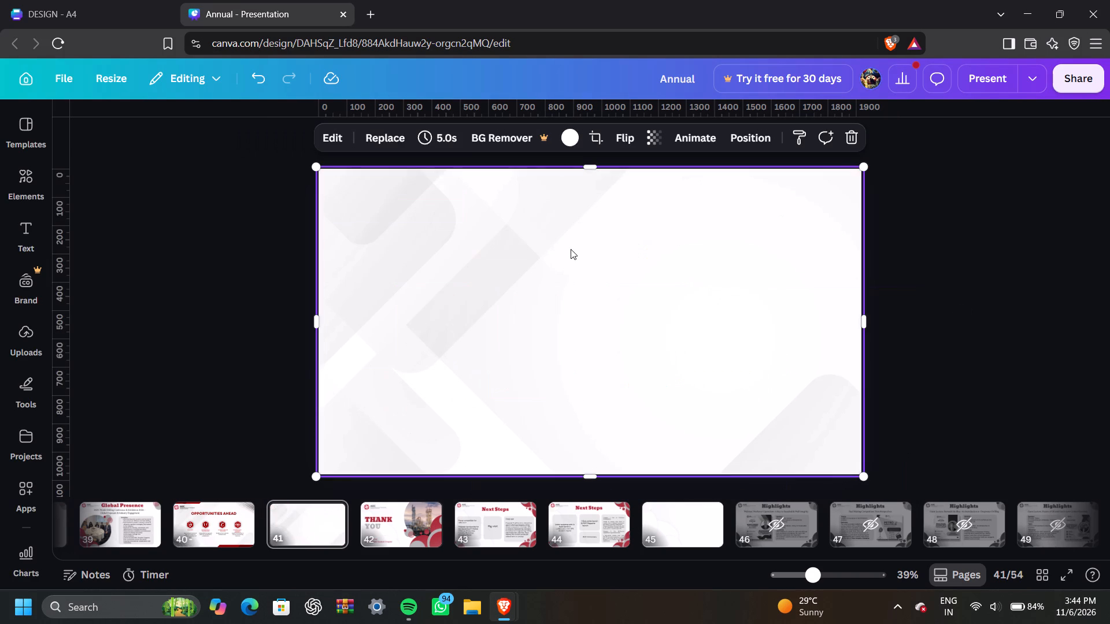
click(572, 136)
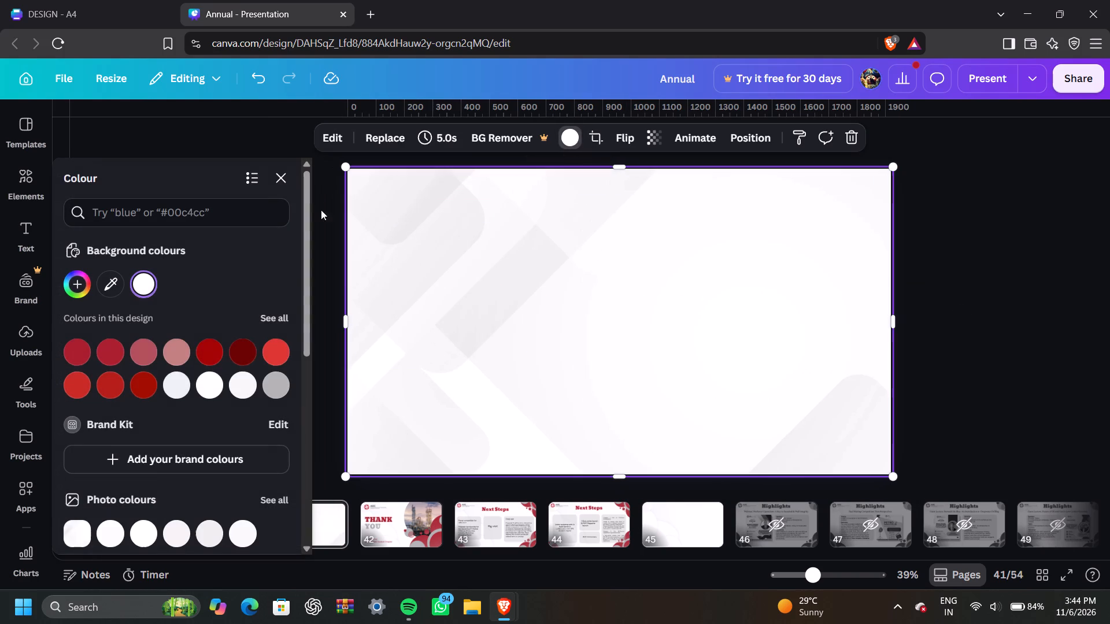
scroll(153, 439, down, 1)
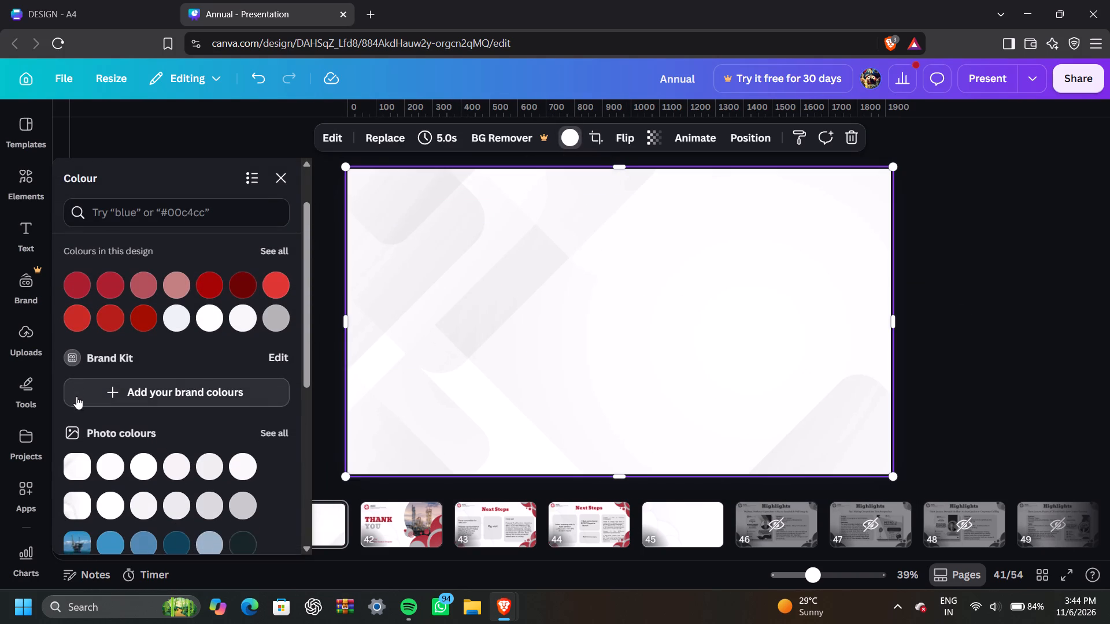
scroll(101, 482, down, 2)
click(80, 484)
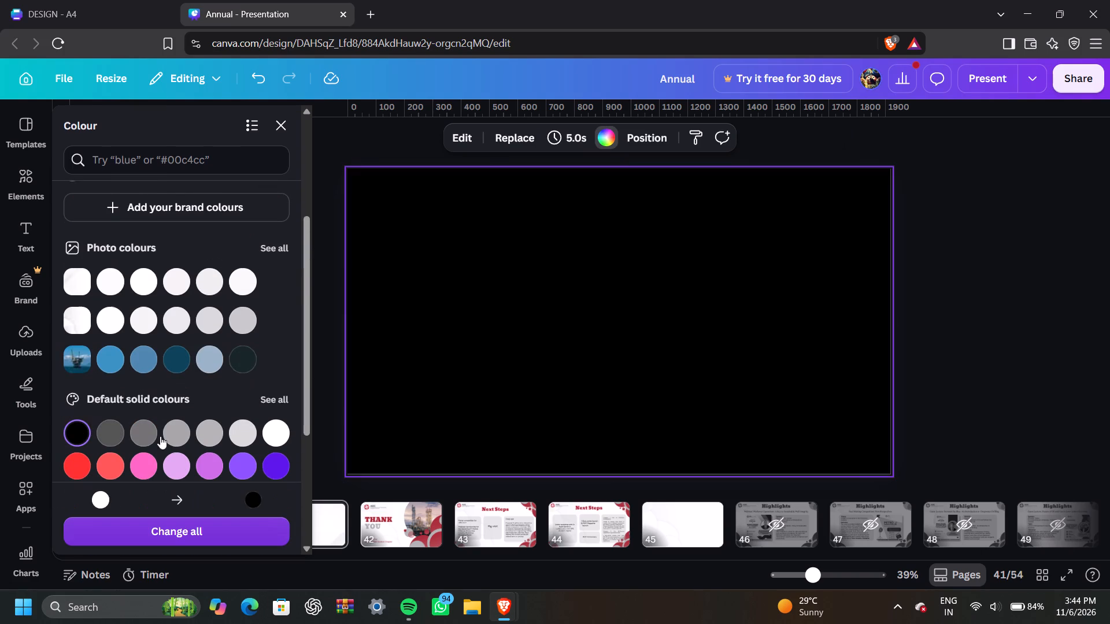
click(927, 310)
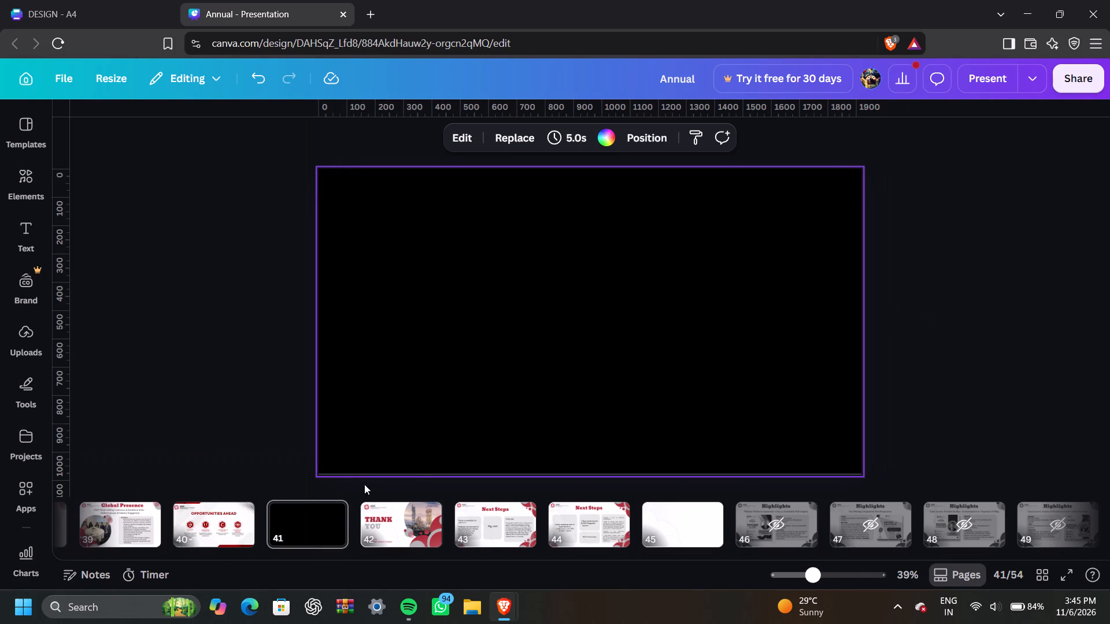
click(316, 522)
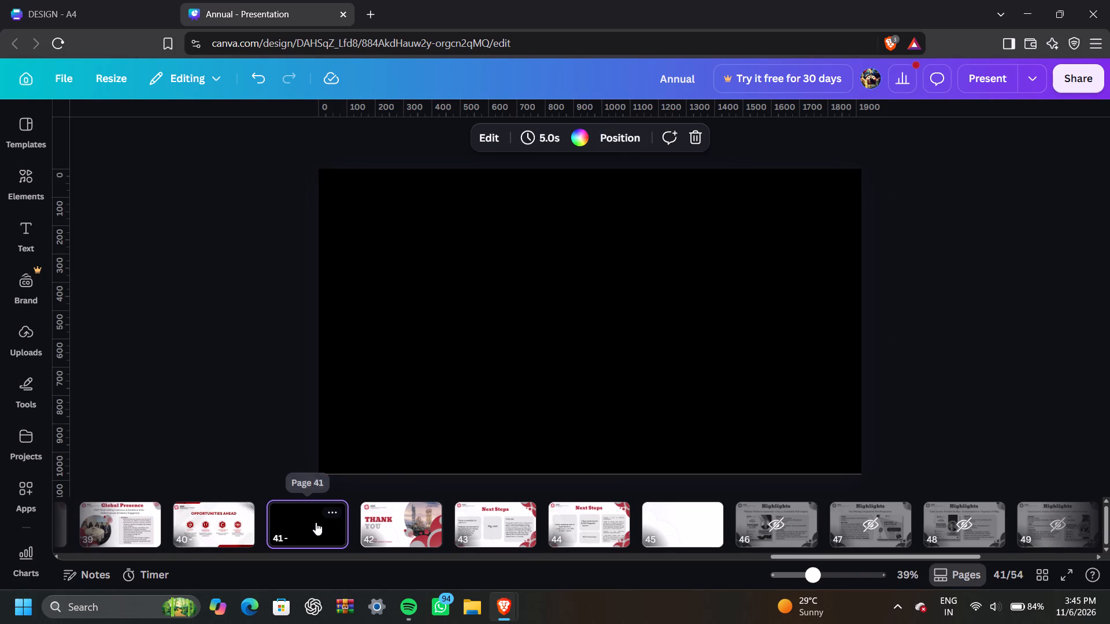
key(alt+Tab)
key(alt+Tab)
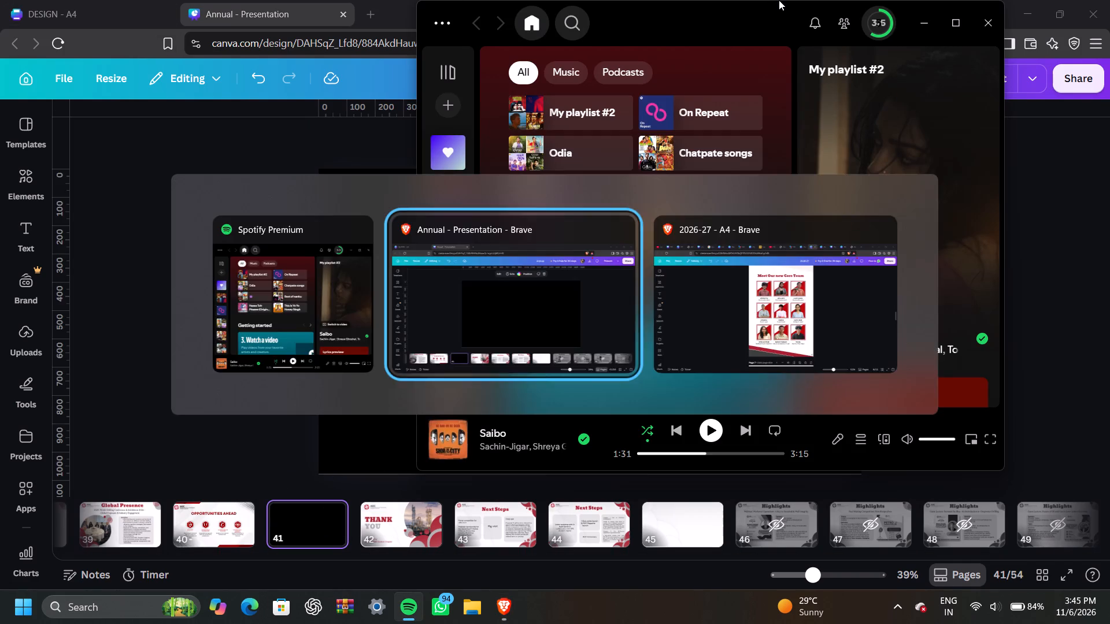
Copy pages 13 to 30, from Time for Quiz through the follow-us QR codes, from INTRO TO IADC_2026 to just after Annual's black page.
key(alt+Tab)
click(113, 12)
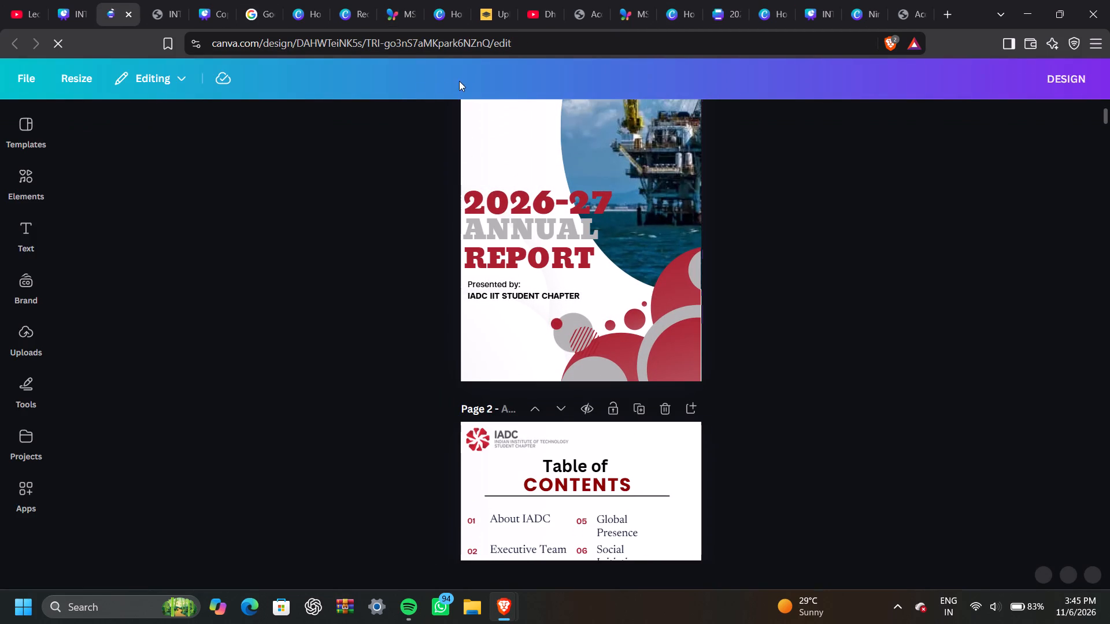
click(82, 17)
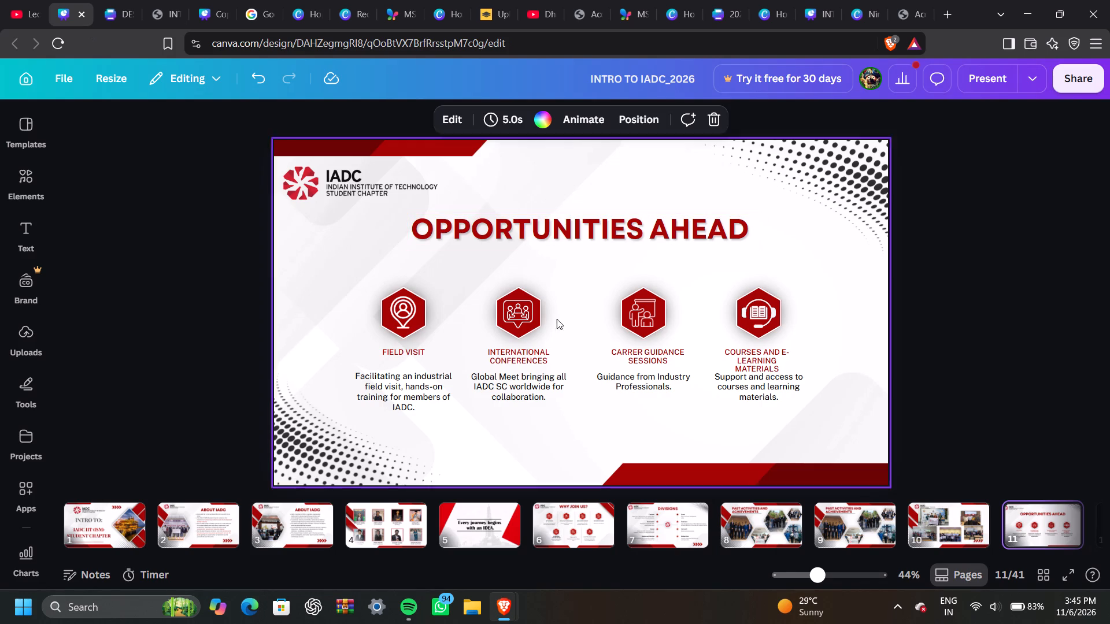
scroll(822, 513, left, 11)
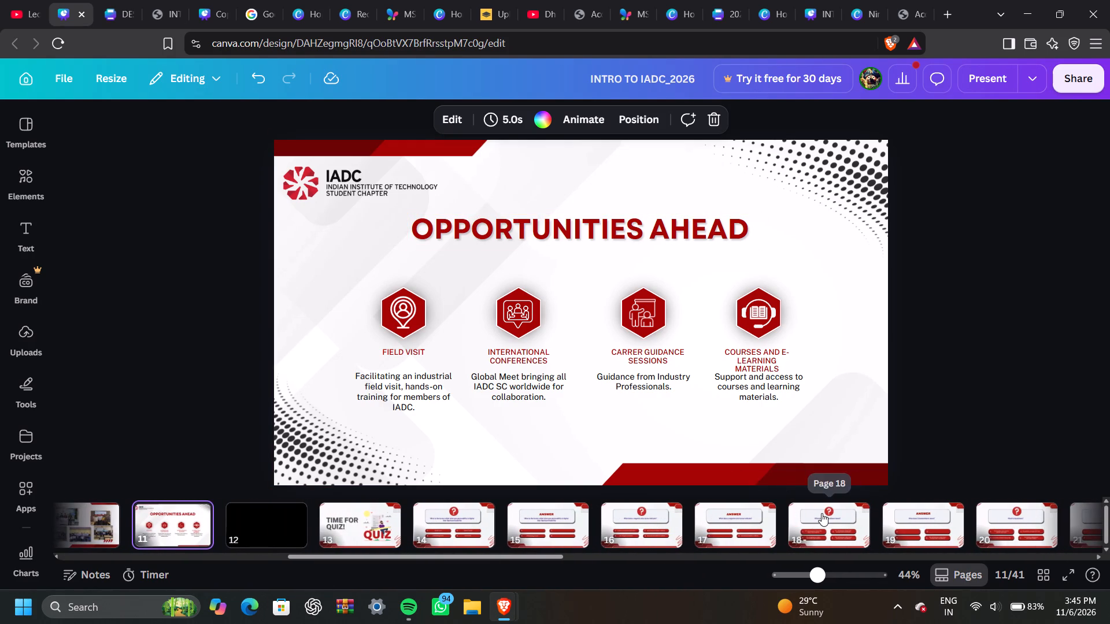
click(384, 537)
scroll(813, 543, left, 2)
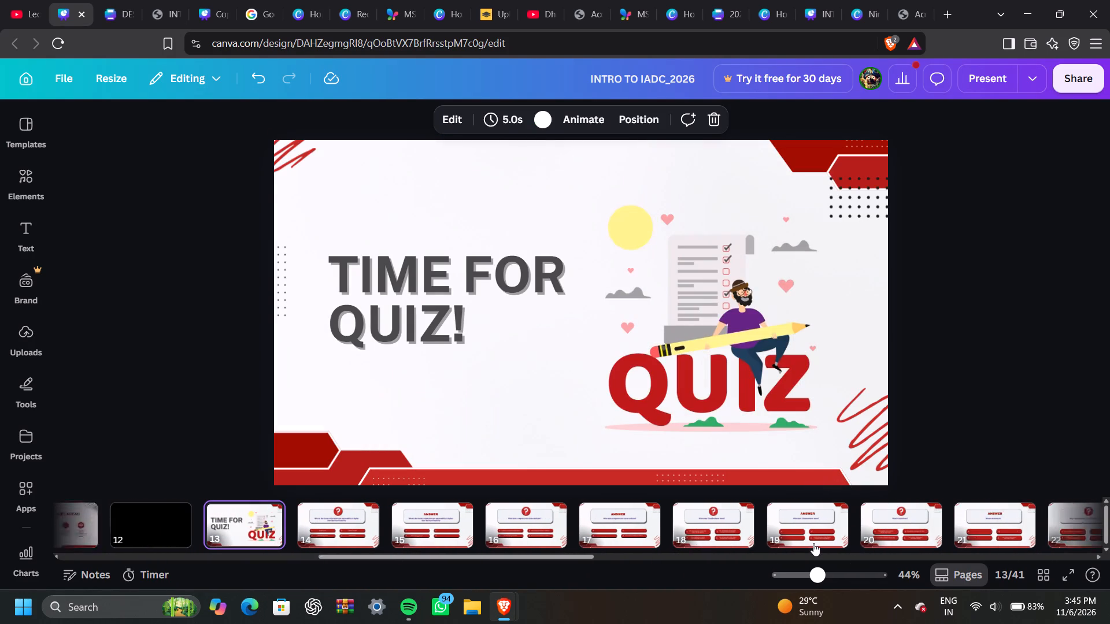
scroll(813, 543, left, 11)
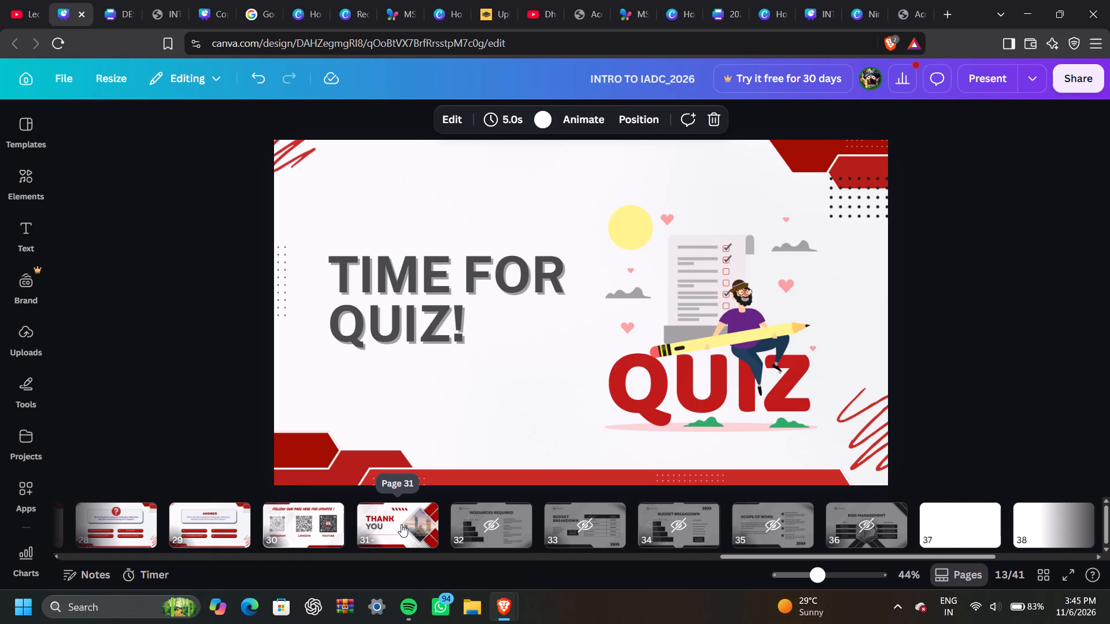
shift+click(325, 537)
key(ctrl+c)
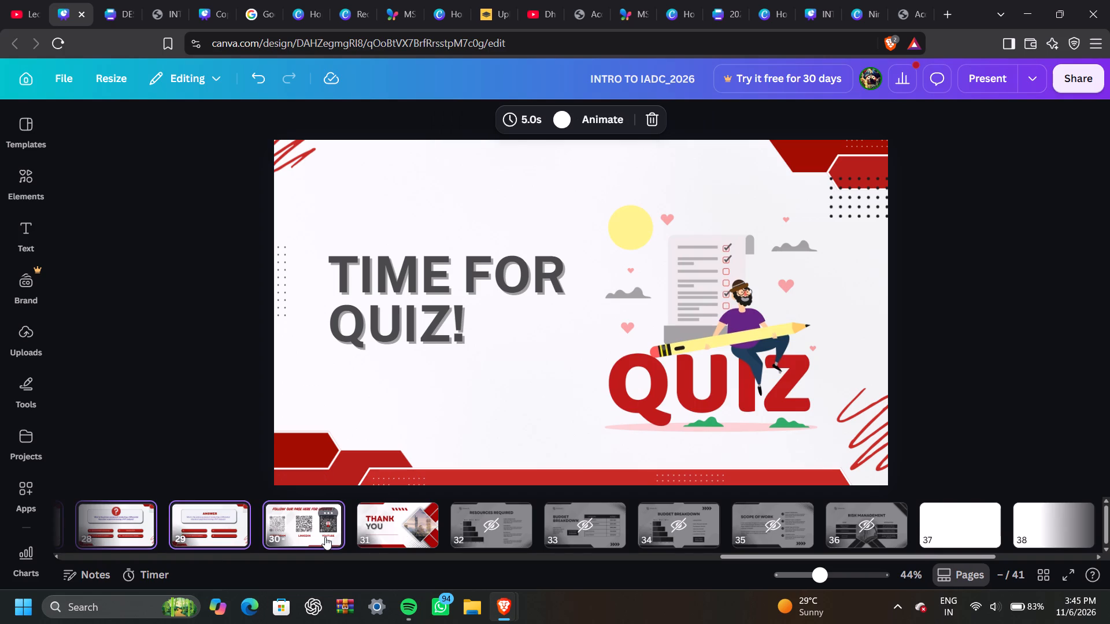
key(ctrl+c)
key(alt+Tab)
key(alt+Tab)
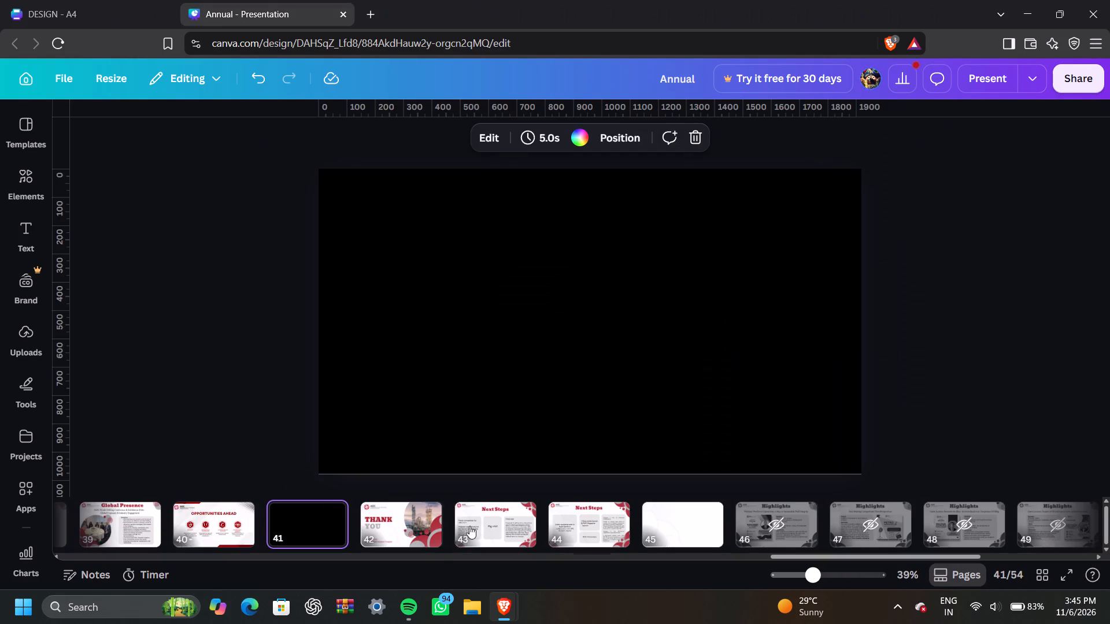
key(ctrl+v)
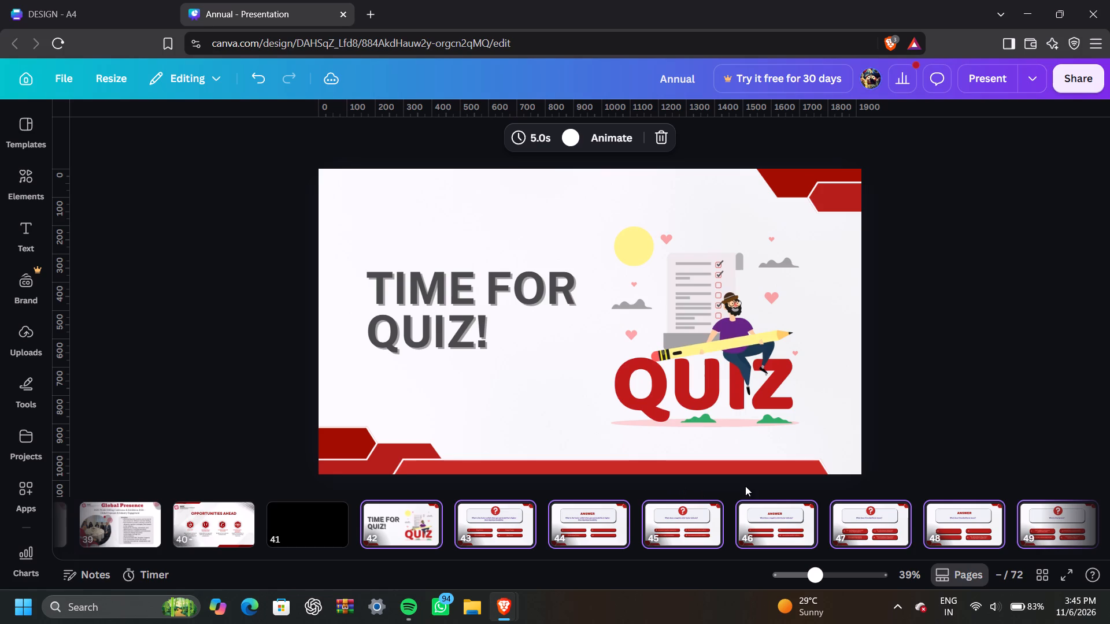
Delete the two Next Steps pages that follow the Thank You page.
scroll(746, 515, left, 14)
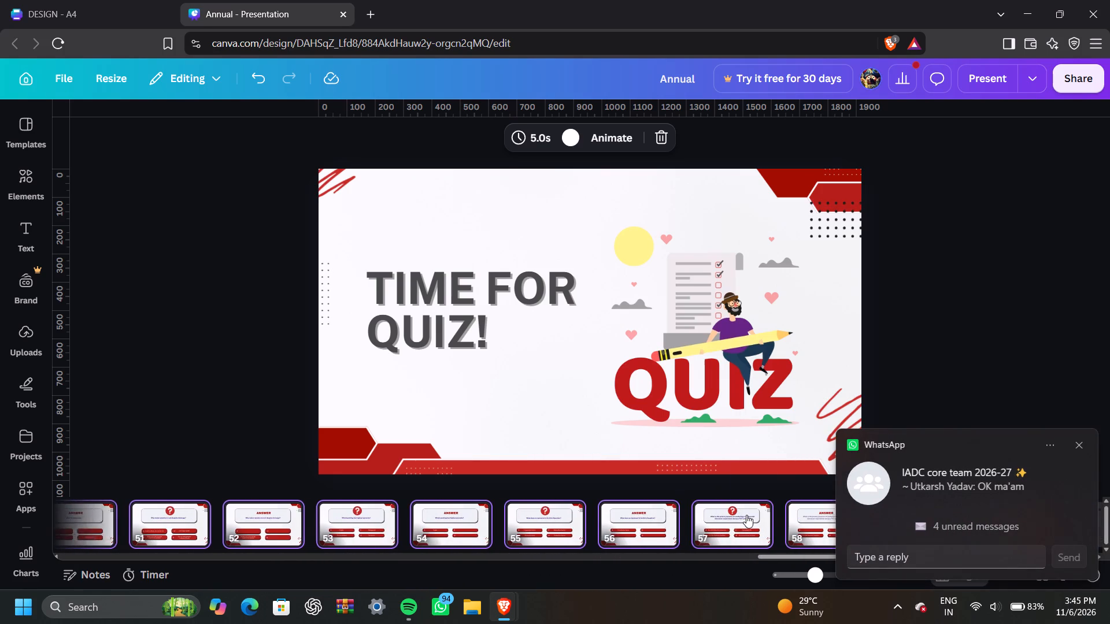
scroll(746, 515, left, 4)
click(377, 526)
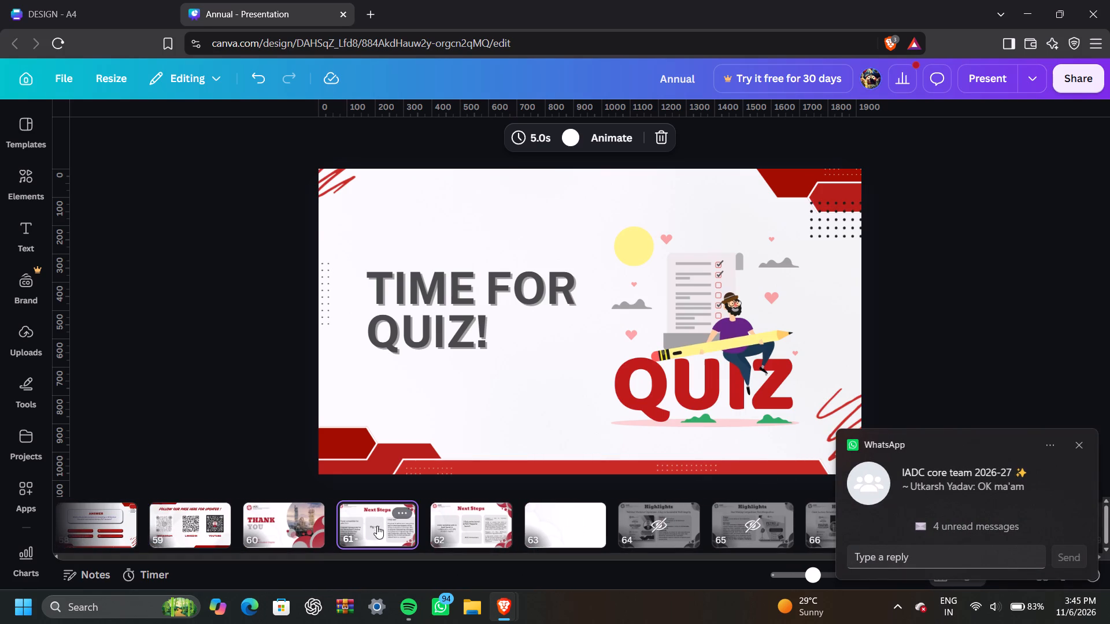
click(482, 521)
click(388, 526)
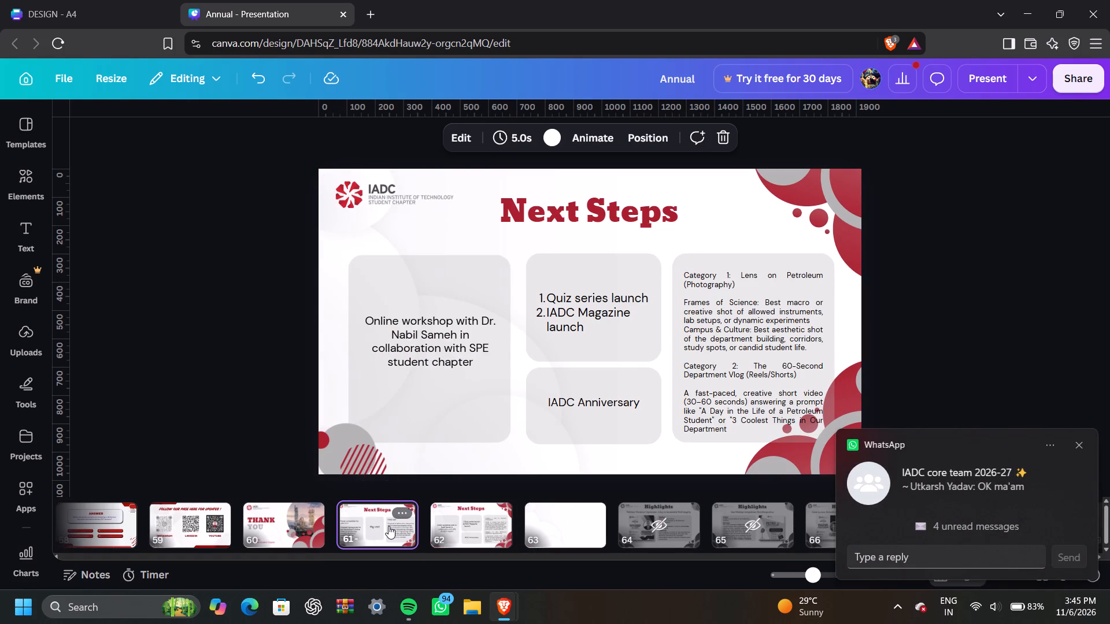
shift+click(453, 518)
key(Delete)
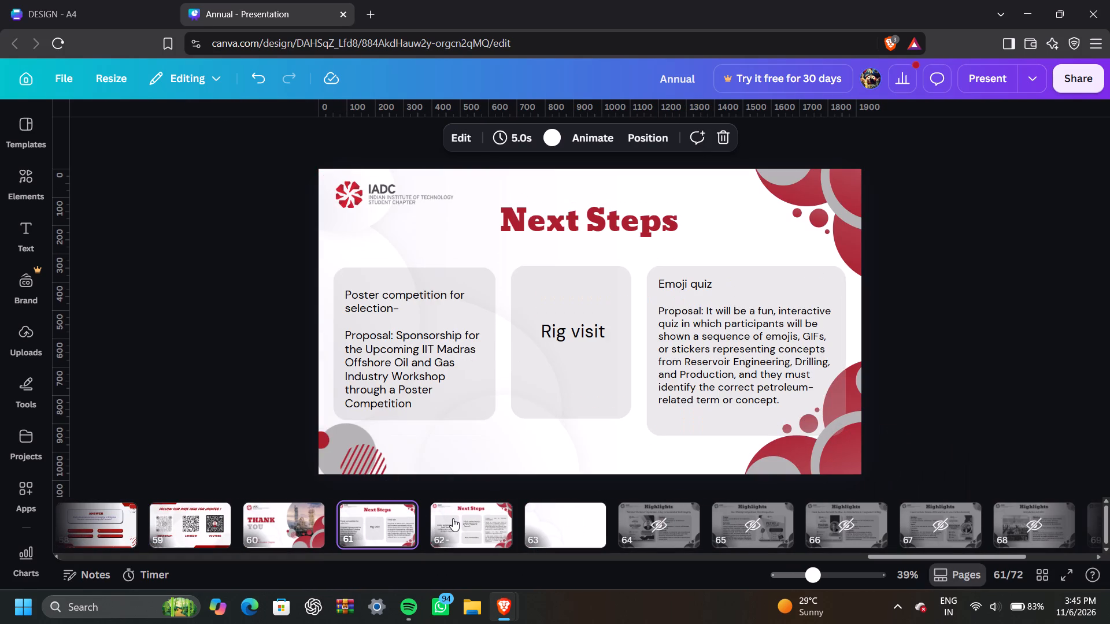
Open the background colour options for the blank page following the Thank You page.
click(497, 530)
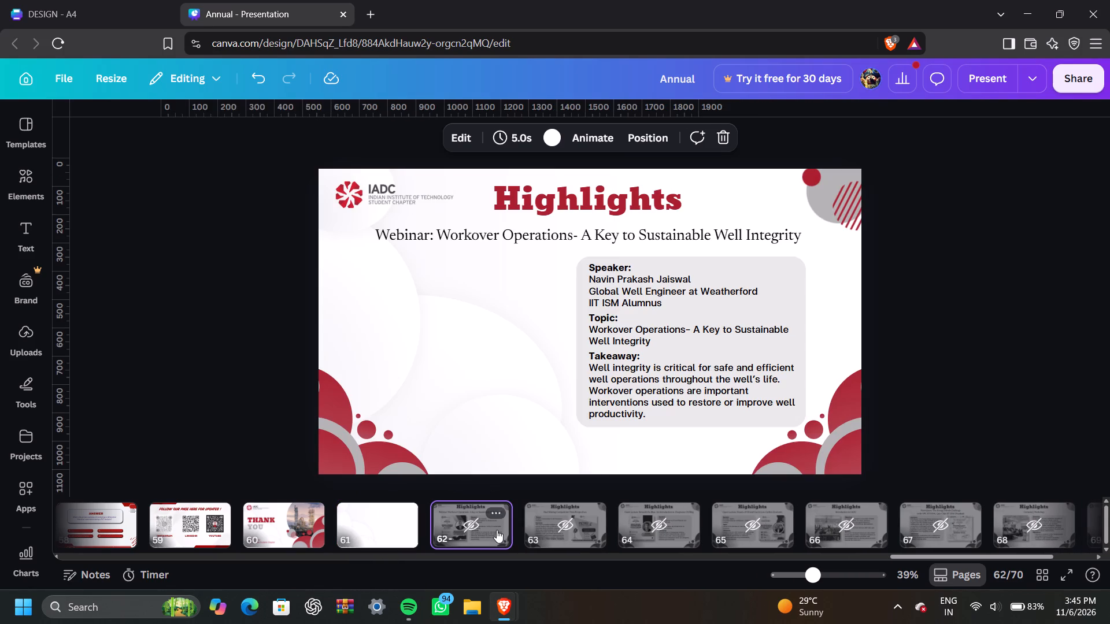
click(303, 518)
click(363, 530)
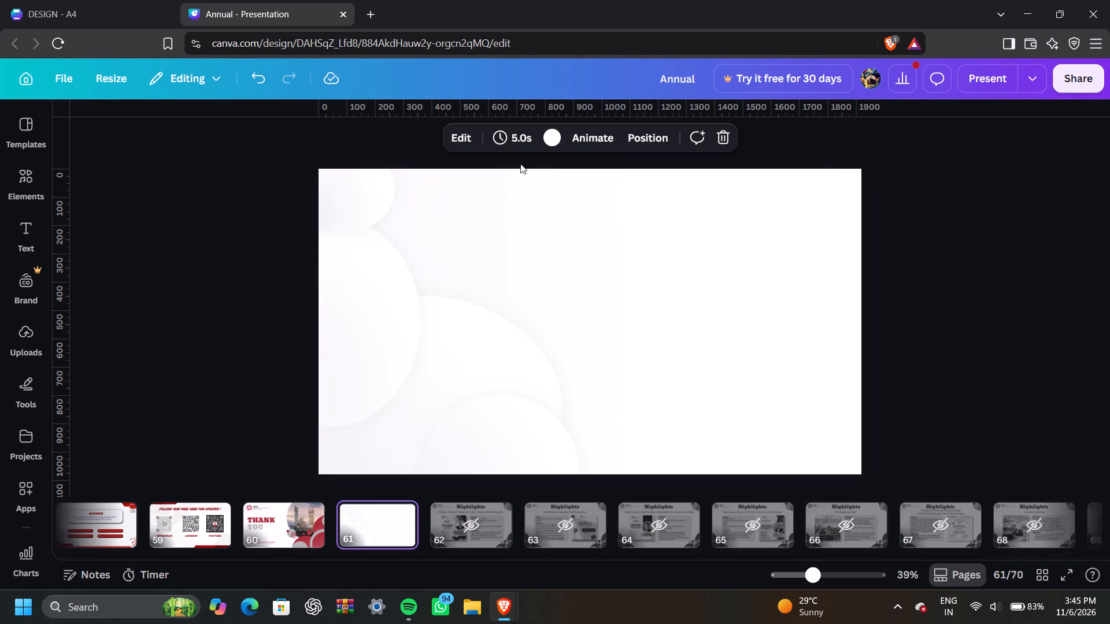
click(561, 136)
scroll(102, 503, down, 4)
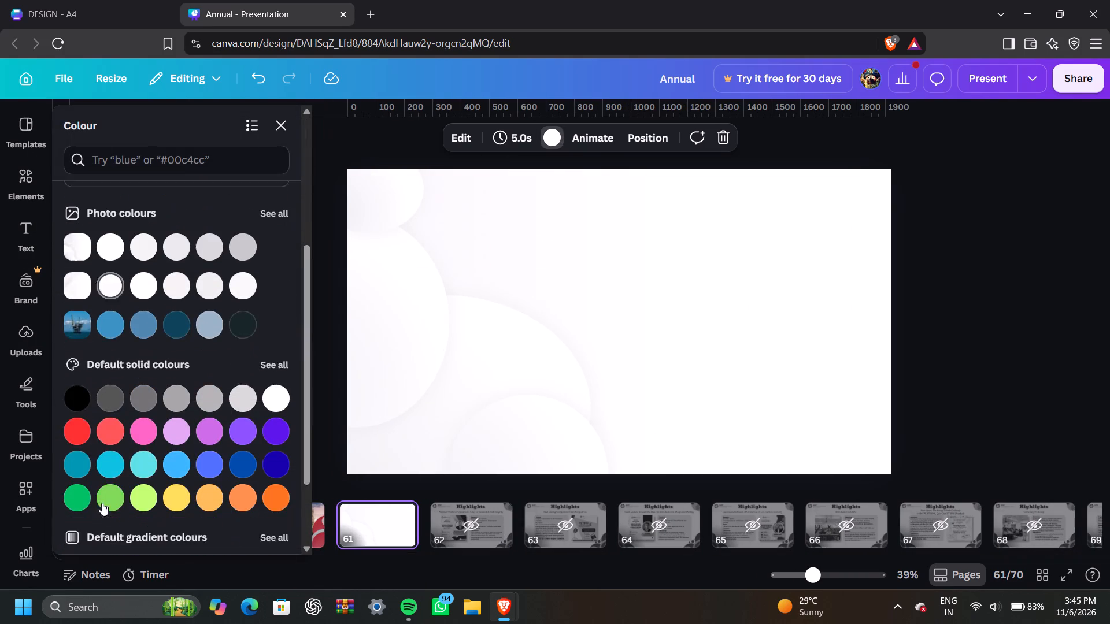
click(933, 290)
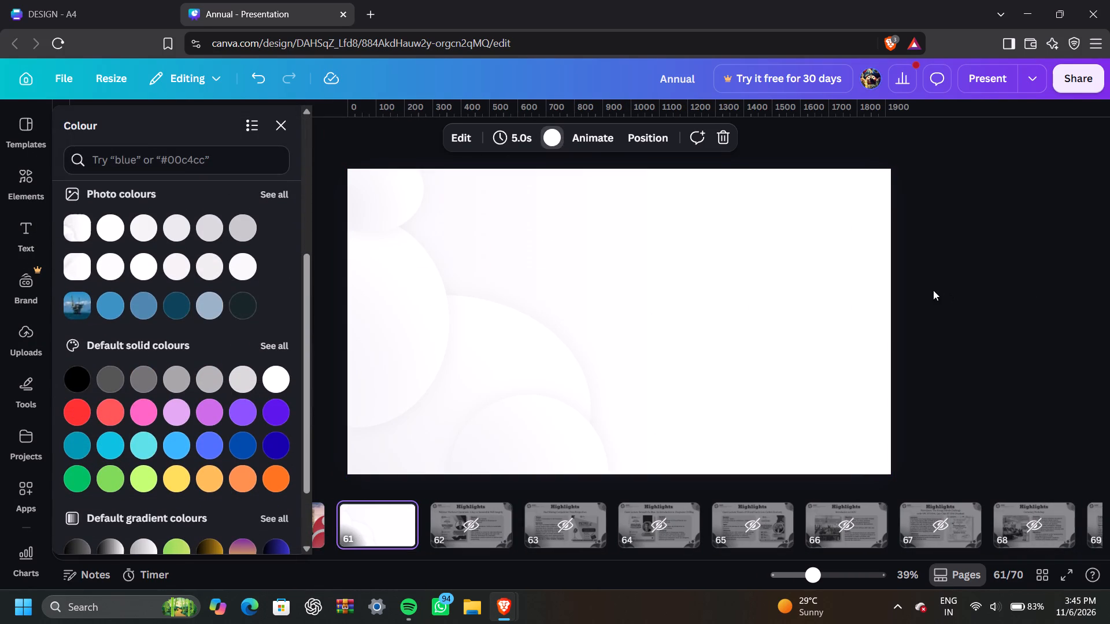
Review the presentation's page sequence, including the Thank You, social media QR code, quiz, Opportunities Ahead and opening pages.
click(294, 540)
scroll(161, 532, right, 2)
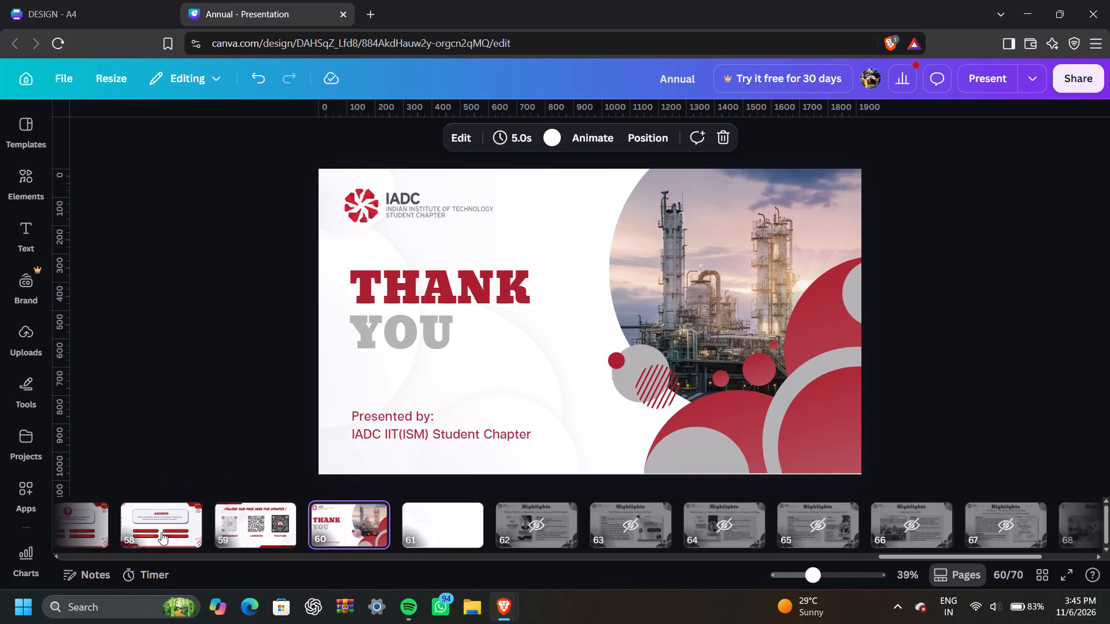
scroll(161, 532, right, 2)
click(365, 518)
scroll(365, 518, right, 2)
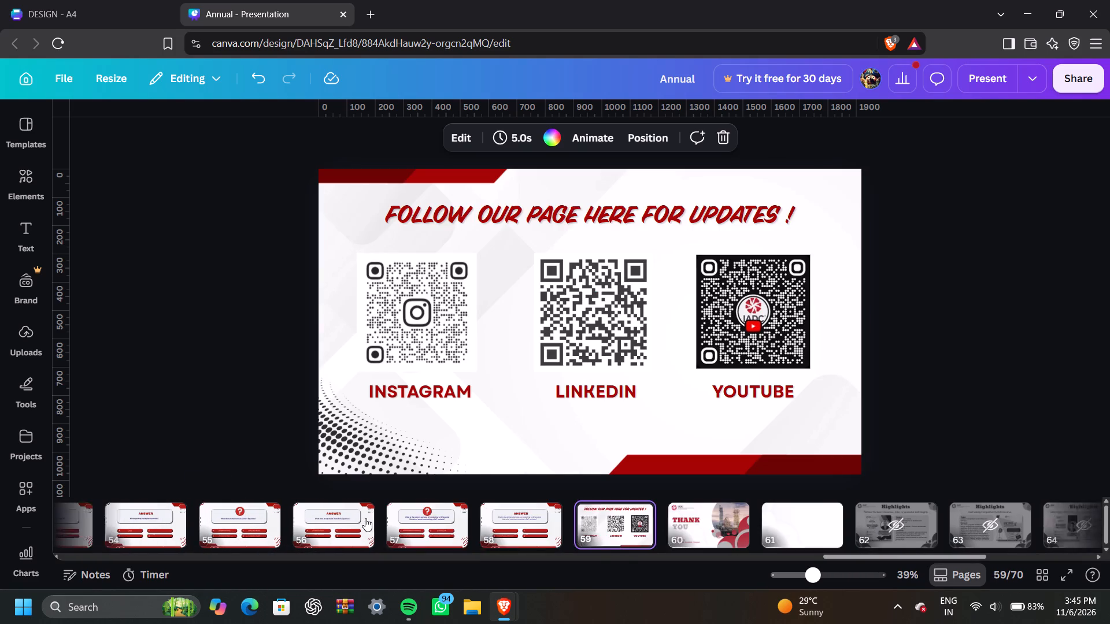
scroll(365, 518, right, 8)
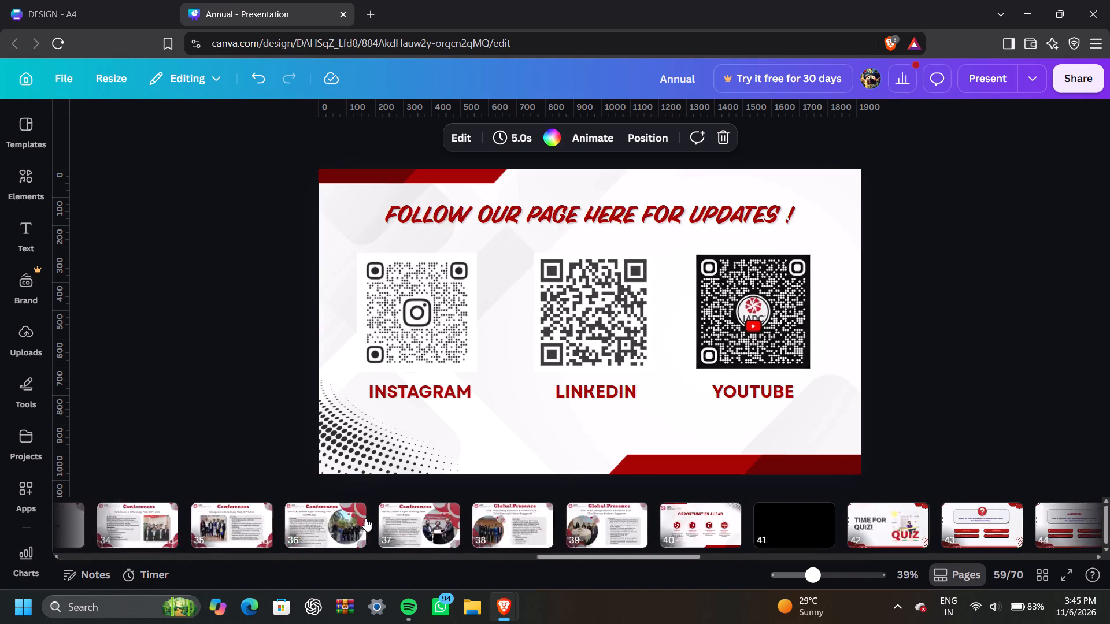
click(453, 526)
click(372, 514)
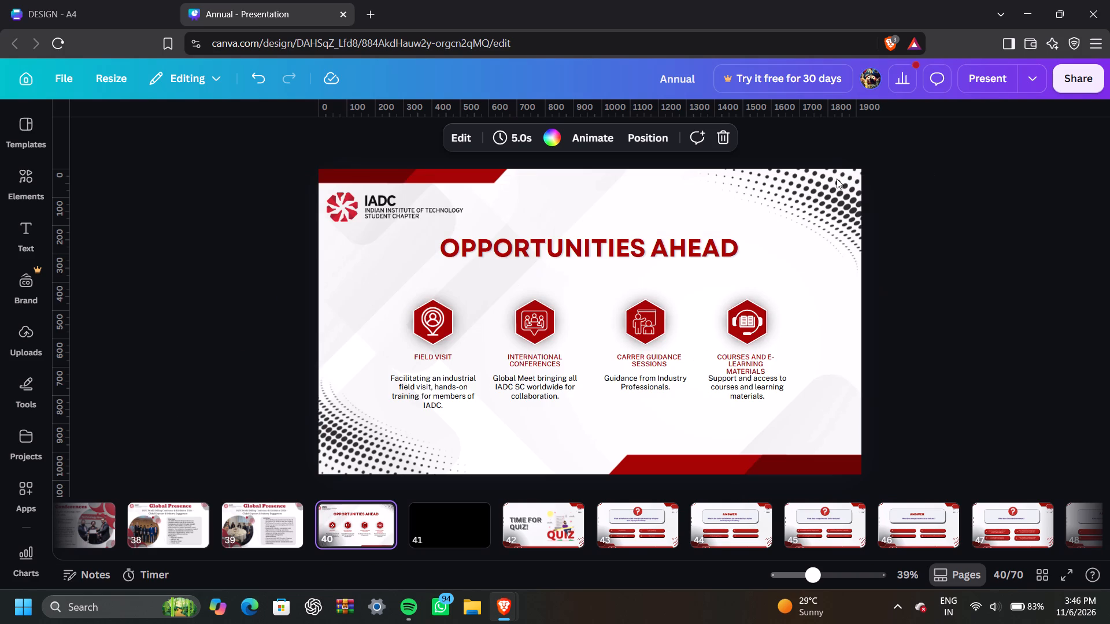
scroll(230, 552, right, 15)
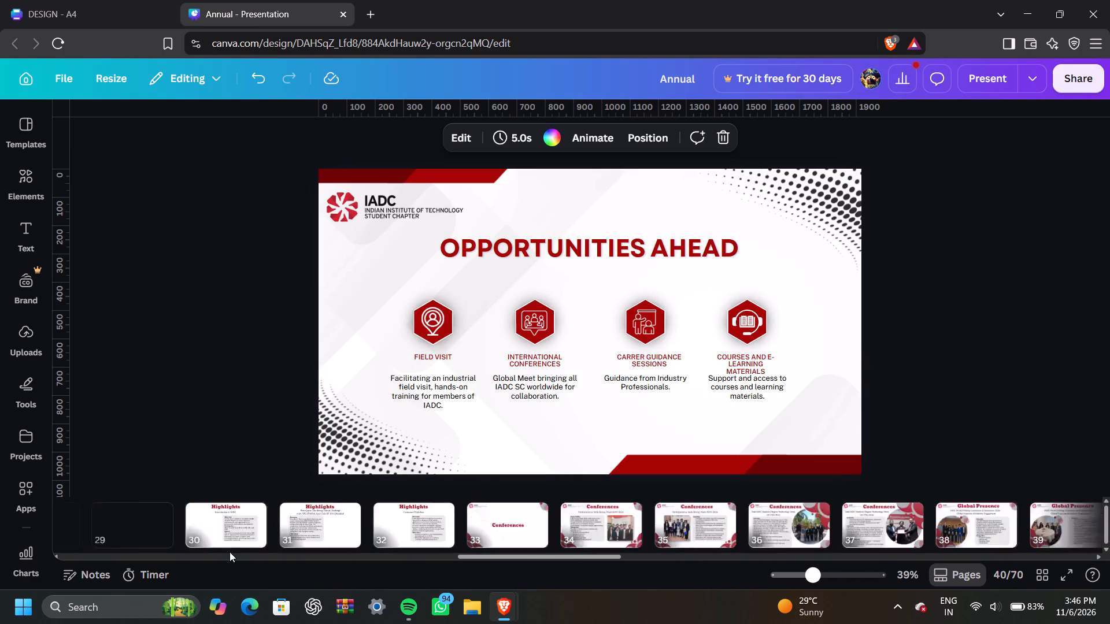
scroll(230, 552, right, 8)
scroll(230, 552, right, 16)
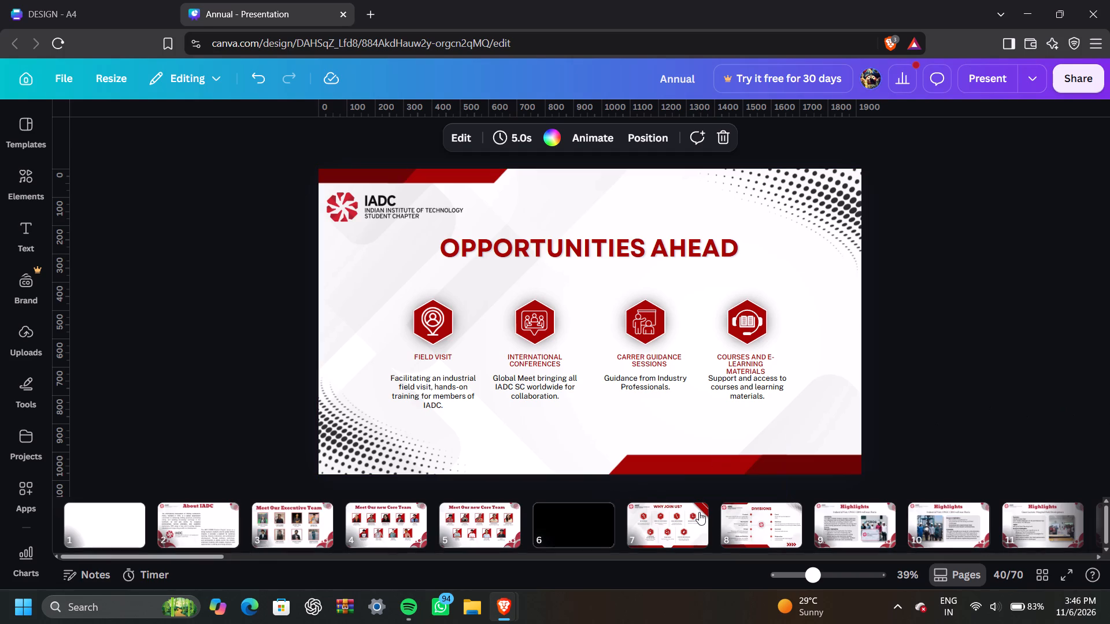
scroll(699, 512, left, 18)
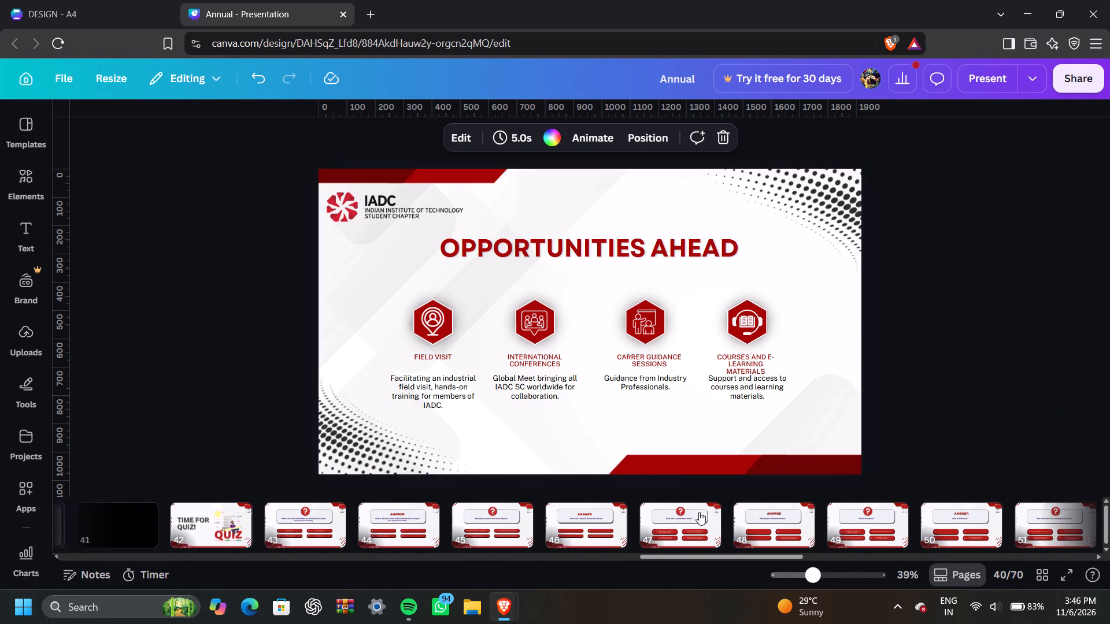
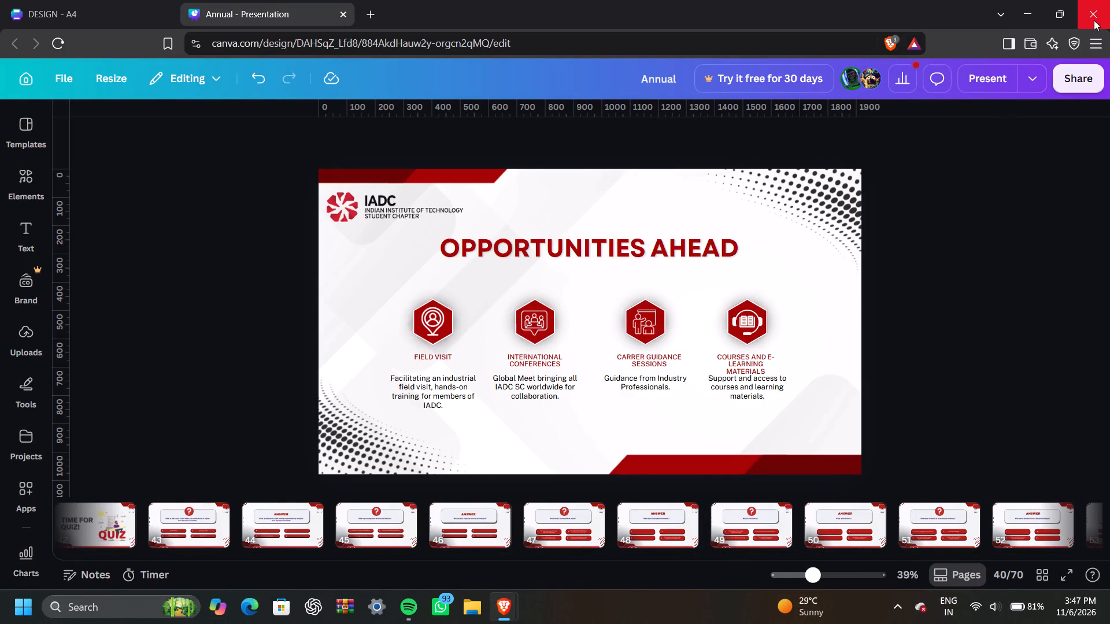
Minimize the open browser windows and the Spotify window so the desktop is clear.
click(1026, 10)
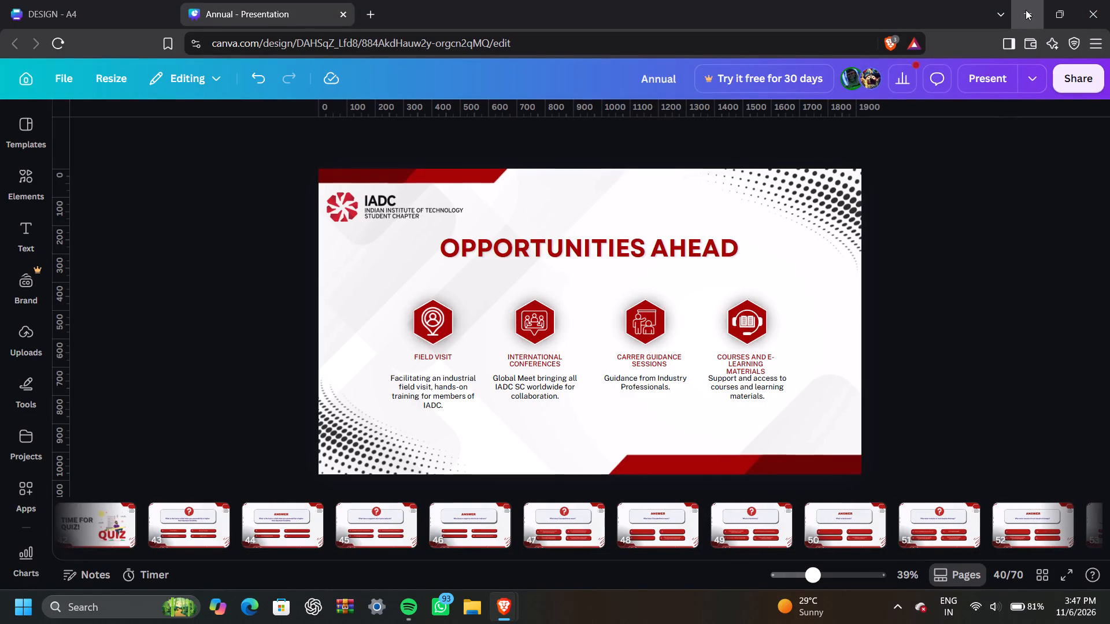
click(1030, 12)
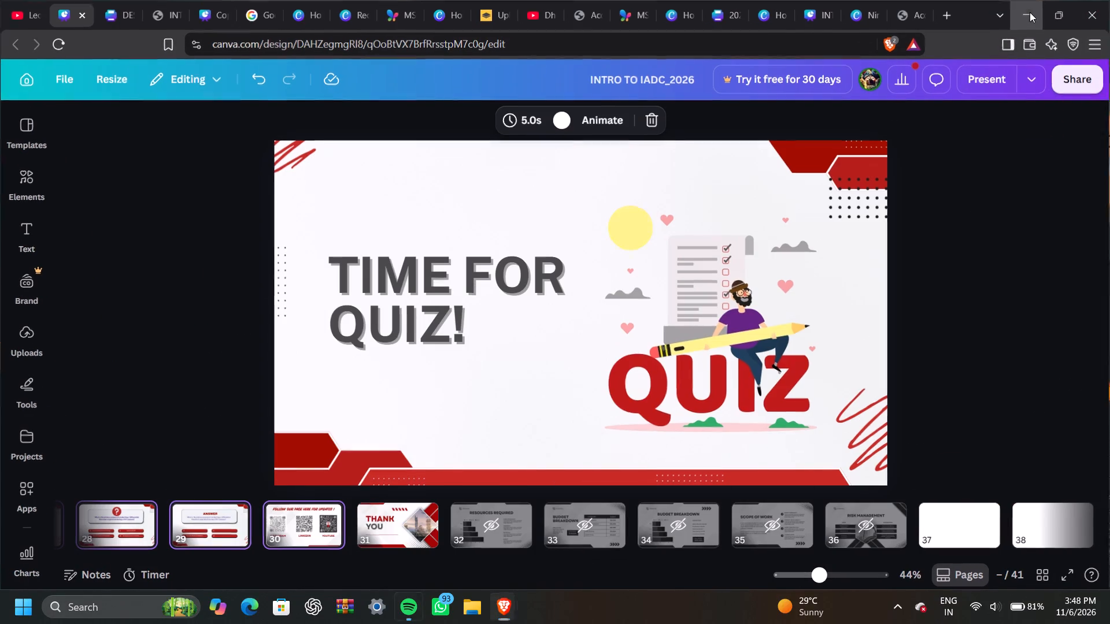
click(975, 13)
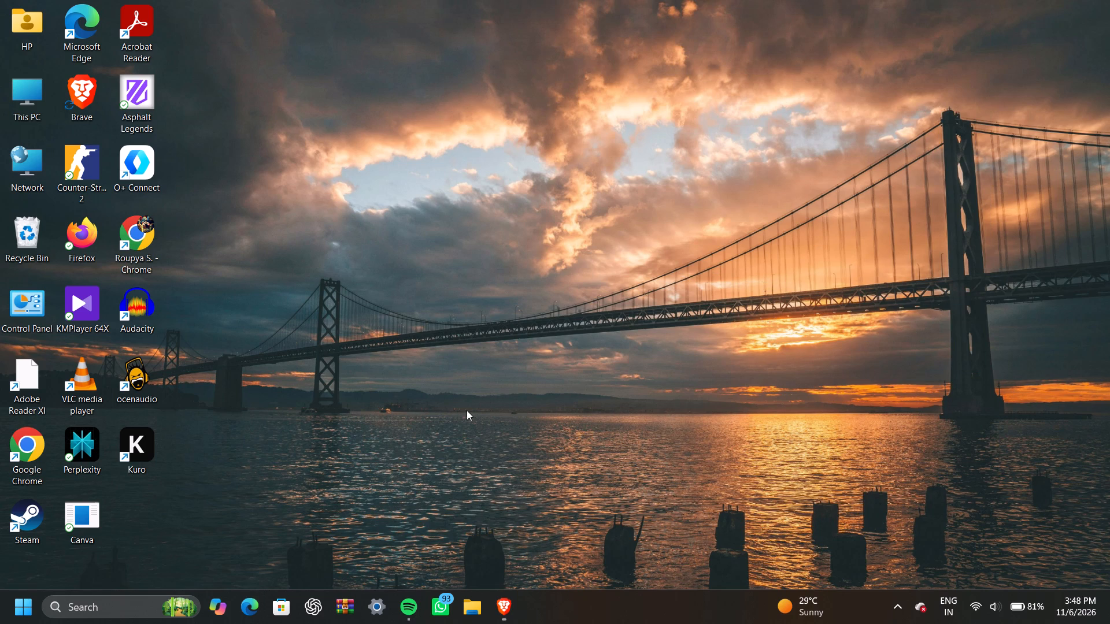
Put the computer to sleep, leaving the apps open.
click(29, 610)
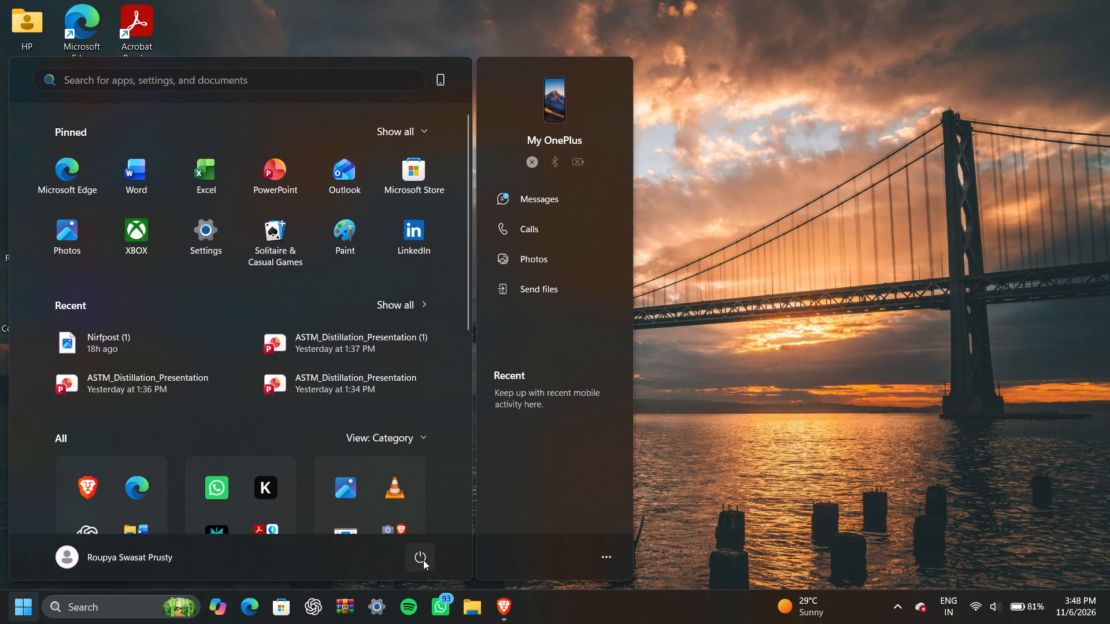
click(423, 560)
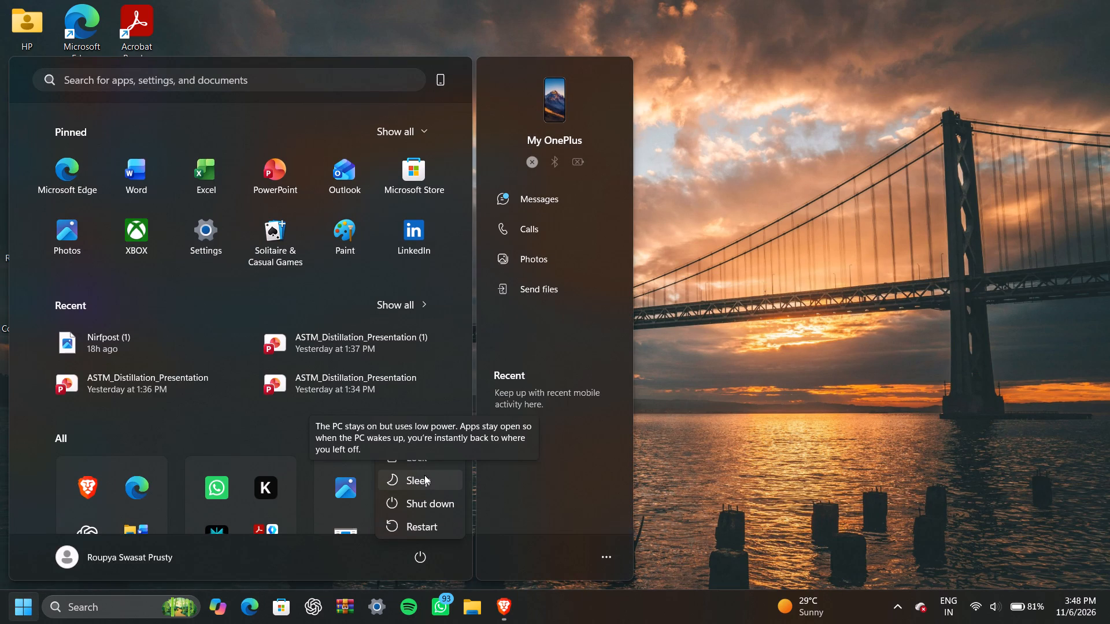
click(422, 481)
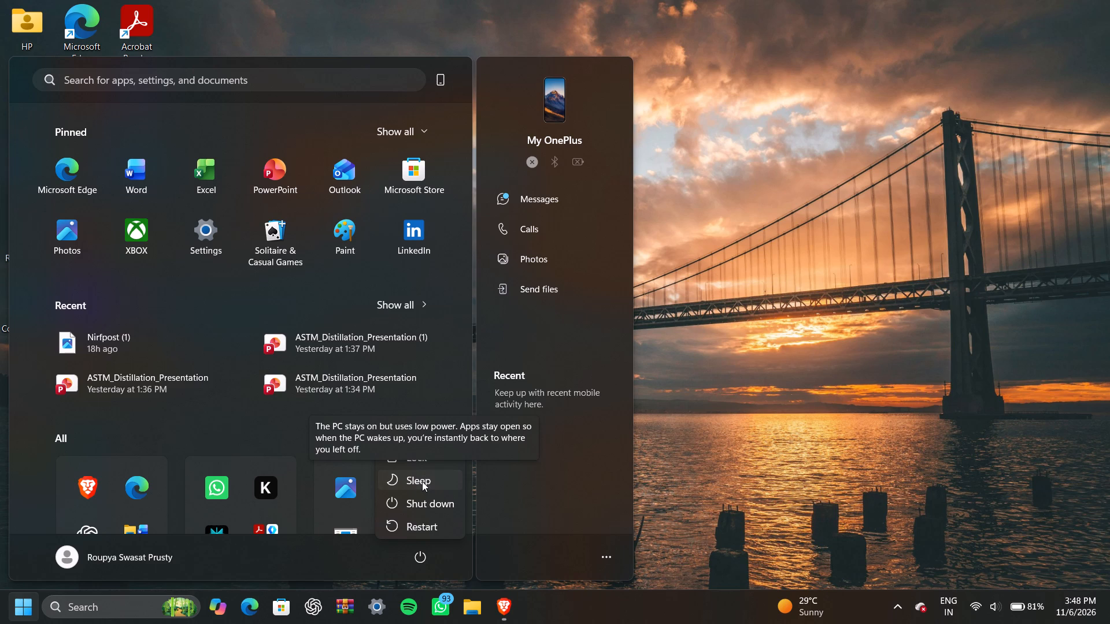